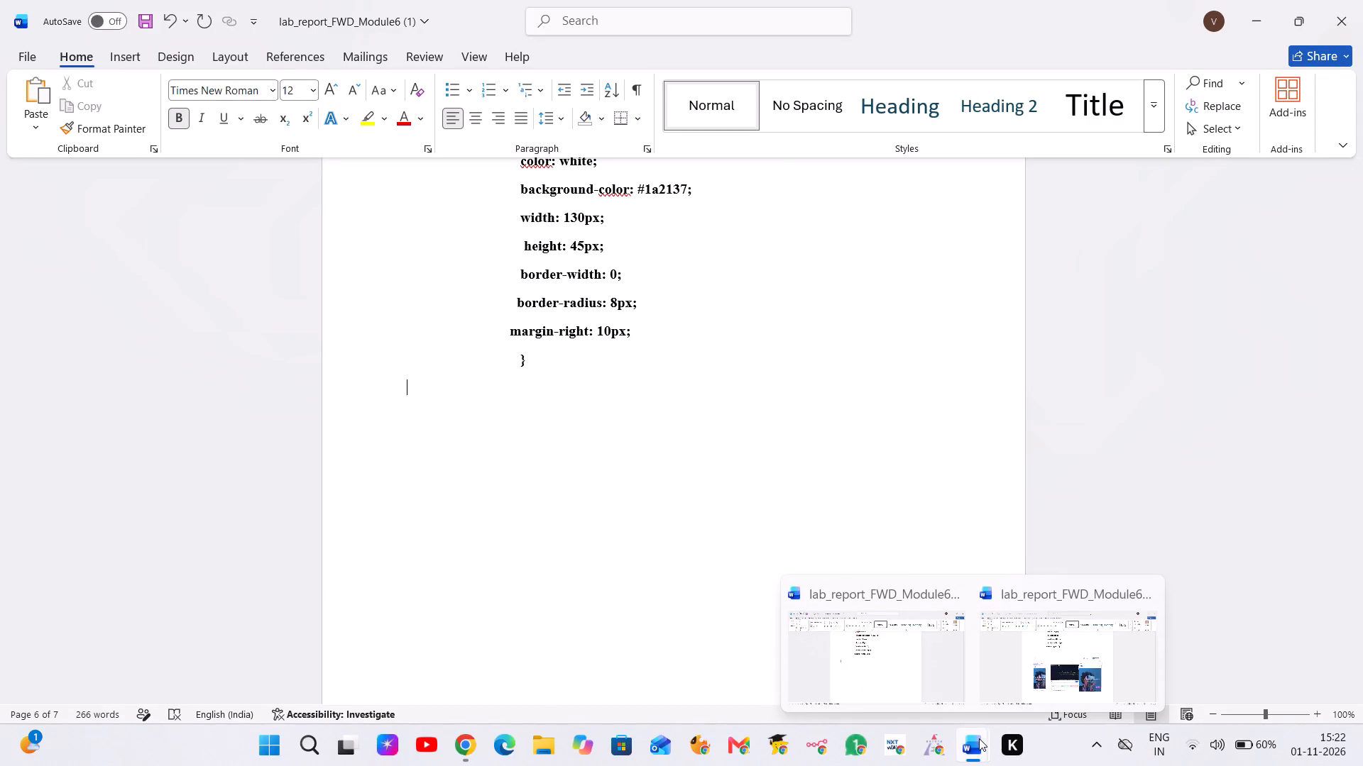
Switch to the lab_report_FWD_Module6 document and copy its HTML code from <body> through </body>.
left_click(1054, 657)
scroll(598, 182, "up", 5)
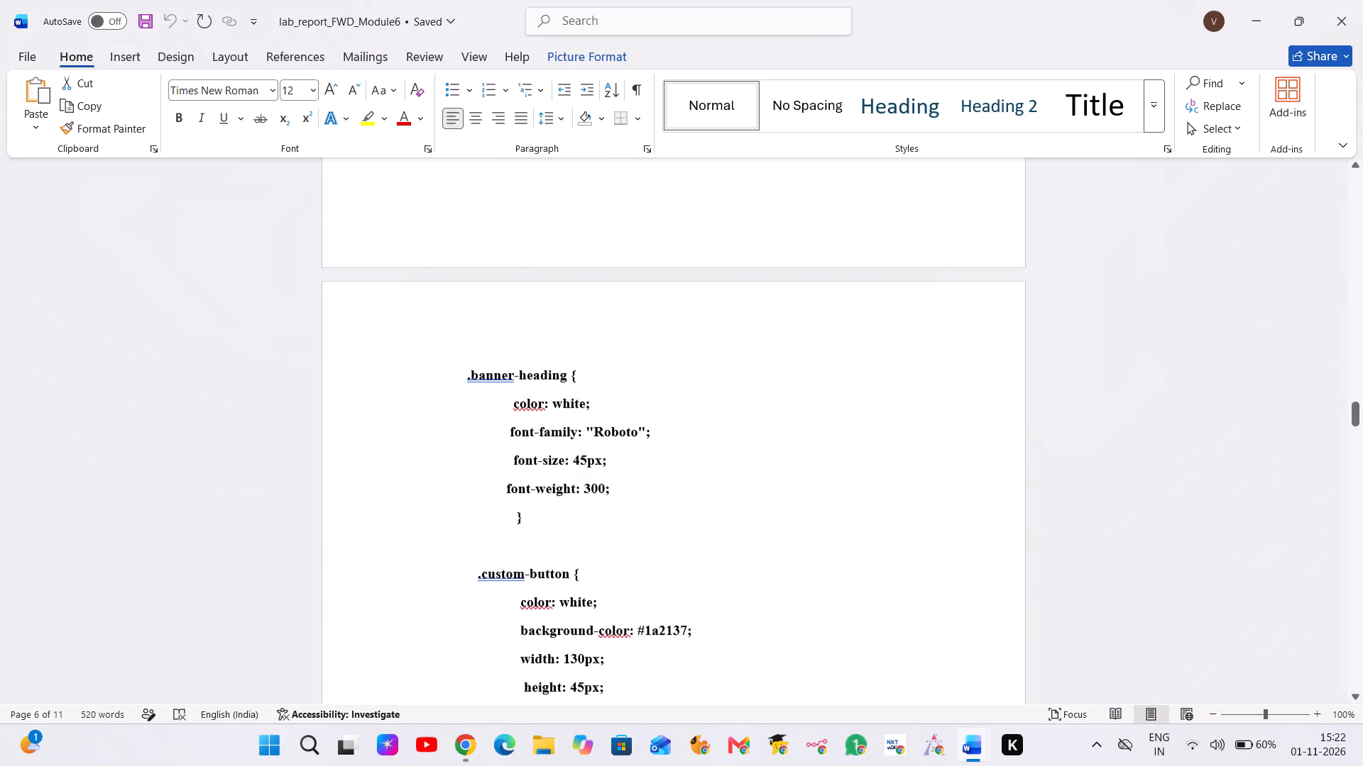
scroll(522, 329, "up", 7)
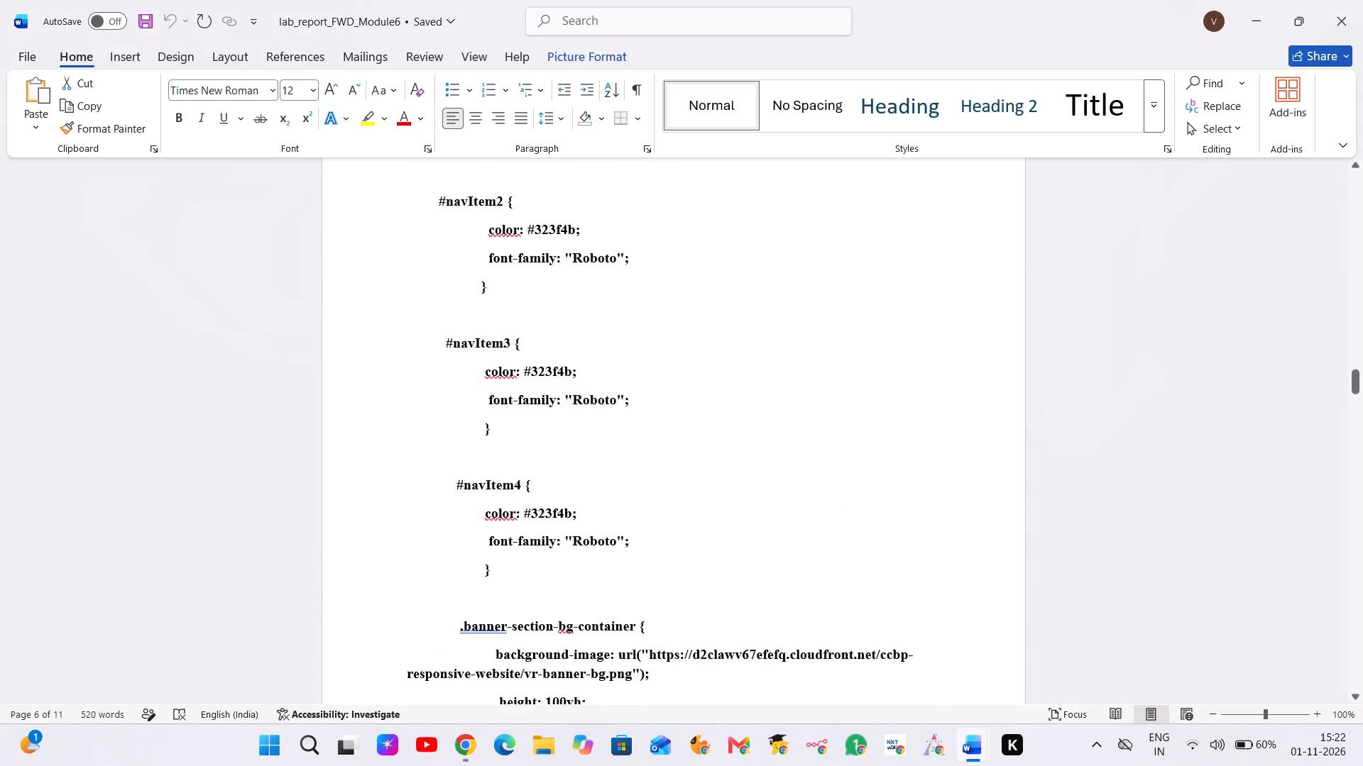
scroll(522, 329, "up", 8)
scroll(522, 329, "down", 2)
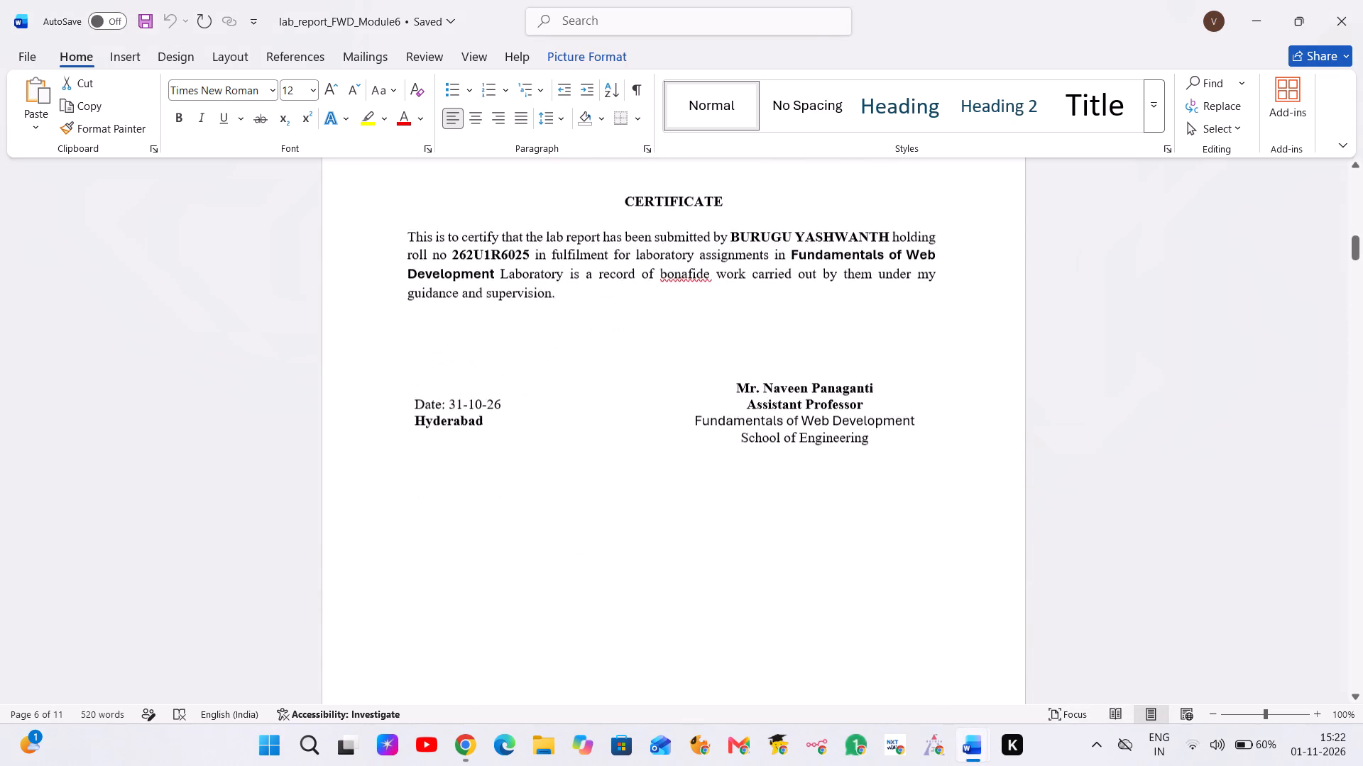
scroll(522, 329, "down", 6)
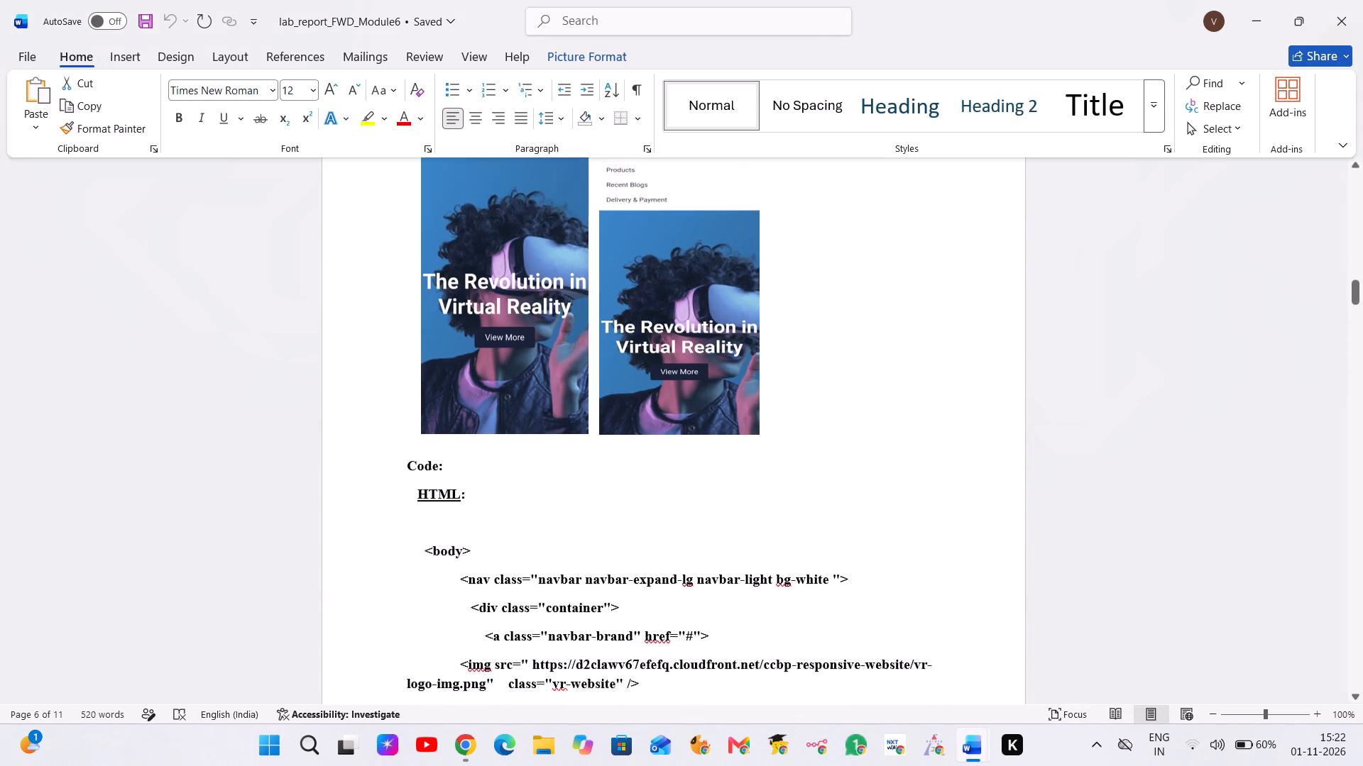
scroll(522, 329, "down", 1)
left_click_drag(420, 517, 680, 664)
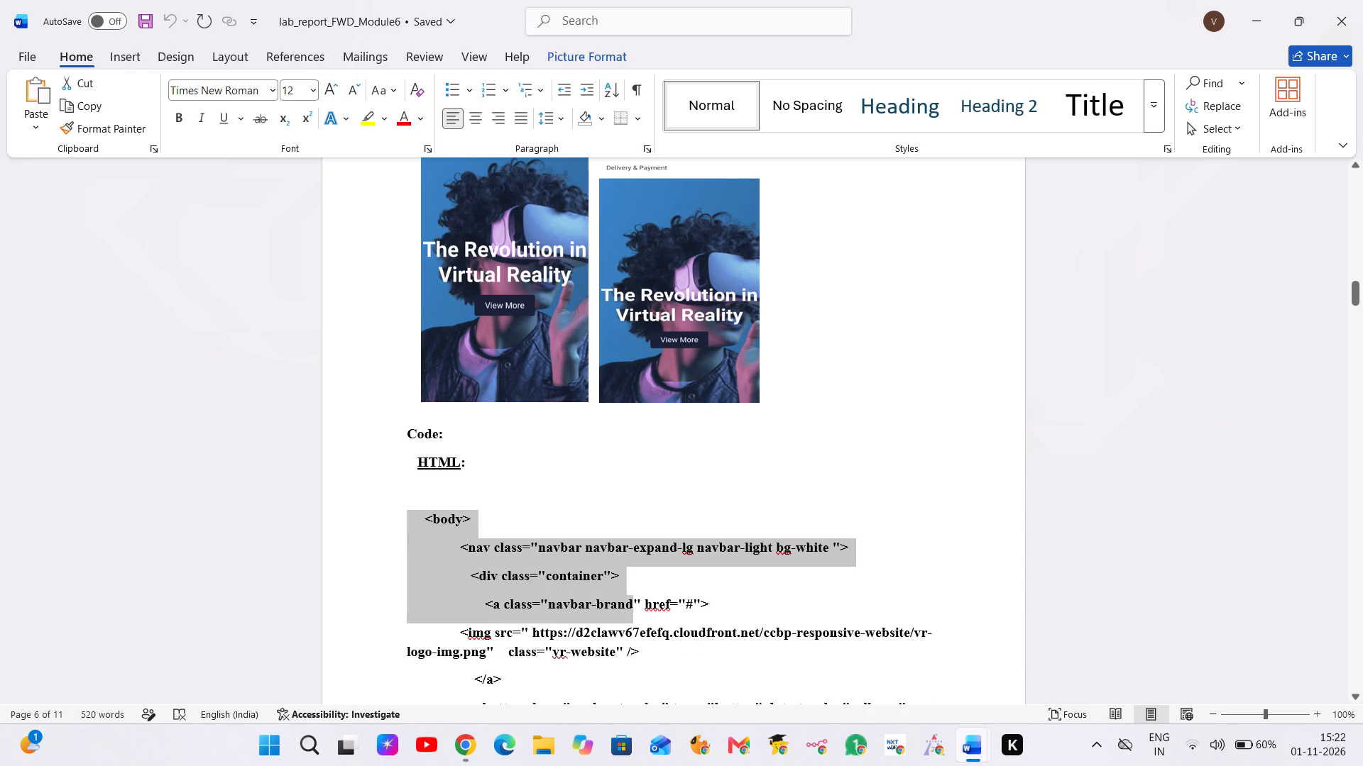
left_click_drag(680, 664, 783, 619)
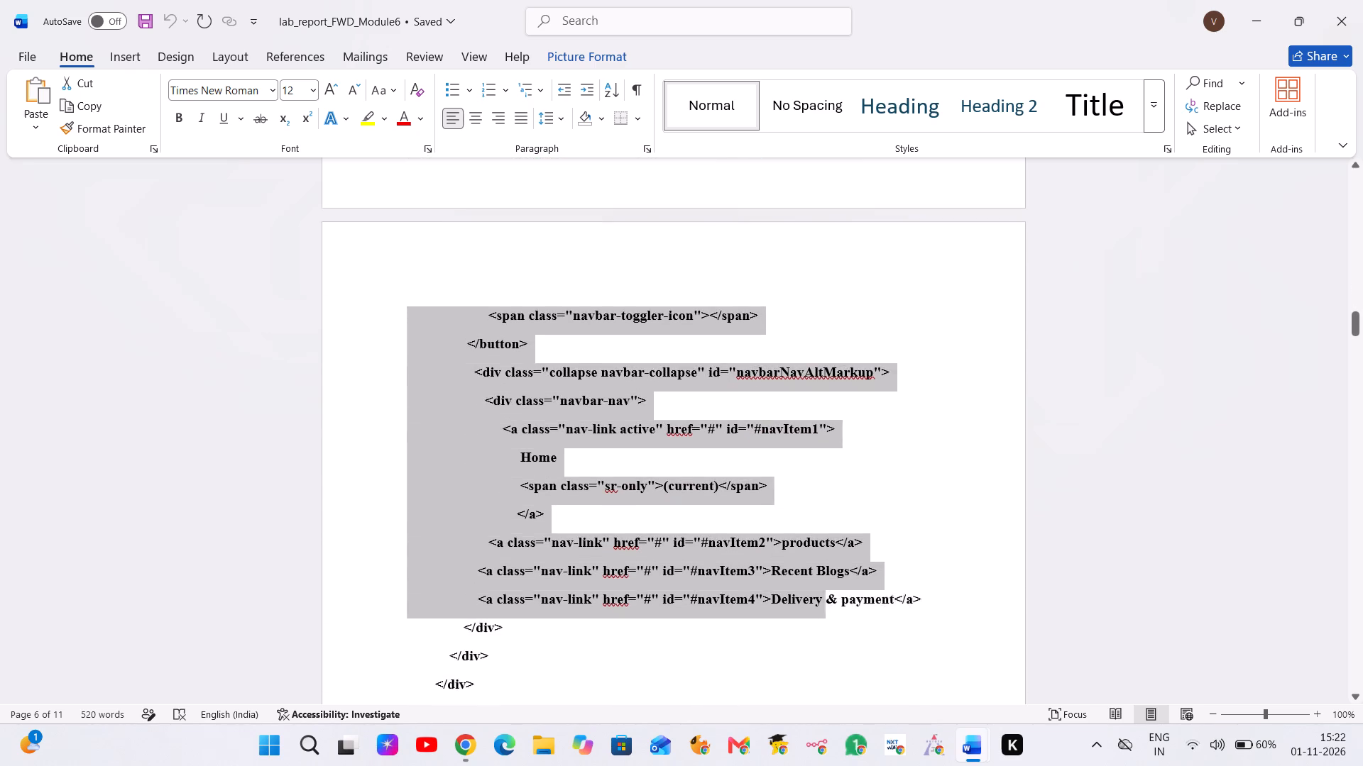
left_click_drag(783, 619, 839, 653)
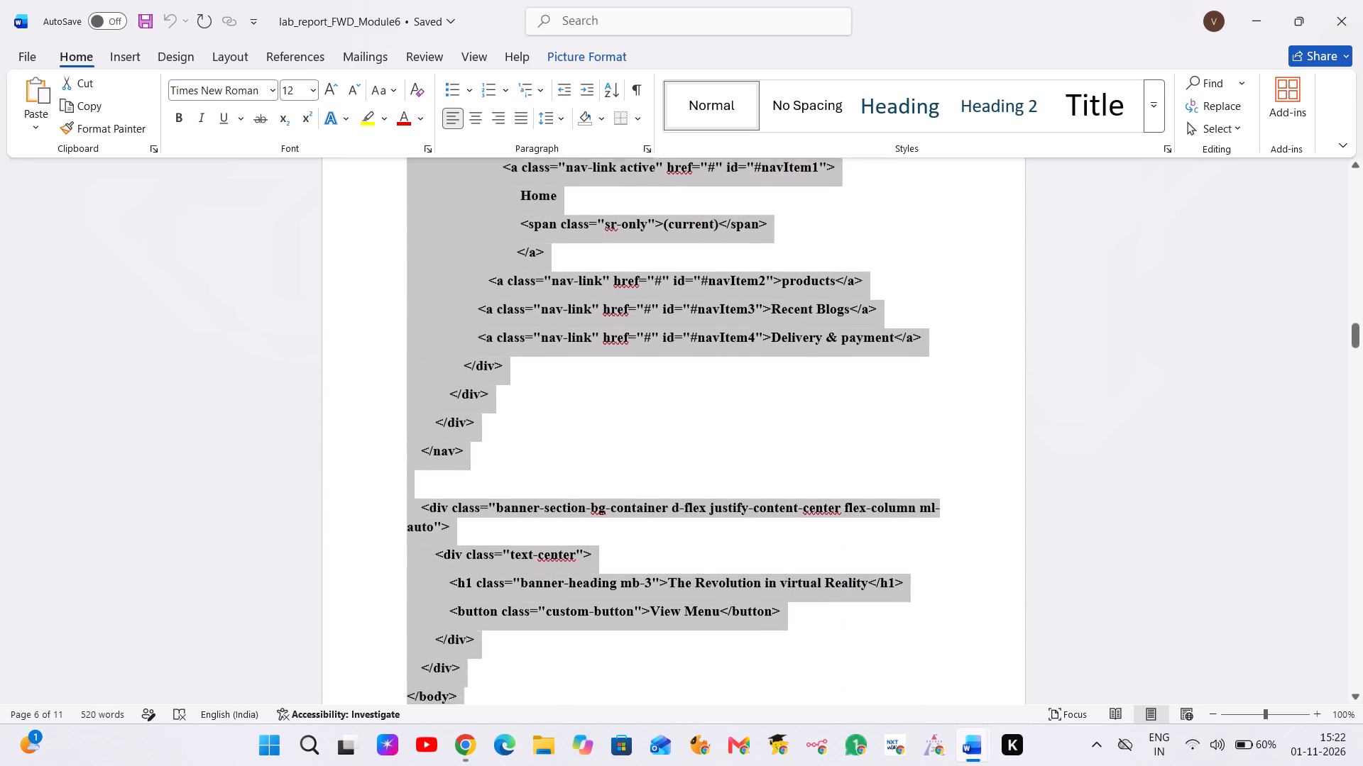
left_click_drag(839, 653, 482, 451)
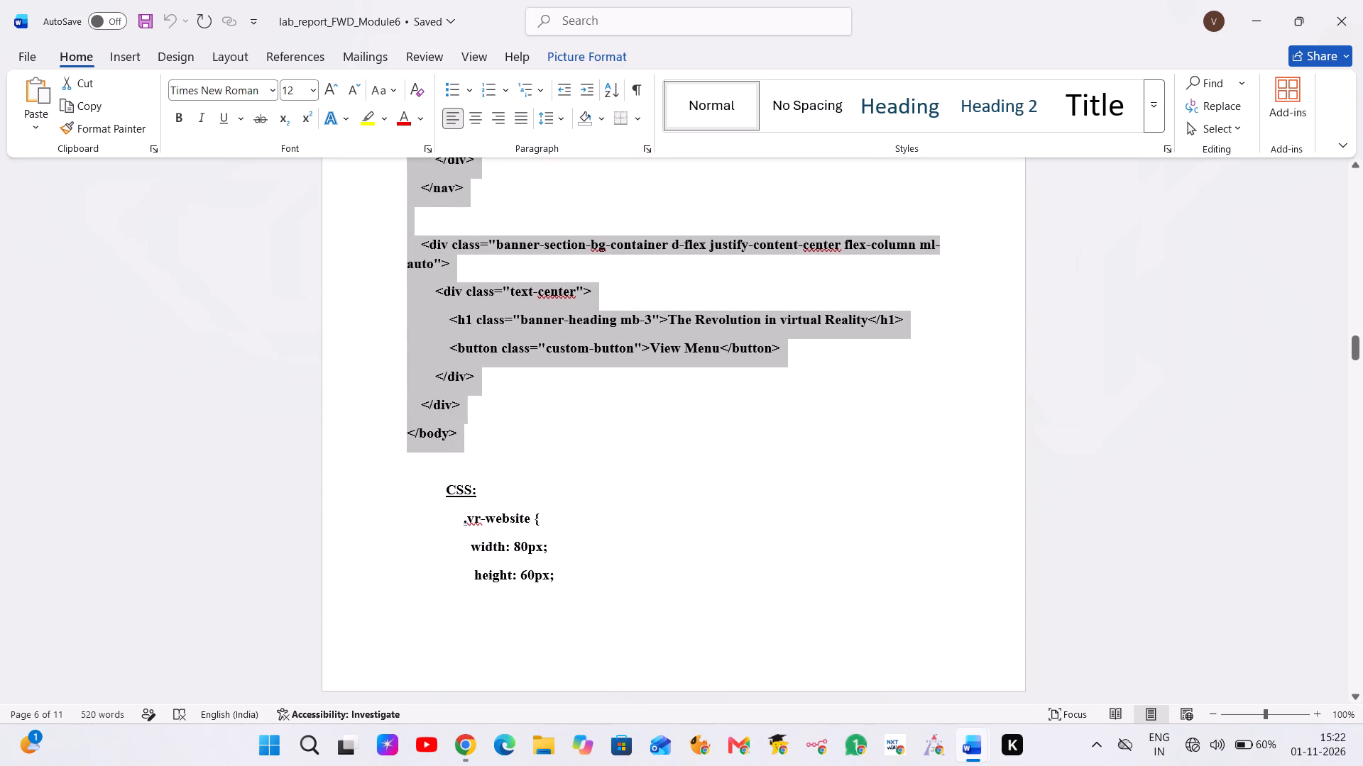
left_click_drag(482, 451, 480, 448)
key("ctrl+c")
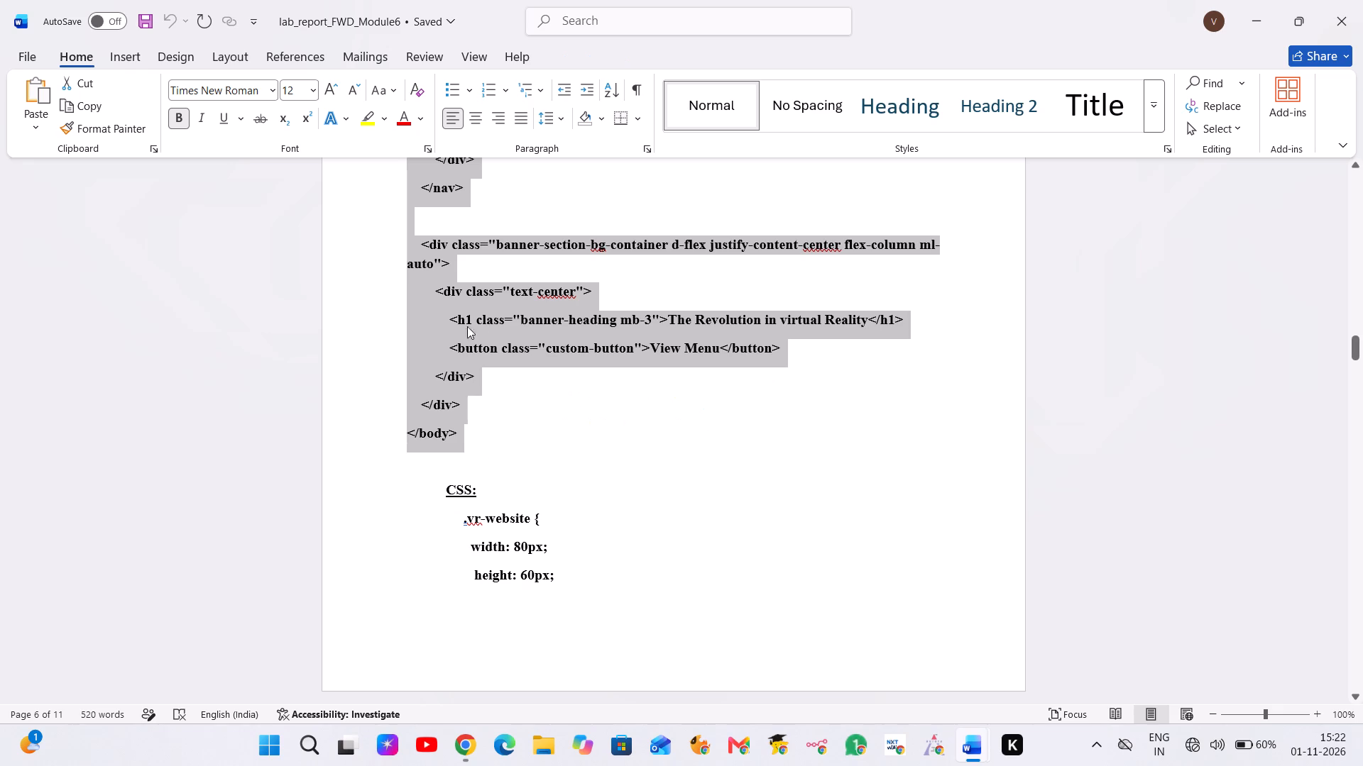
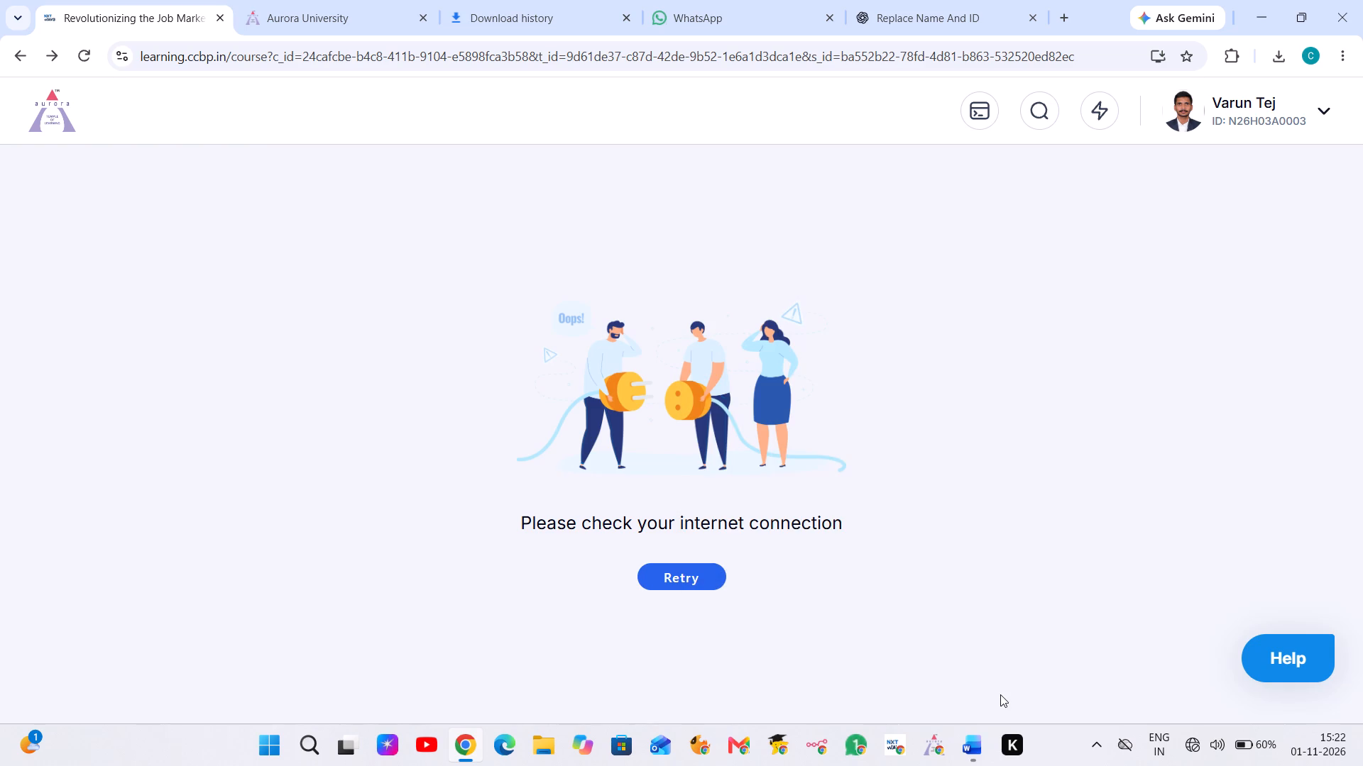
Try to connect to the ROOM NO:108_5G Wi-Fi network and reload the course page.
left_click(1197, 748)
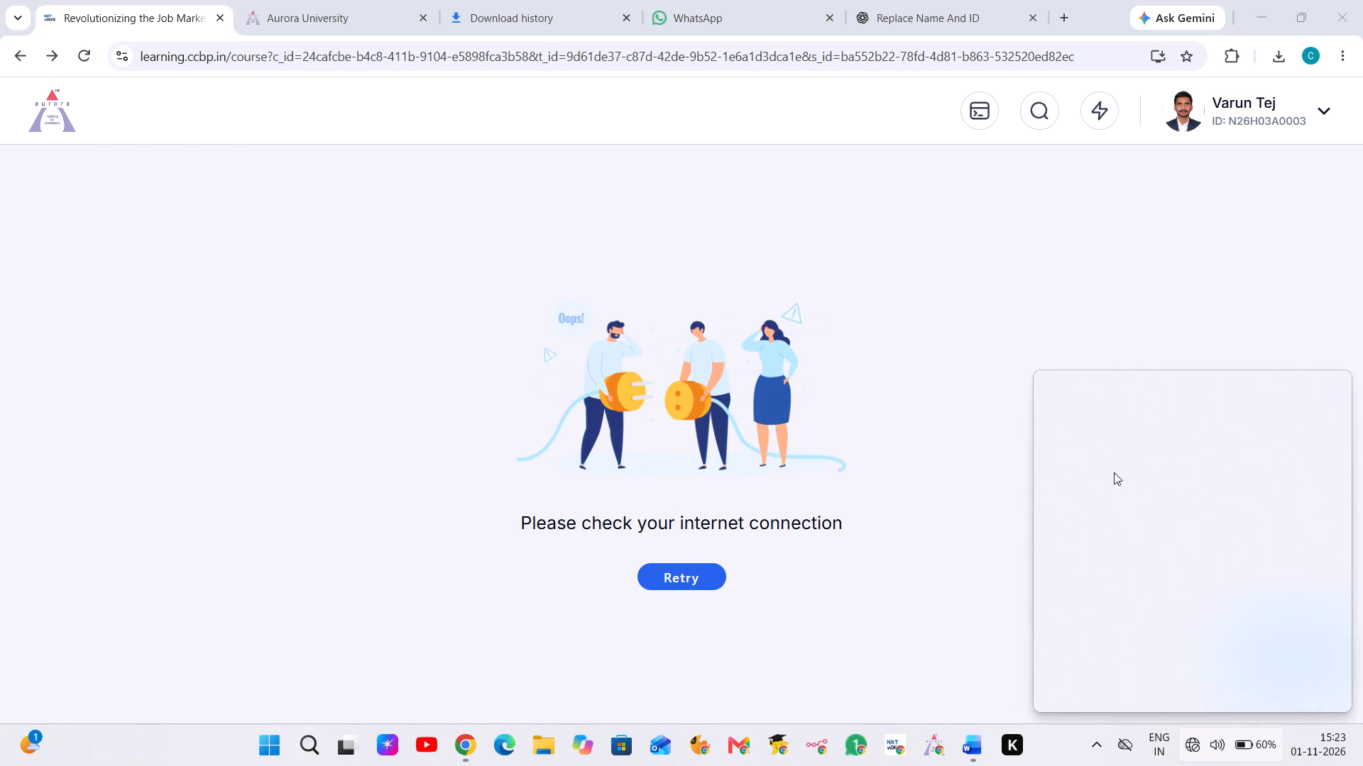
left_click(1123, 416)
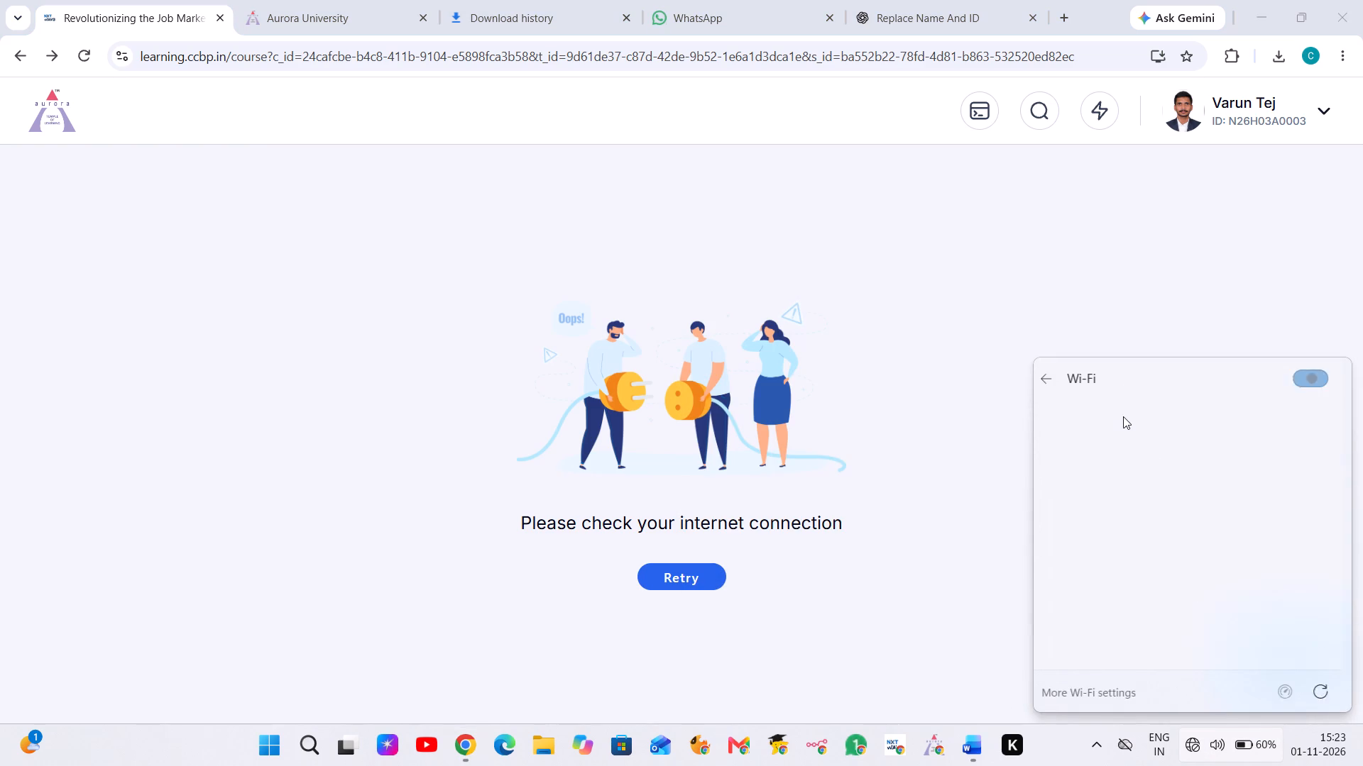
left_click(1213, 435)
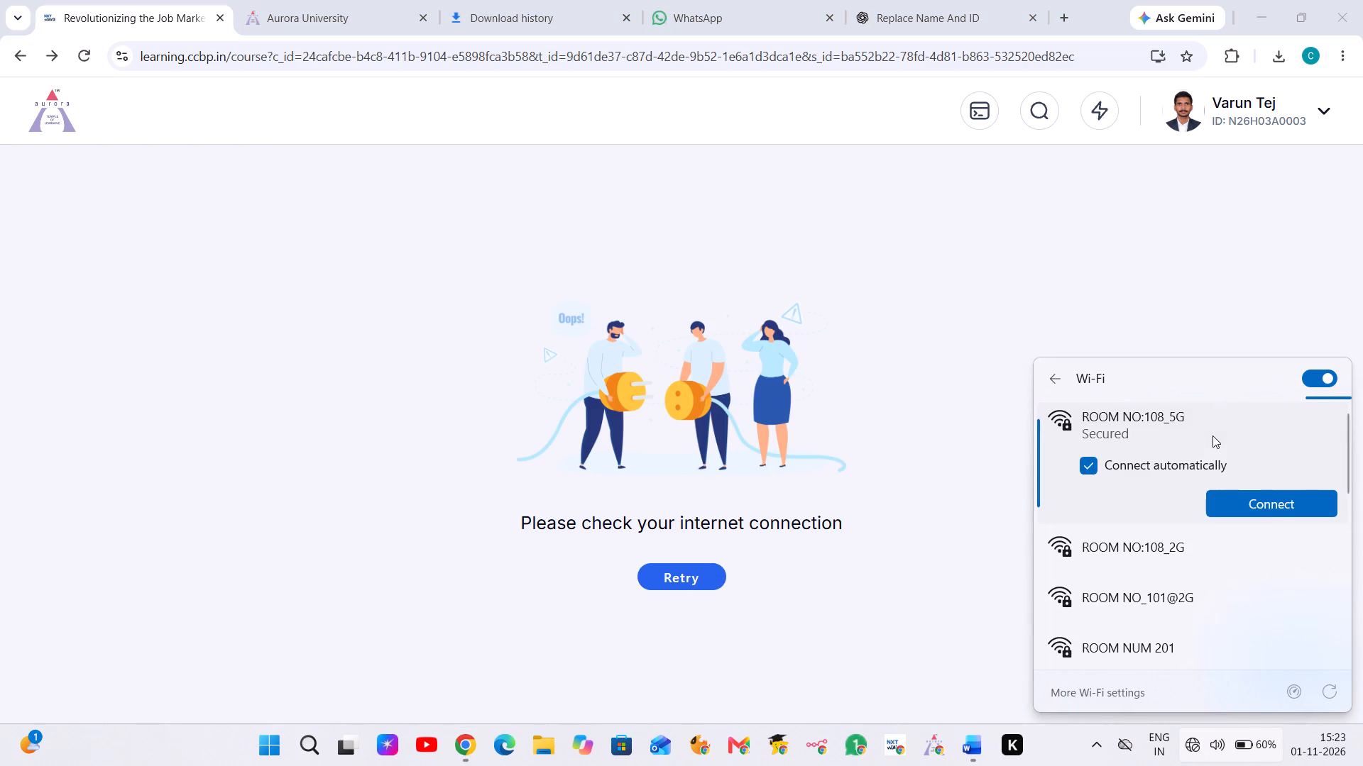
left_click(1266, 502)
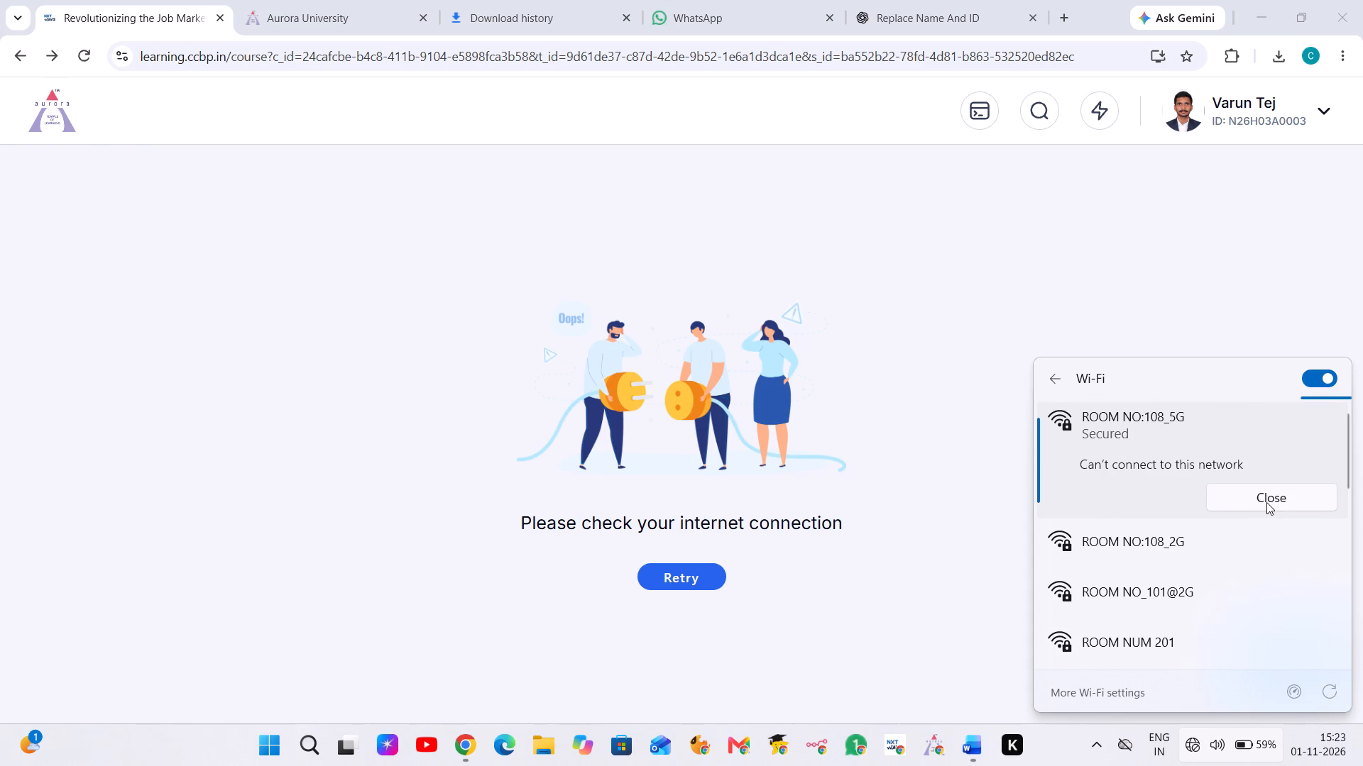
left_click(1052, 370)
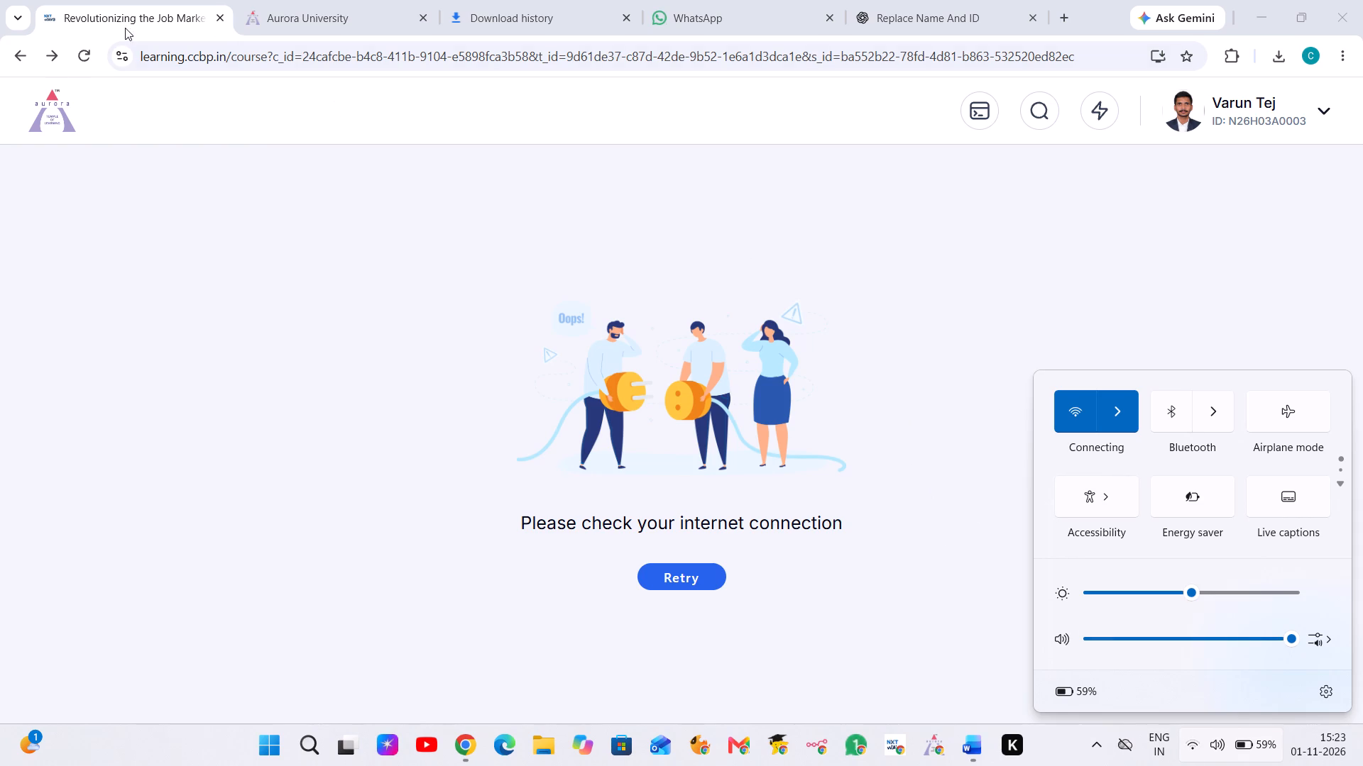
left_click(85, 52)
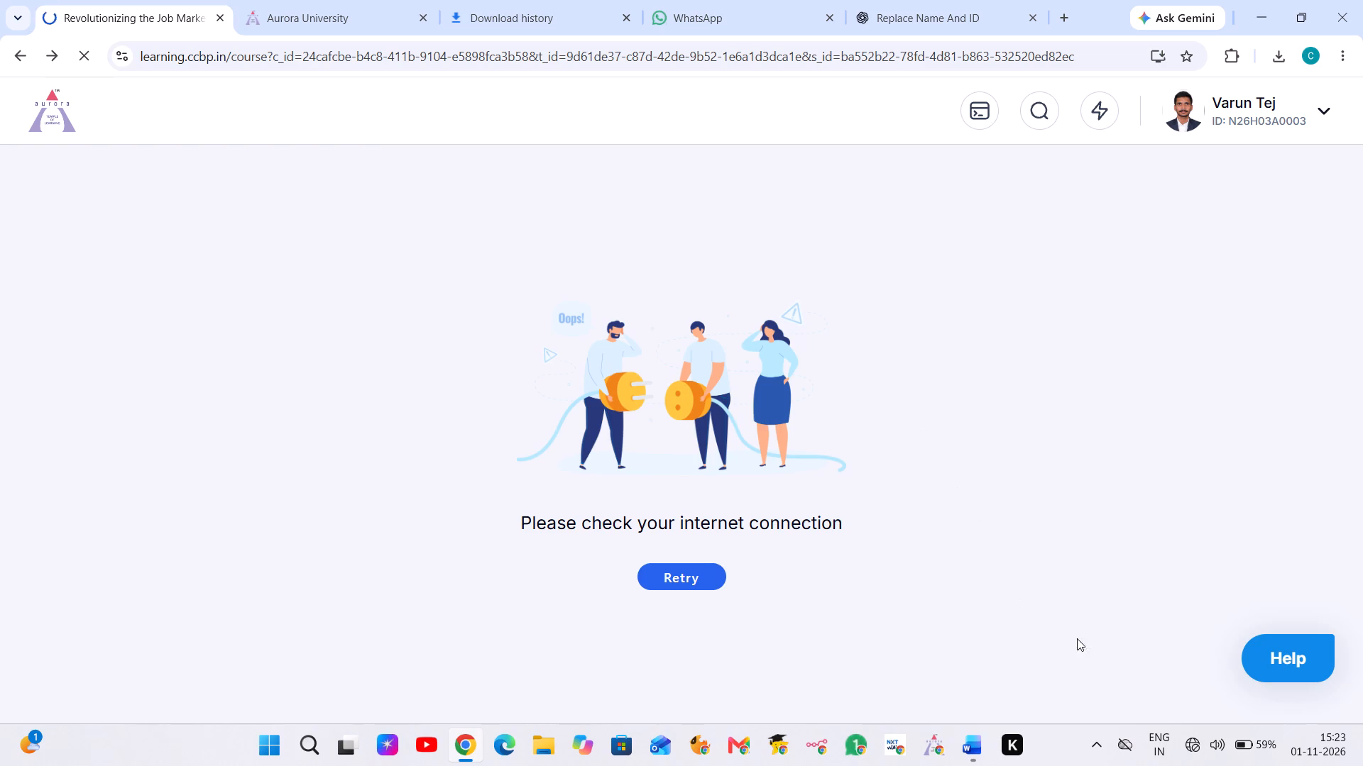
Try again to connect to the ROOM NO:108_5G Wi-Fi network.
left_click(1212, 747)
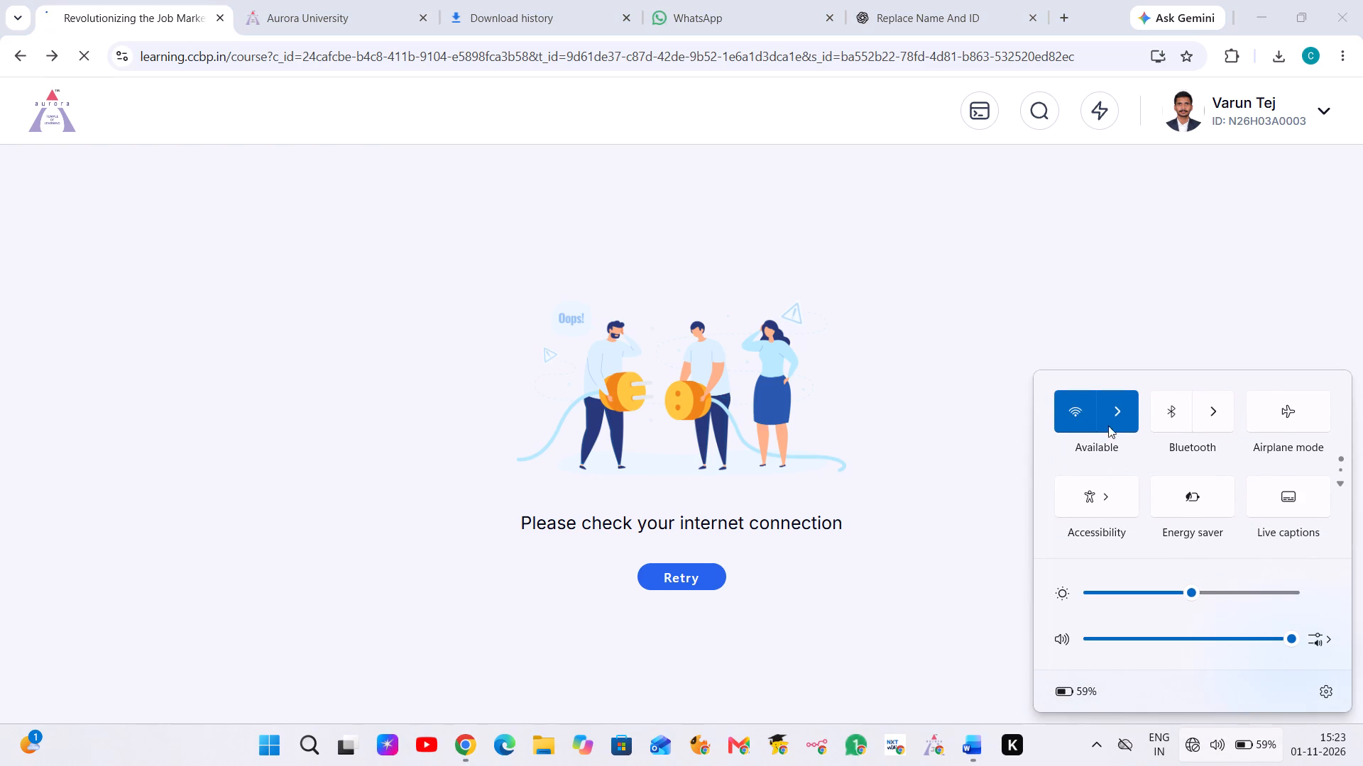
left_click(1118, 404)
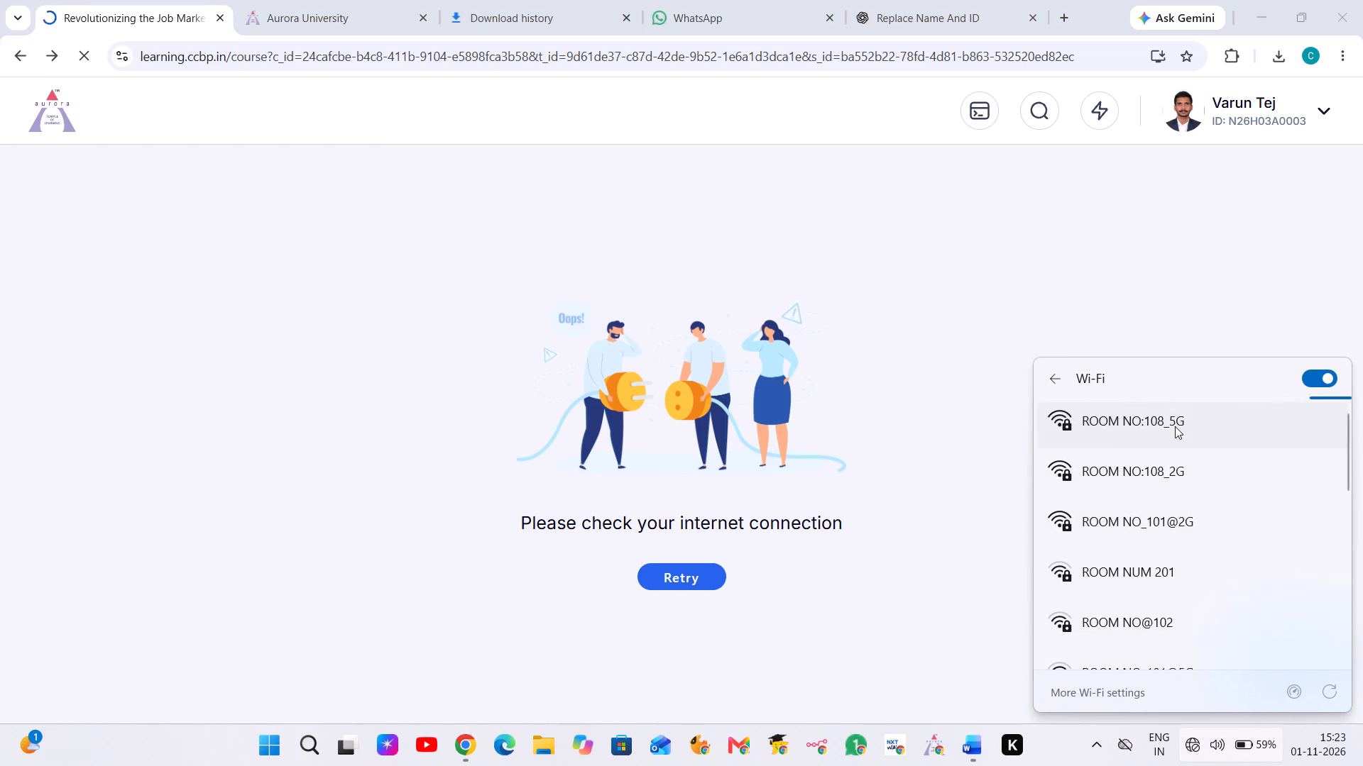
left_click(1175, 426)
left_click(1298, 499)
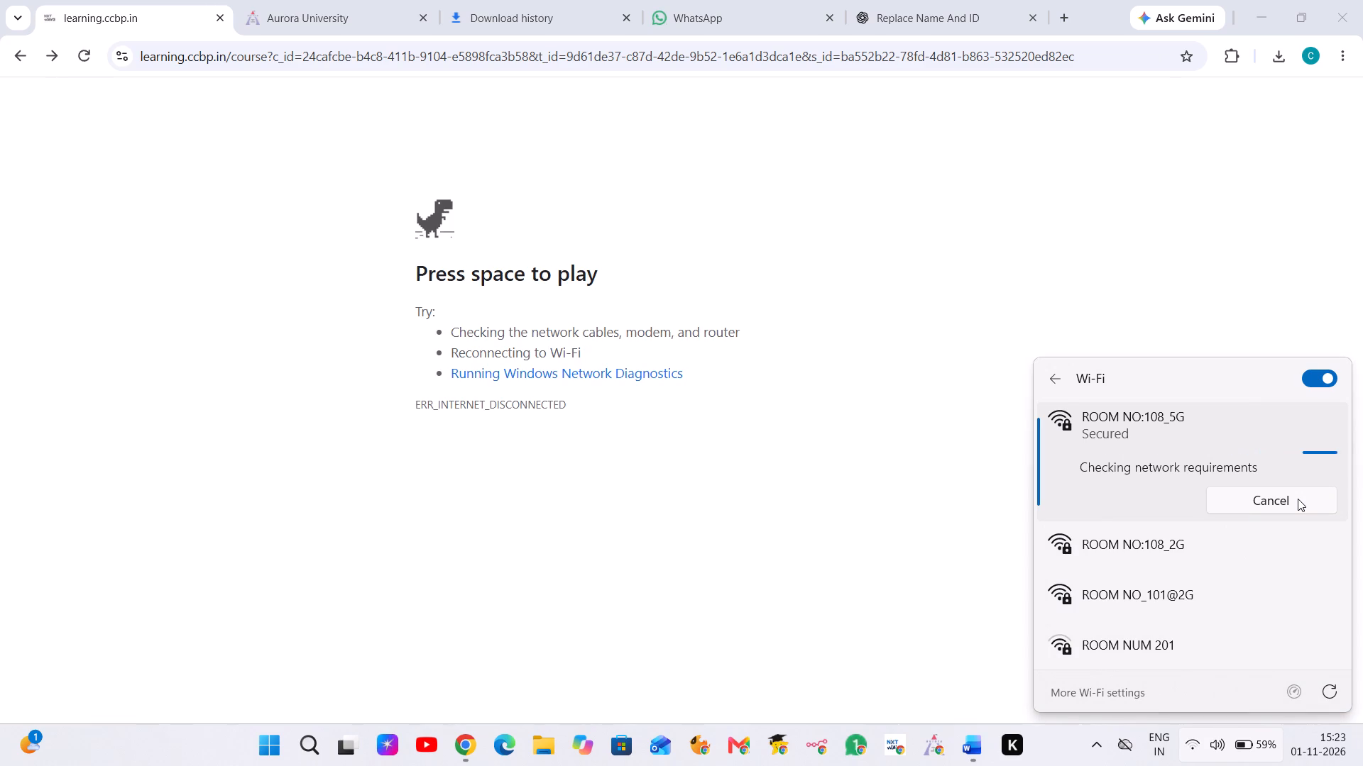
Restart the wireless connection by switching Wi-Fi off and back on.
left_click(1320, 380)
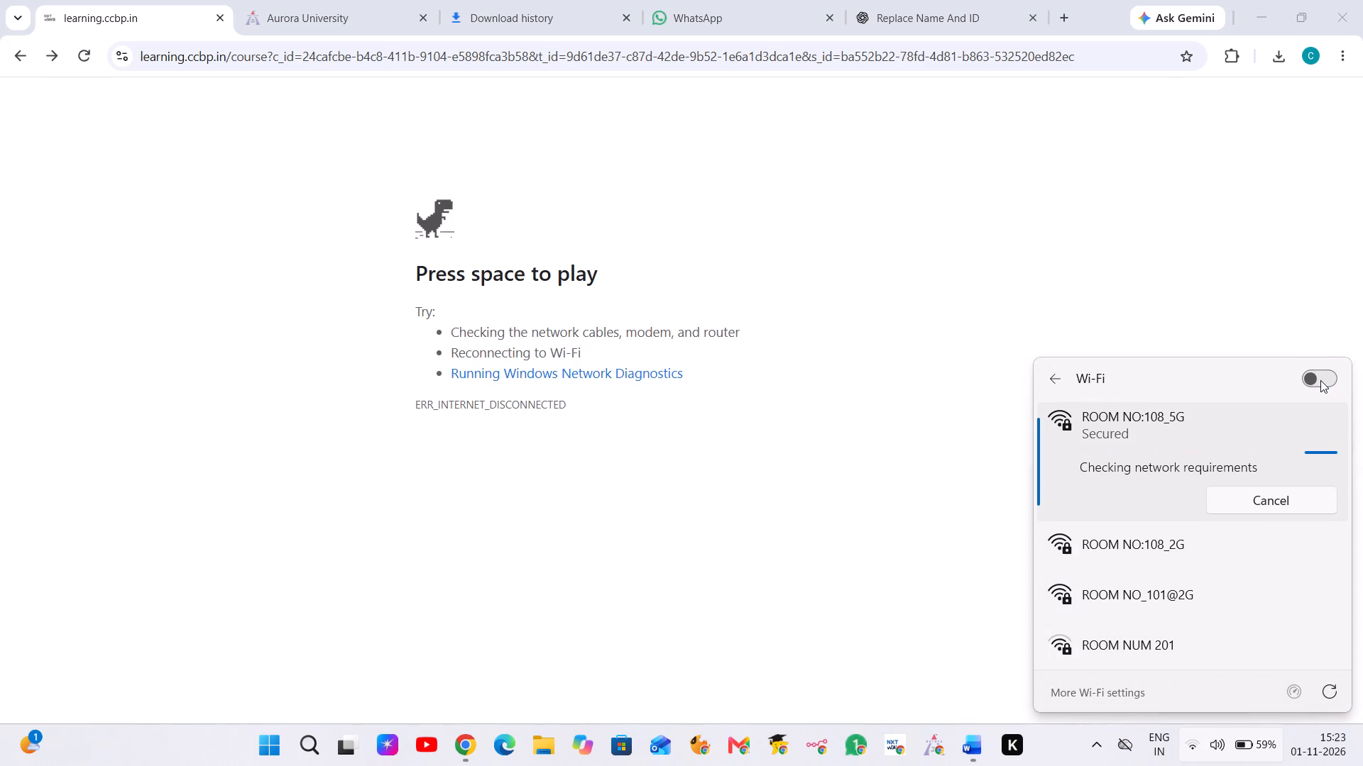
left_click(1320, 380)
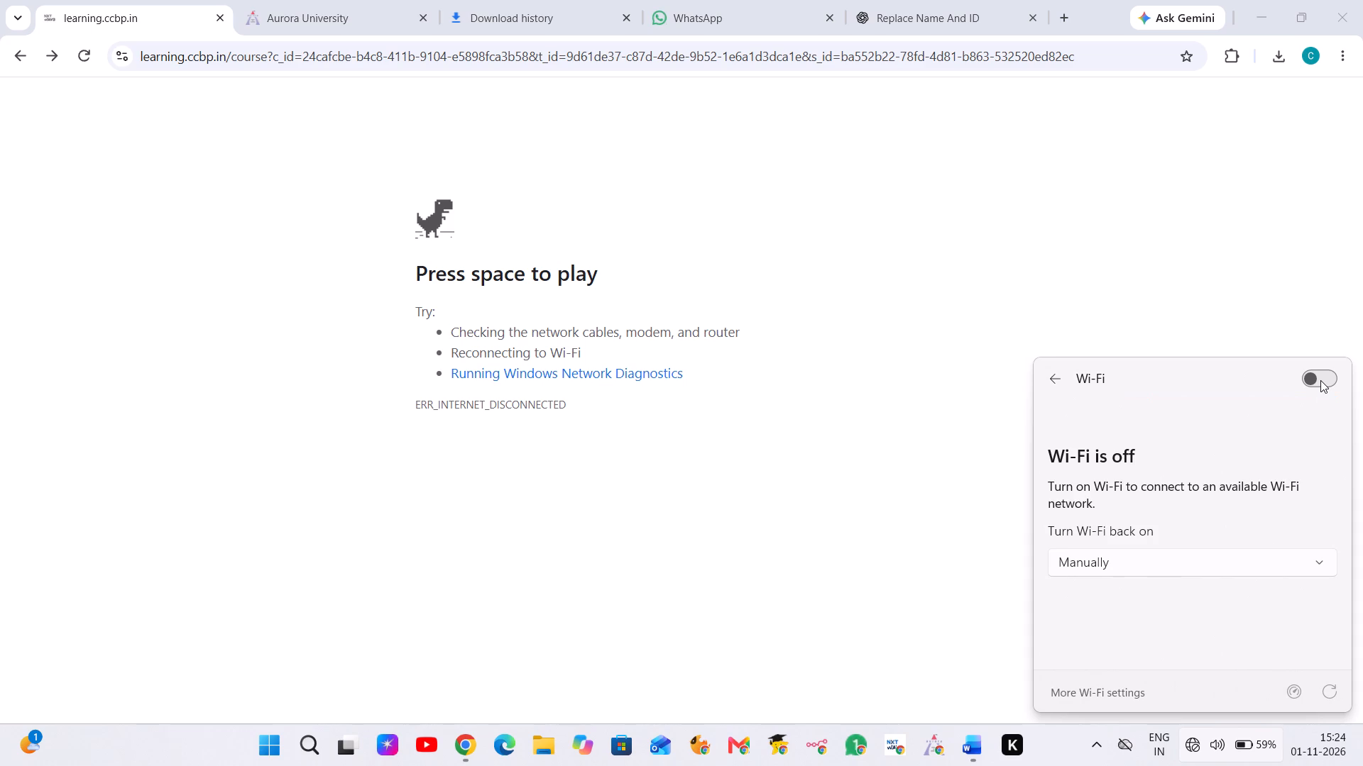
left_click(1320, 380)
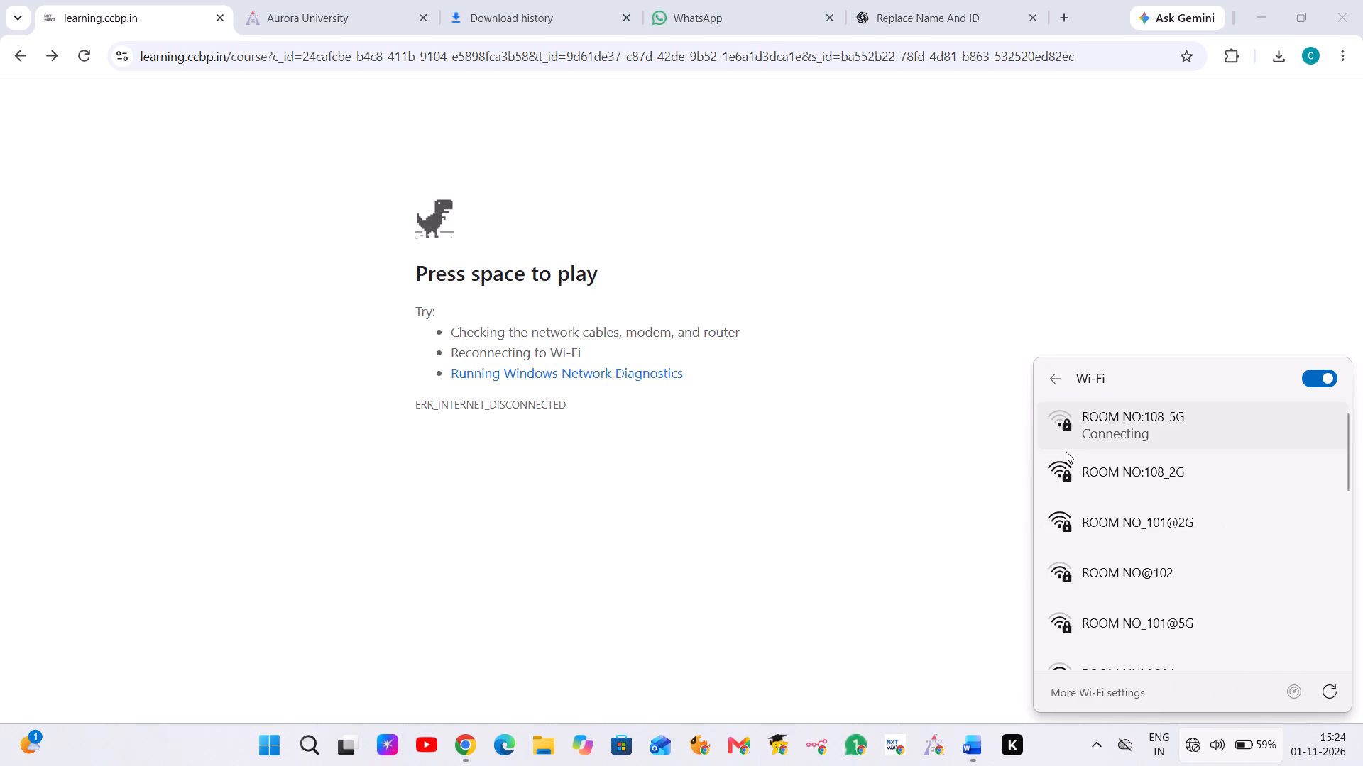
Connect to the ROOM NO:108_2G Wi-Fi network.
left_click(1181, 475)
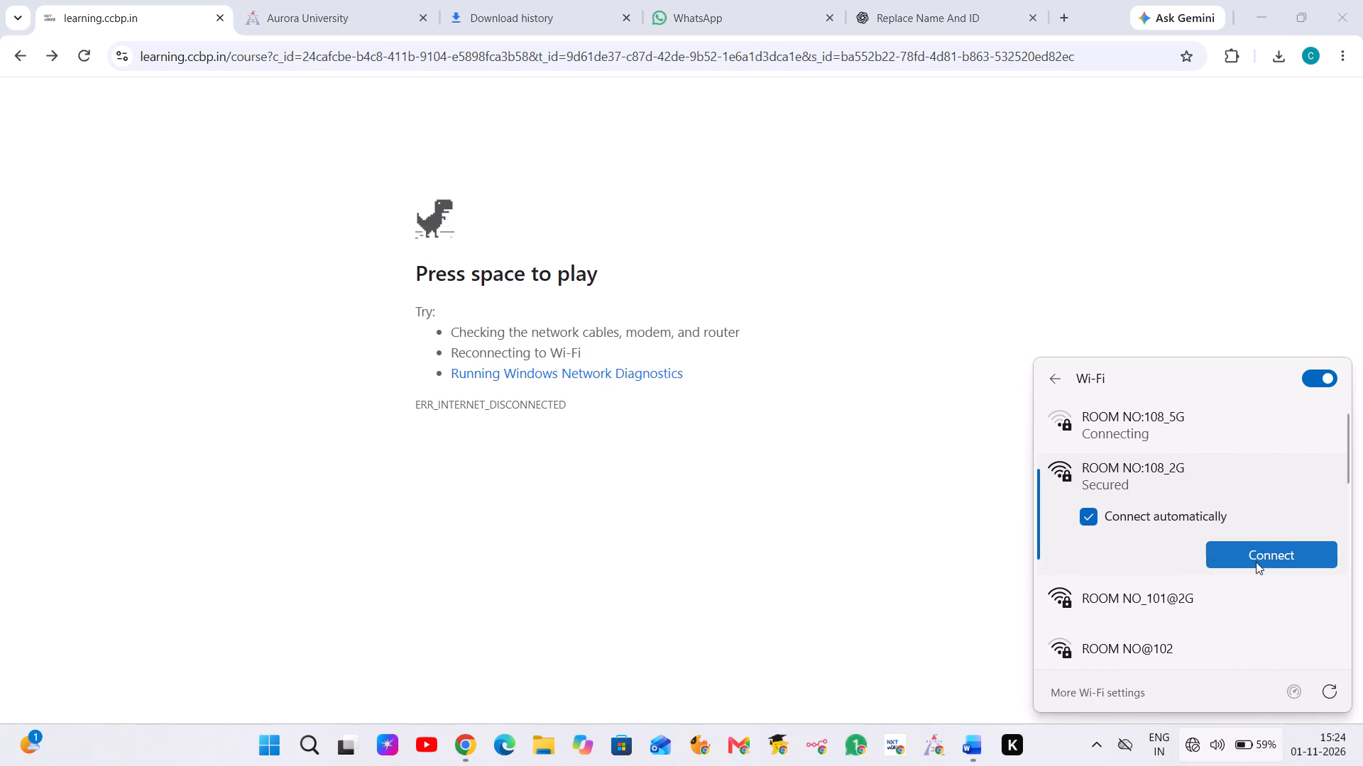
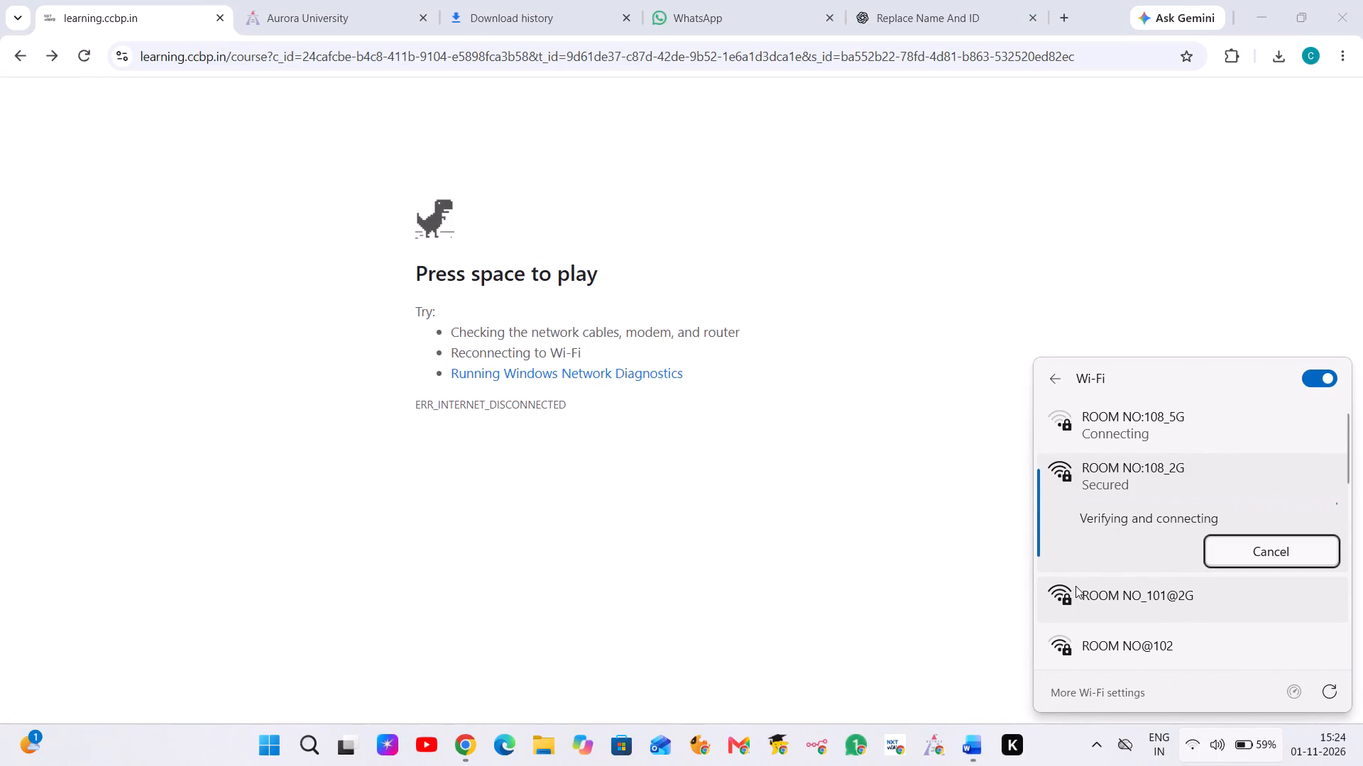
Refresh the available Wi-Fi networks while ROOM NO:108_2G is connecting, and leave the network list once connected.
left_click(1324, 696)
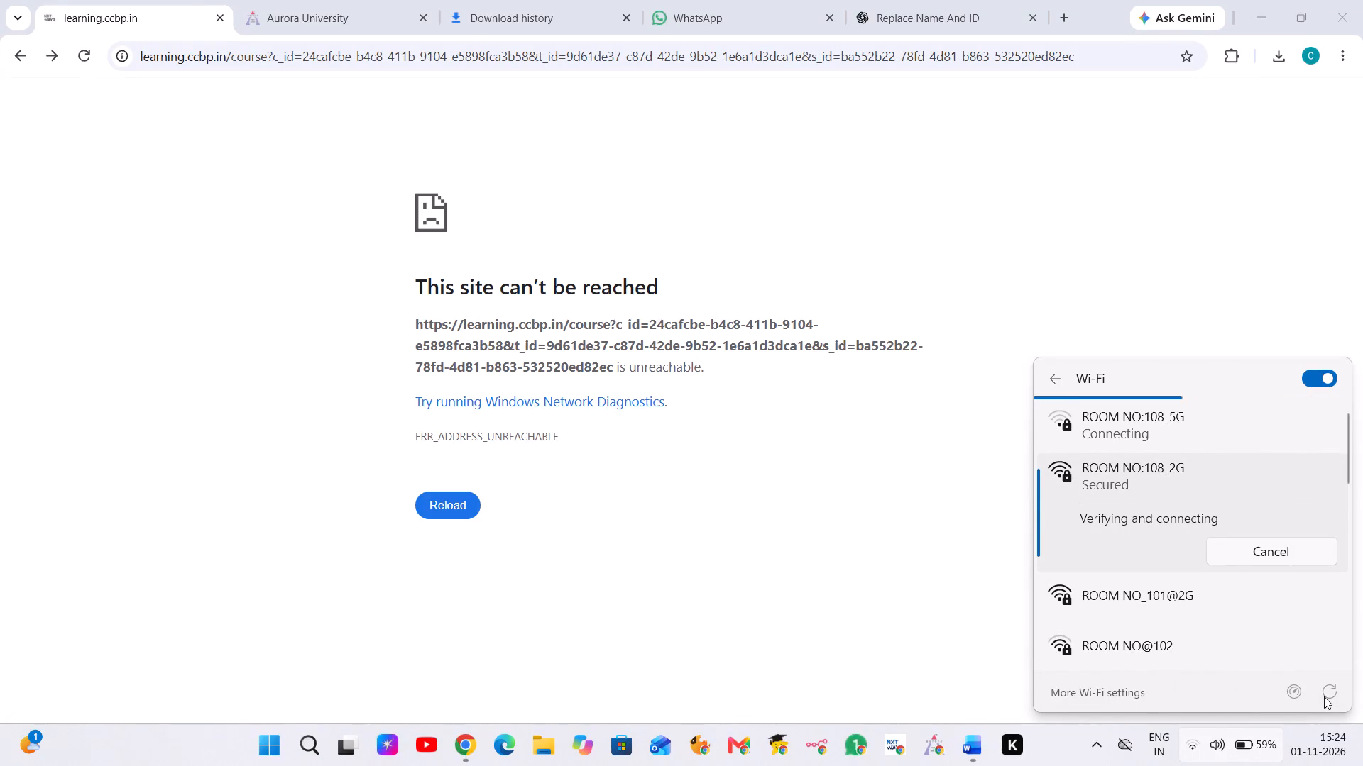
left_click(1324, 696)
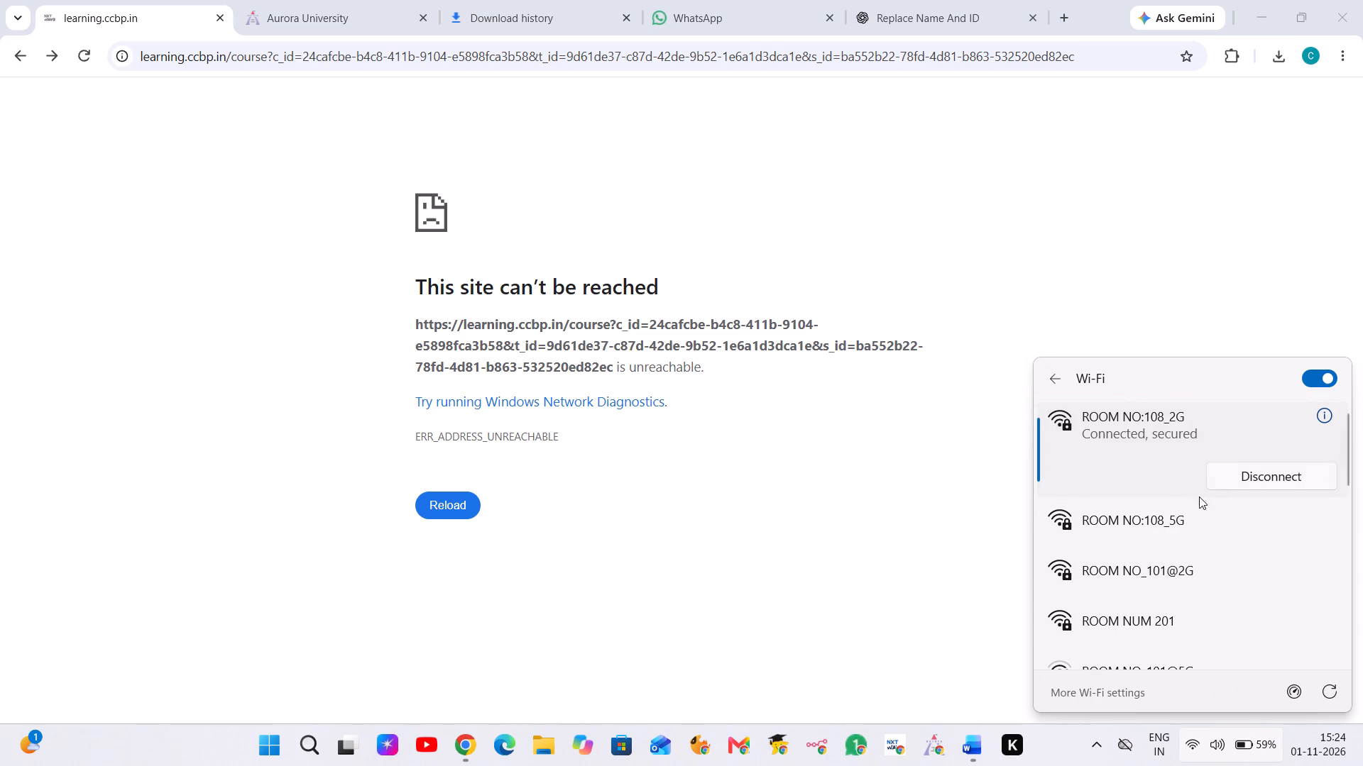
left_click(1051, 377)
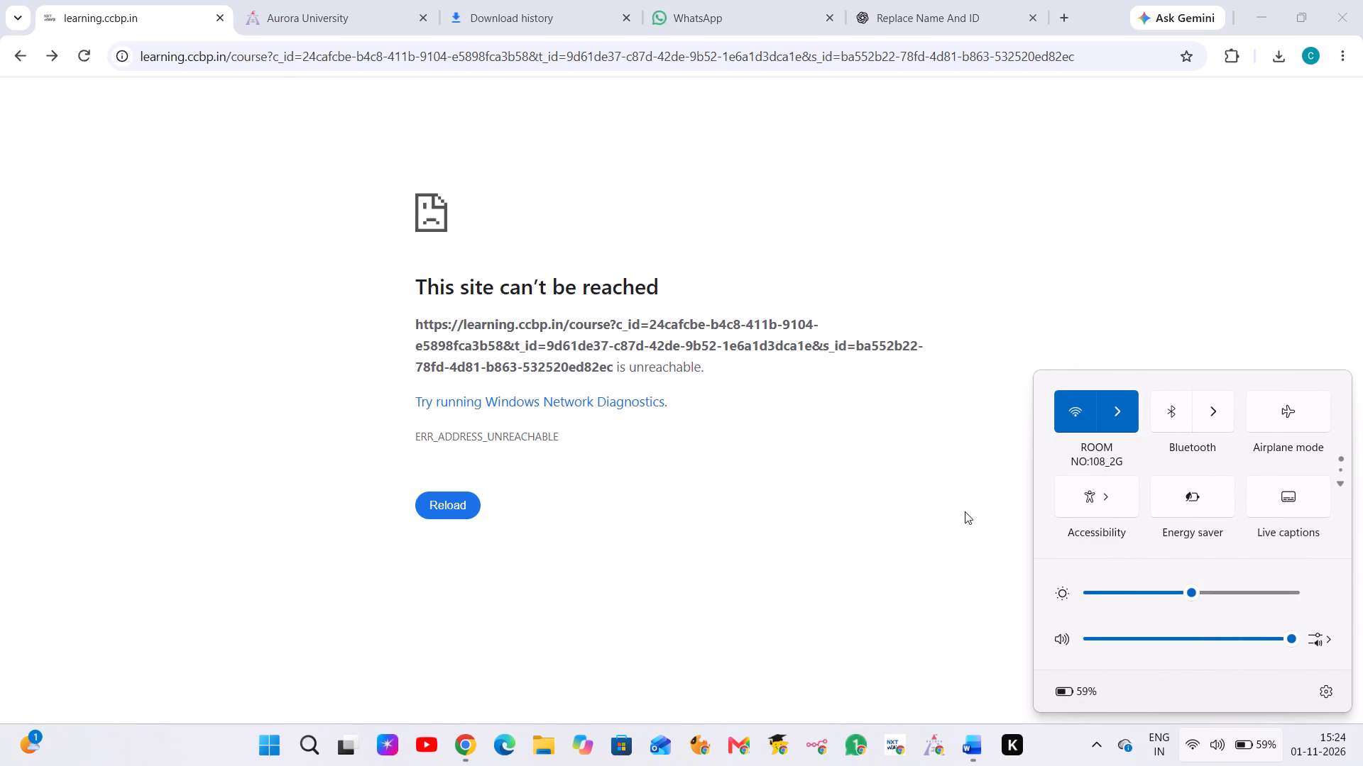
Reload the learning.ccbp.in course page.
left_click(92, 53)
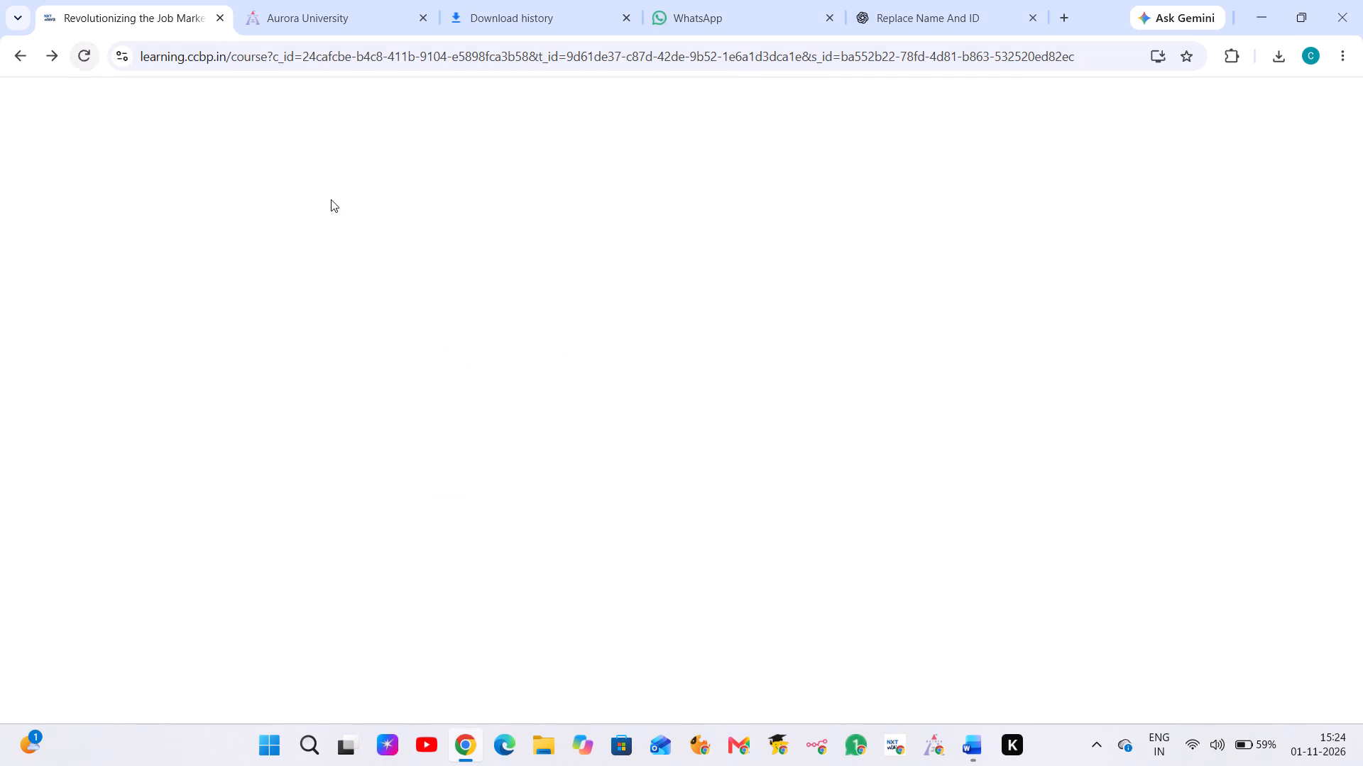
left_click(94, 52)
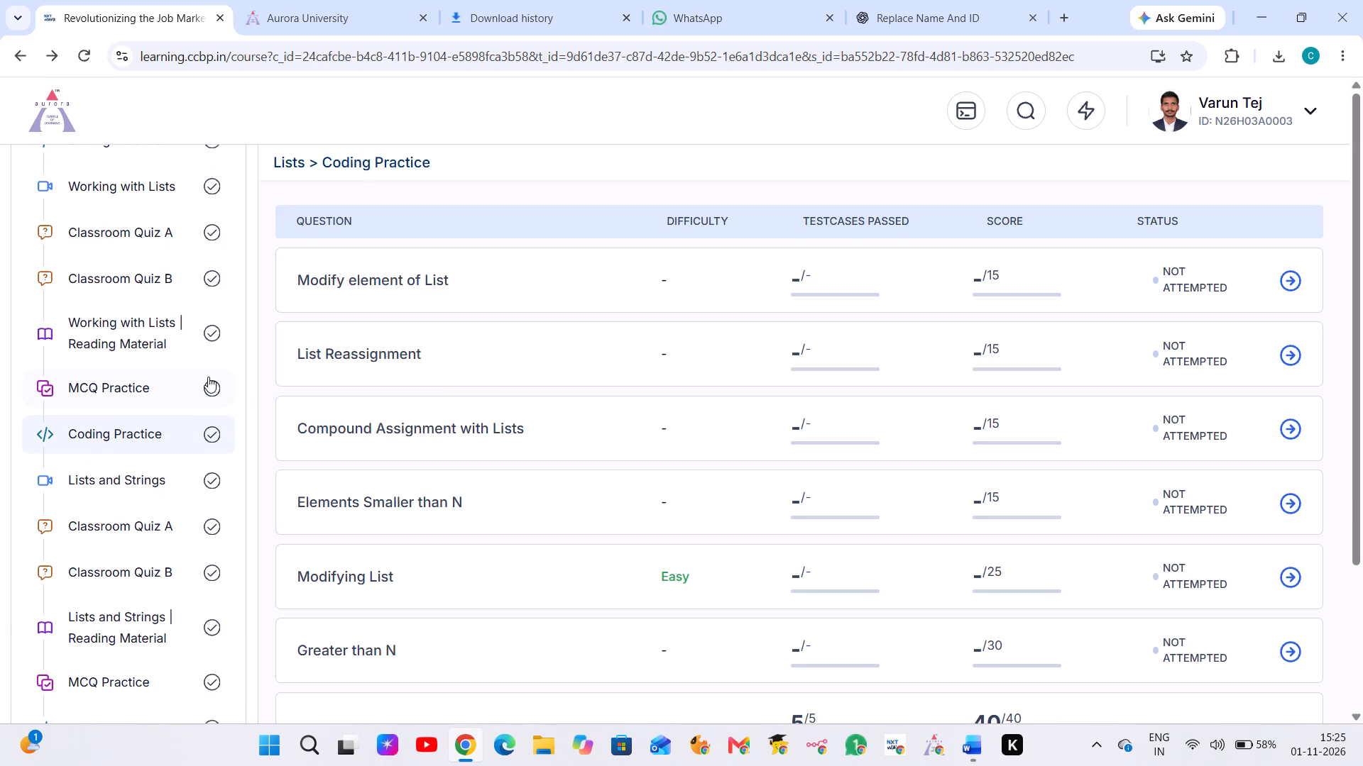
Go back from the Lists Coding Practice page to the curriculum page's Problem-Solving with Python Programming – 1 topics.
scroll(208, 377, "right", 9)
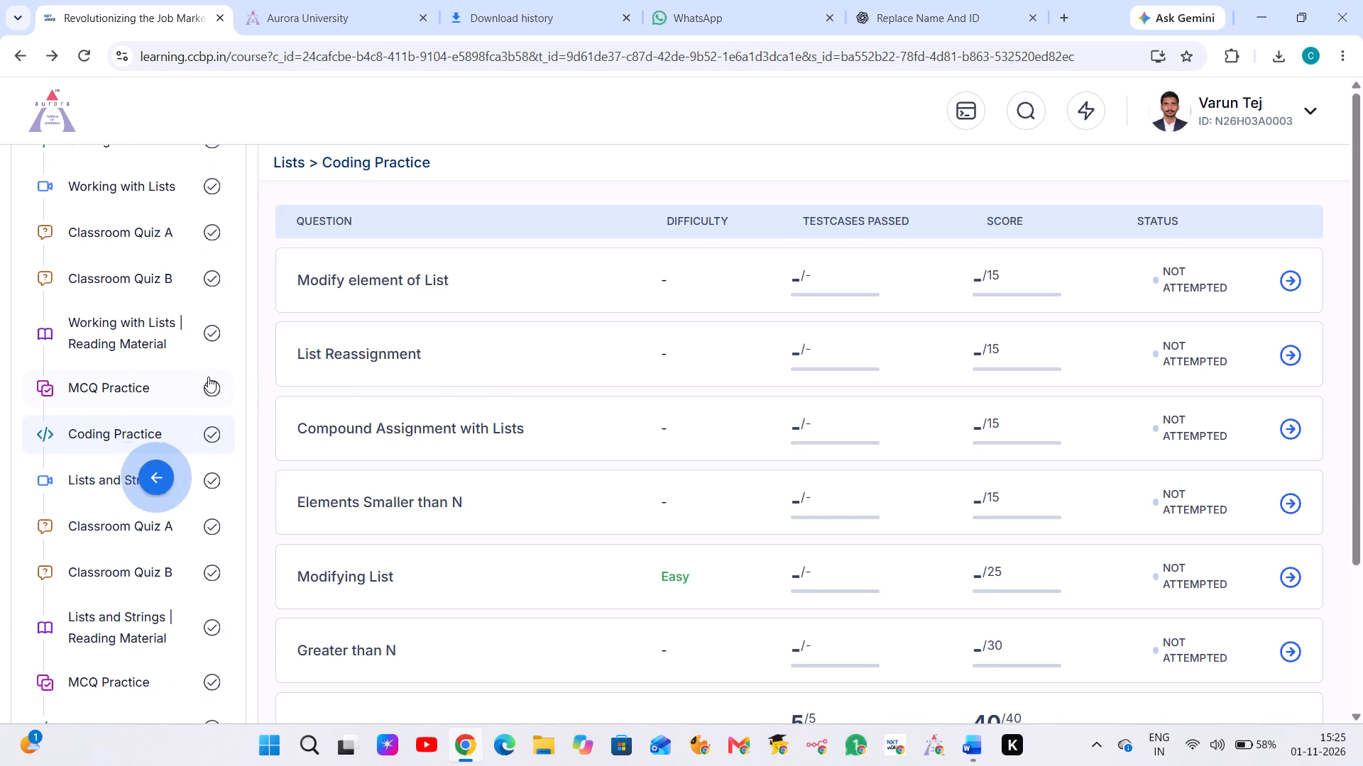
scroll(208, 377, "right", 2)
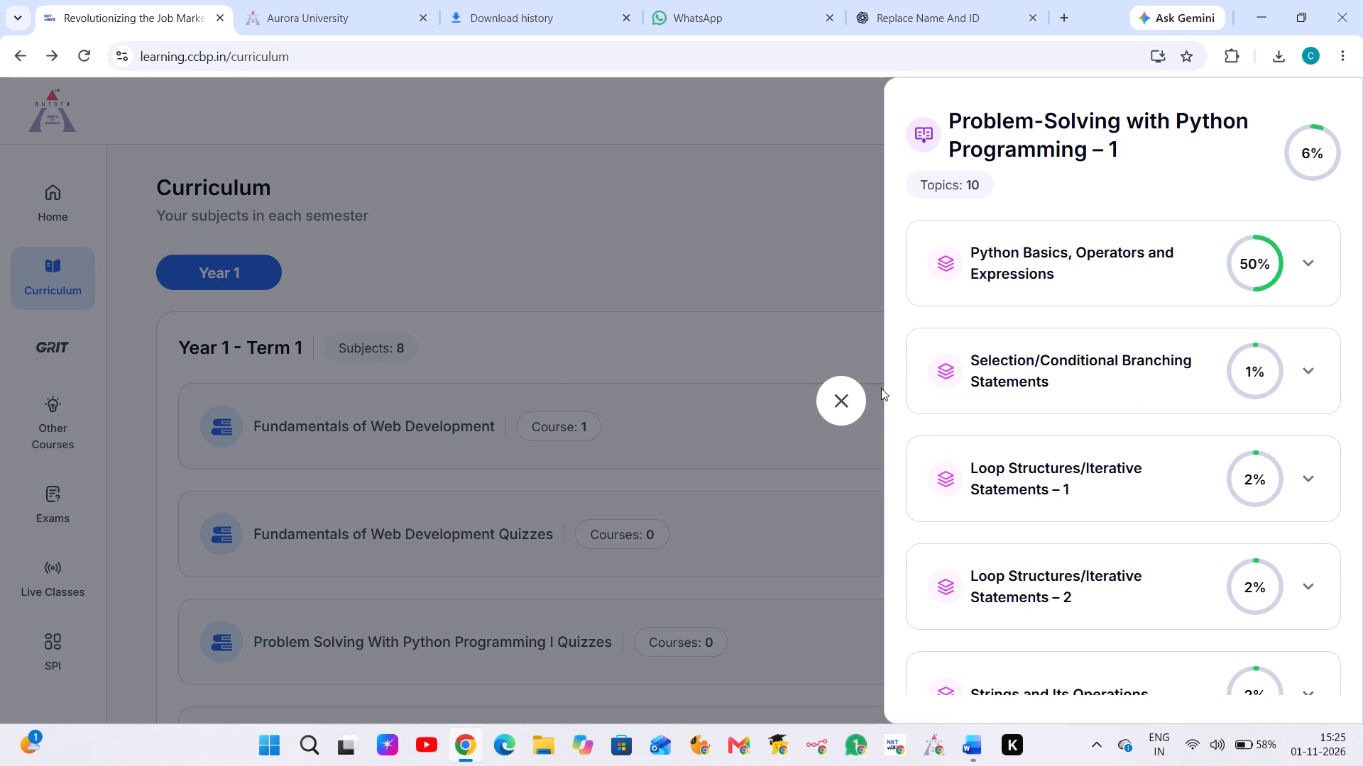
Leave the Python programming course's topics and open the topic list of the Fundamentals of Web Development course.
left_click(863, 392)
left_click(778, 405)
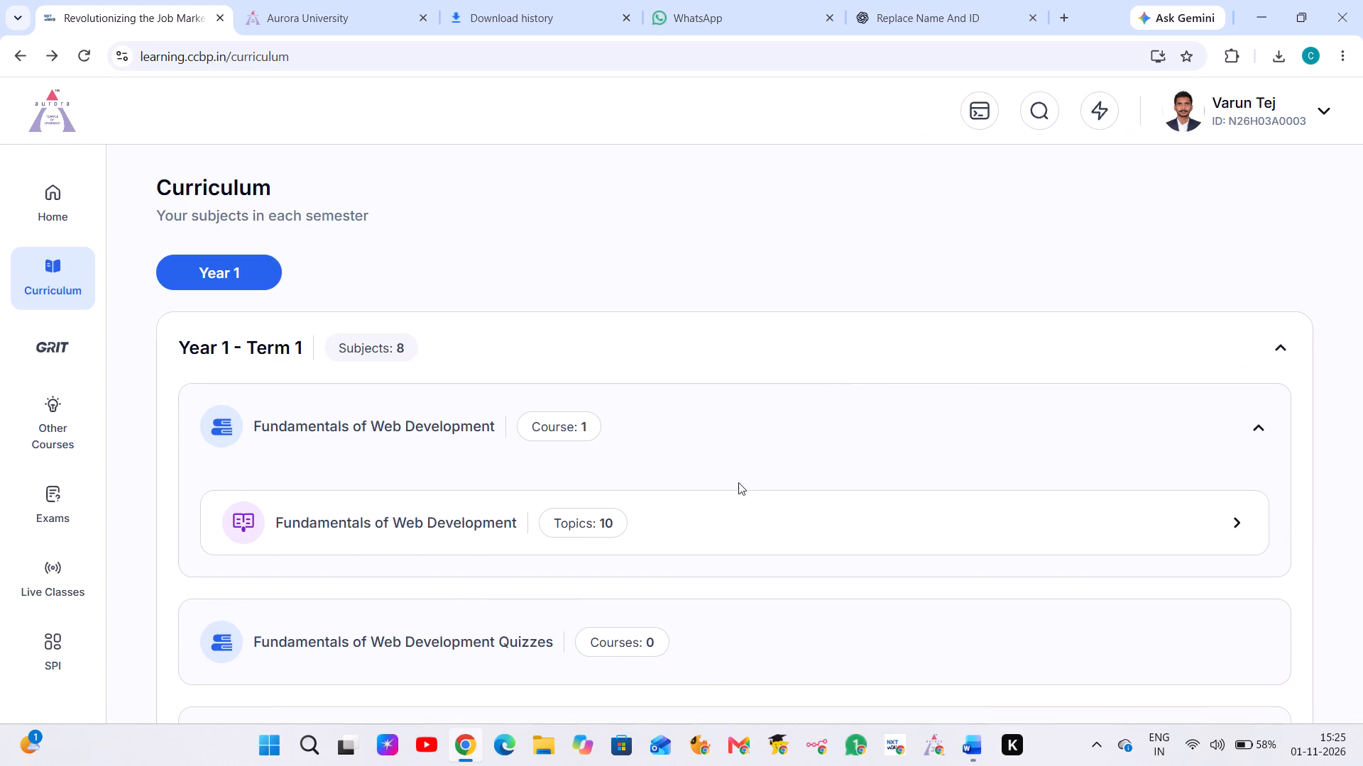
left_click(728, 514)
Open the VR Website Navbar & Banner Section question from the first Coding Practice under the Bootstrap Containers topic.
scroll(1058, 441, "down", 3)
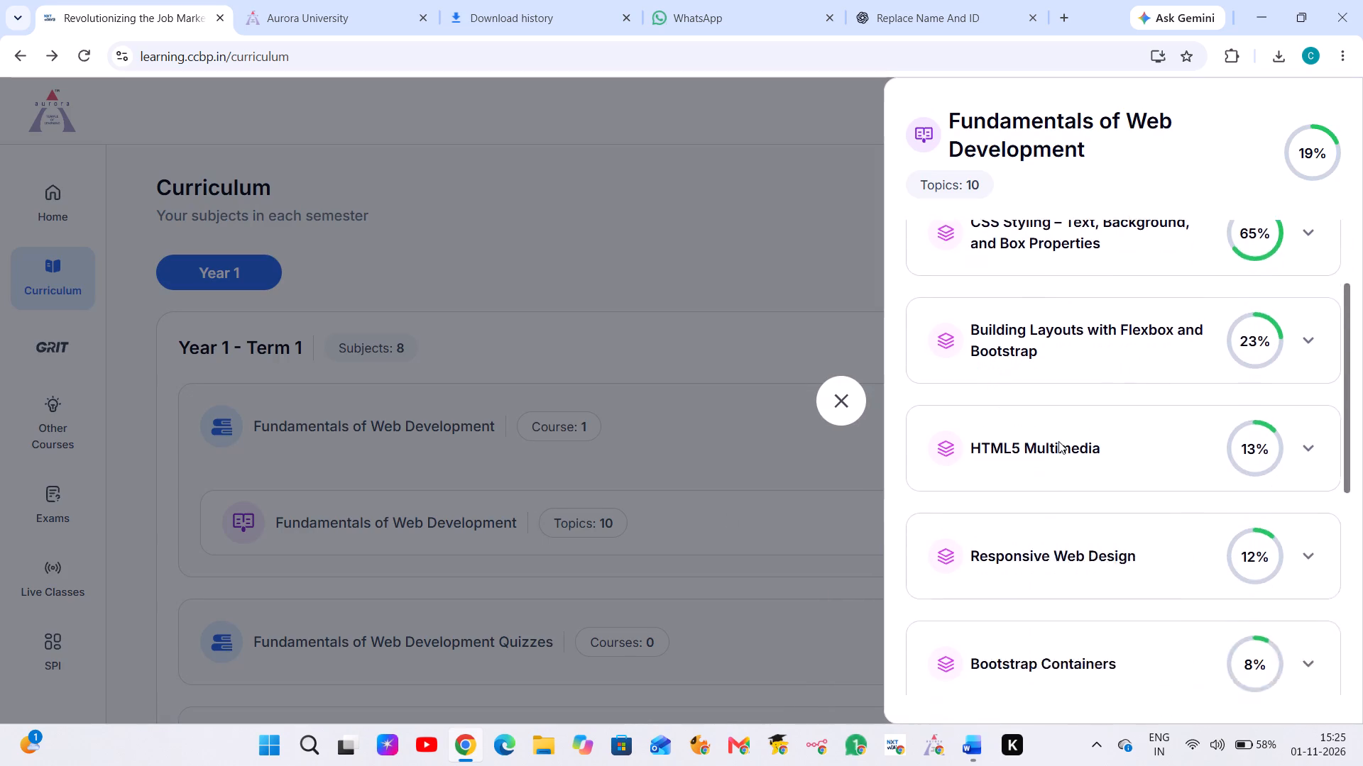
scroll(1058, 441, "down", 6)
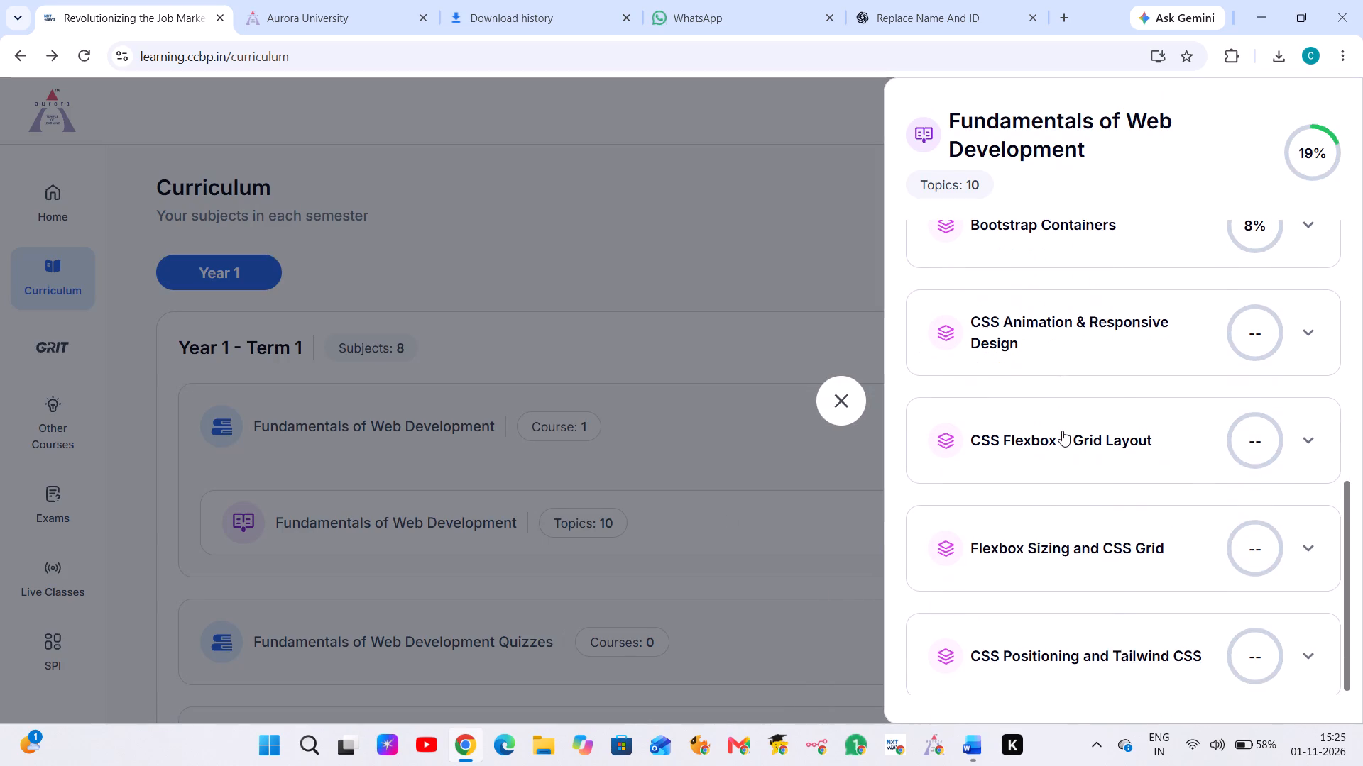
scroll(1062, 431, "down", 3)
scroll(1062, 431, "up", 1)
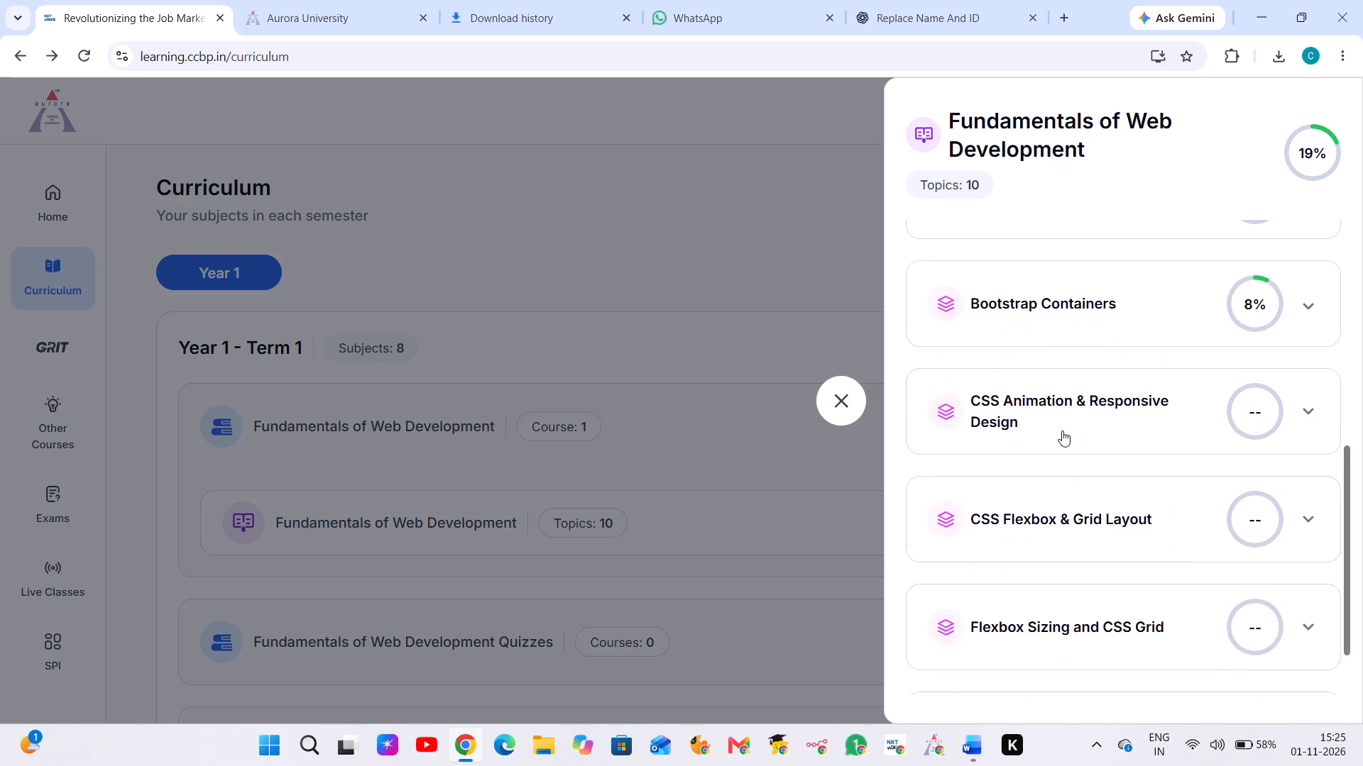
scroll(1062, 431, "up", 1)
left_click(1222, 343)
scroll(1149, 476, "down", 1)
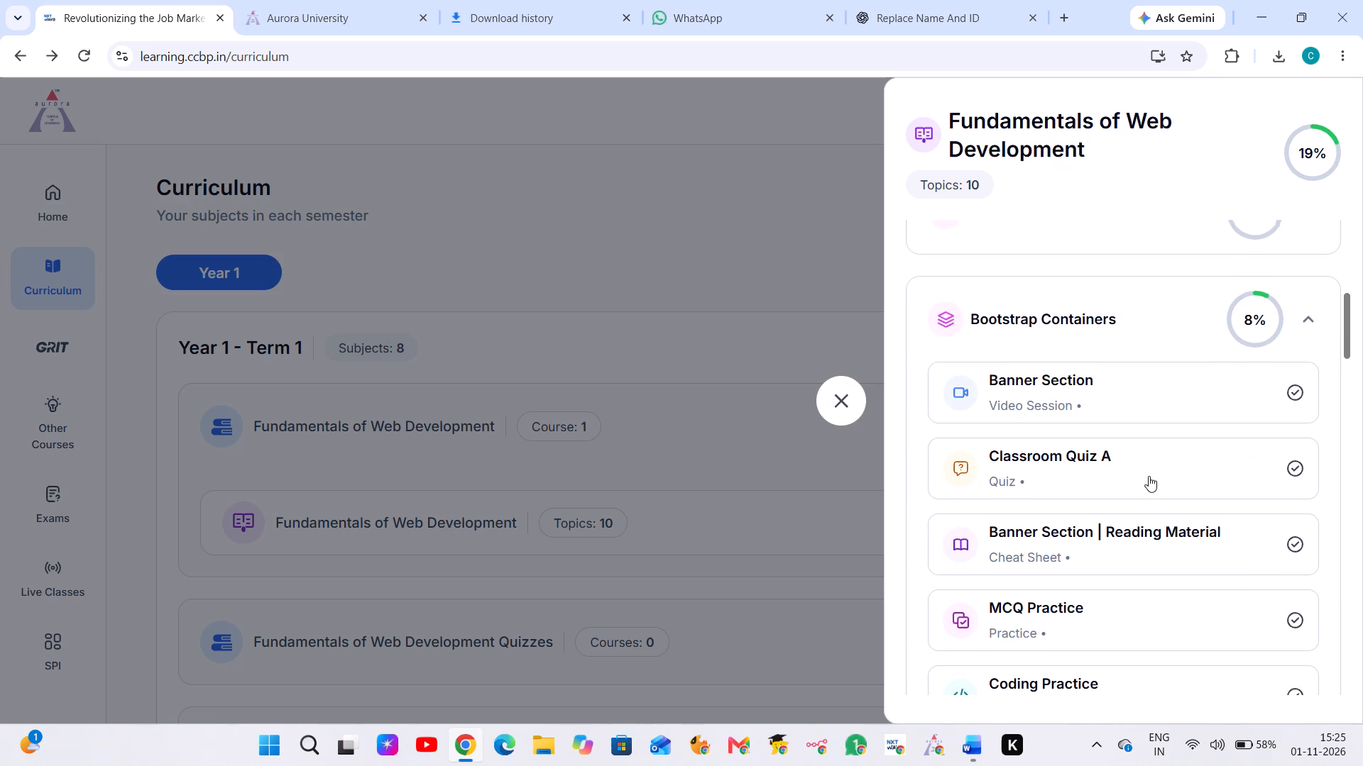
scroll(1149, 476, "down", 4)
left_click(1149, 472)
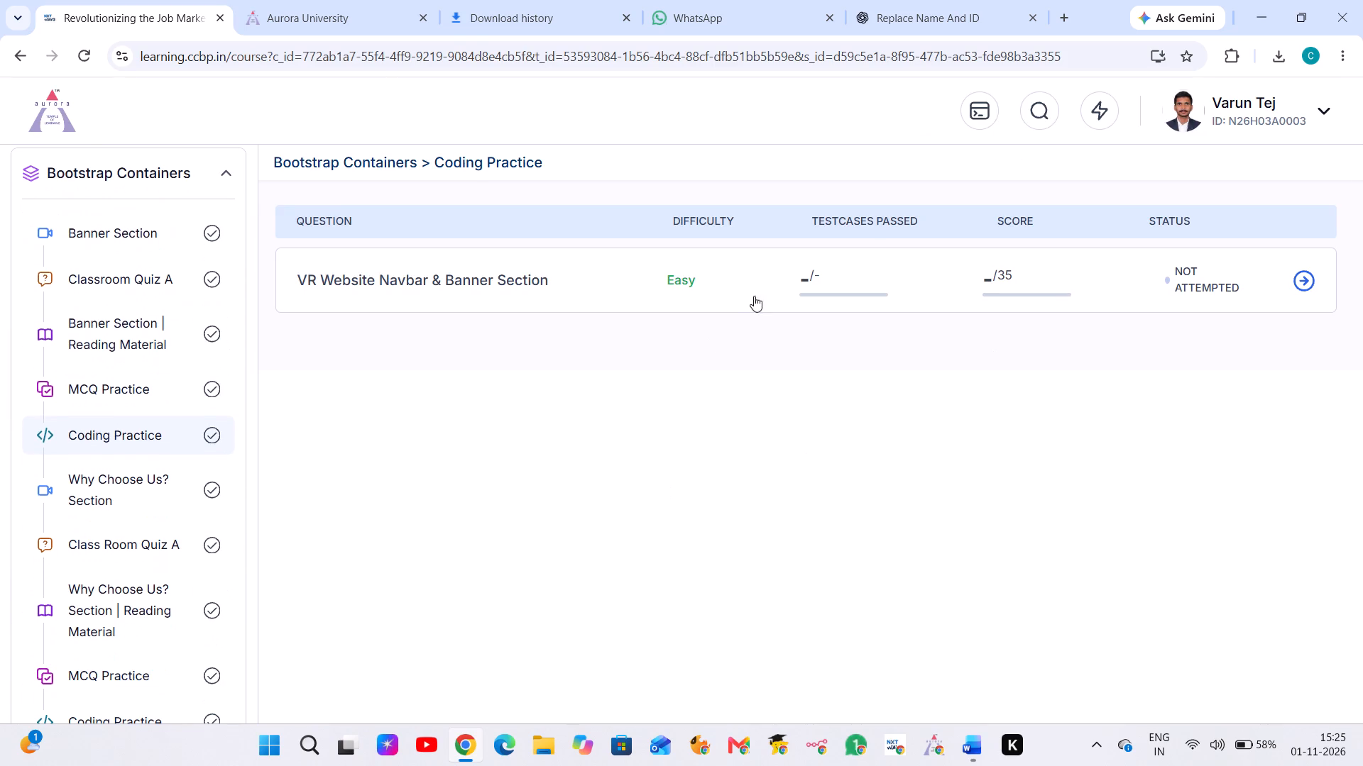
left_click(817, 250)
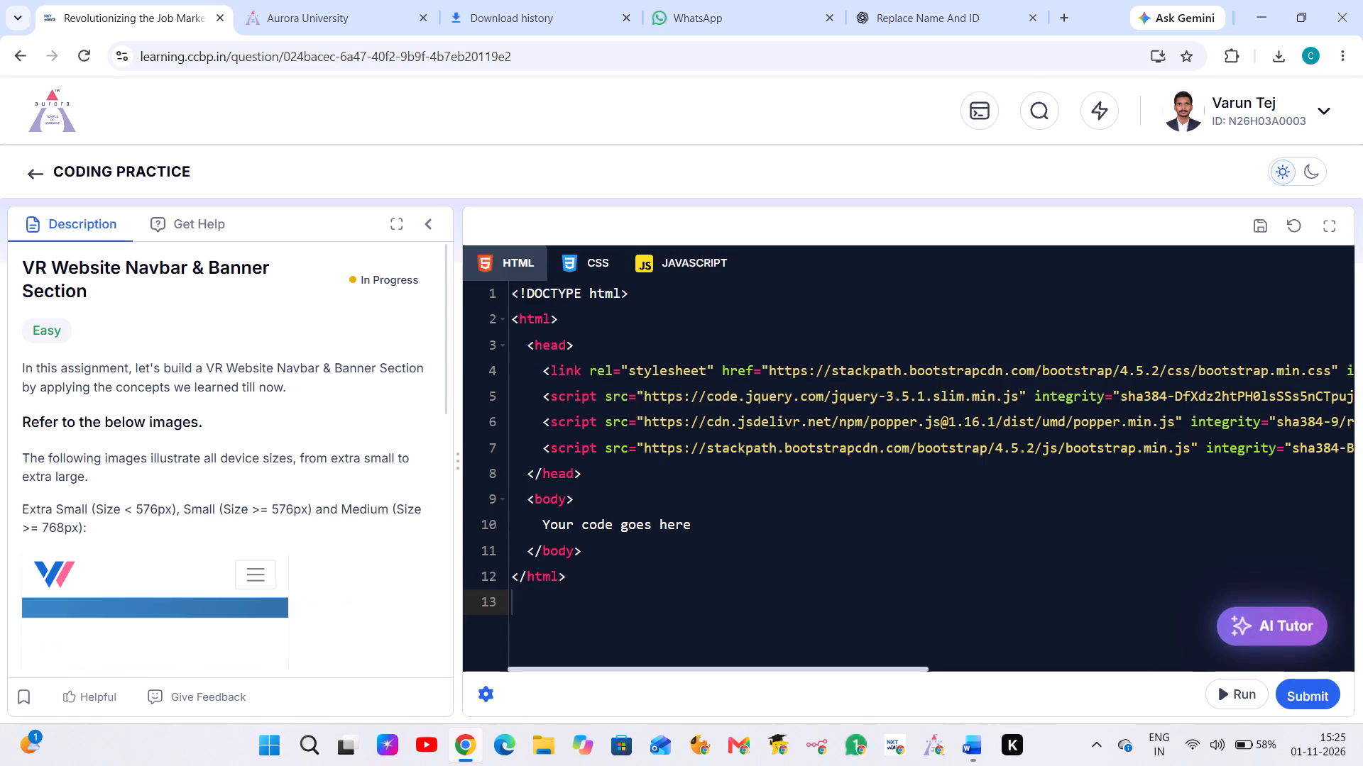
Place the text cursor in the "Your code goes here" line of the HTML code's body.
left_click(684, 522)
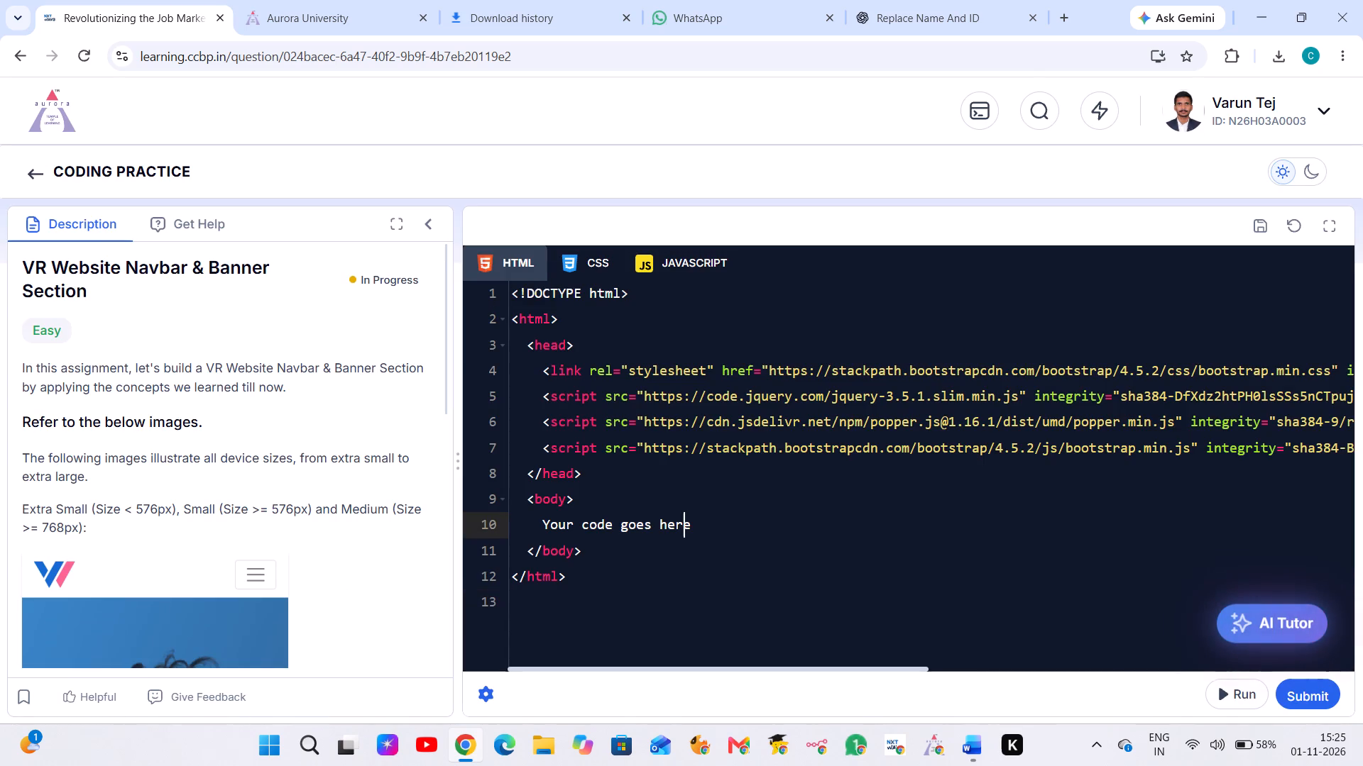
Replace the "Your code goes here" placeholder and the opening <body> tag with the copied lab report body code.
left_click(696, 523)
key("BackSpace")
key("BackSpace")
key("BackSpace")
key("BackSpace")
key("BackSpace")
key("BackSpace")
key("BackSpace")
key("BackSpace")
key("BackSpace")
key("BackSpace")
key("BackSpace")
key("BackSpace")
key("BackSpace")
key("BackSpace")
key("BackSpace")
key("BackSpace")
key("BackSpace")
key("BackSpace")
key("BackSpace")
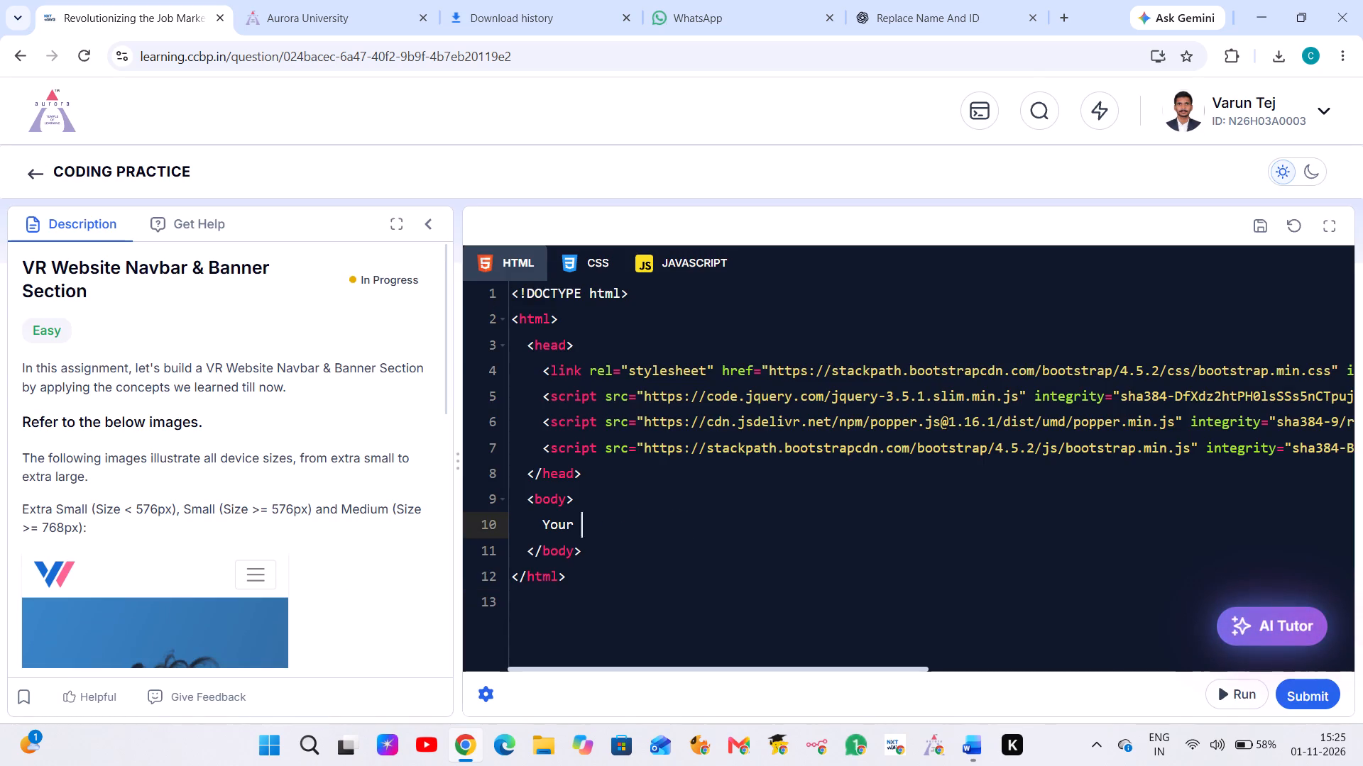
key("BackSpace")
key("BackSpace")
key("BackSpace")
key("BackSpace")
key("BackSpace")
key("BackSpace")
key("BackSpace")
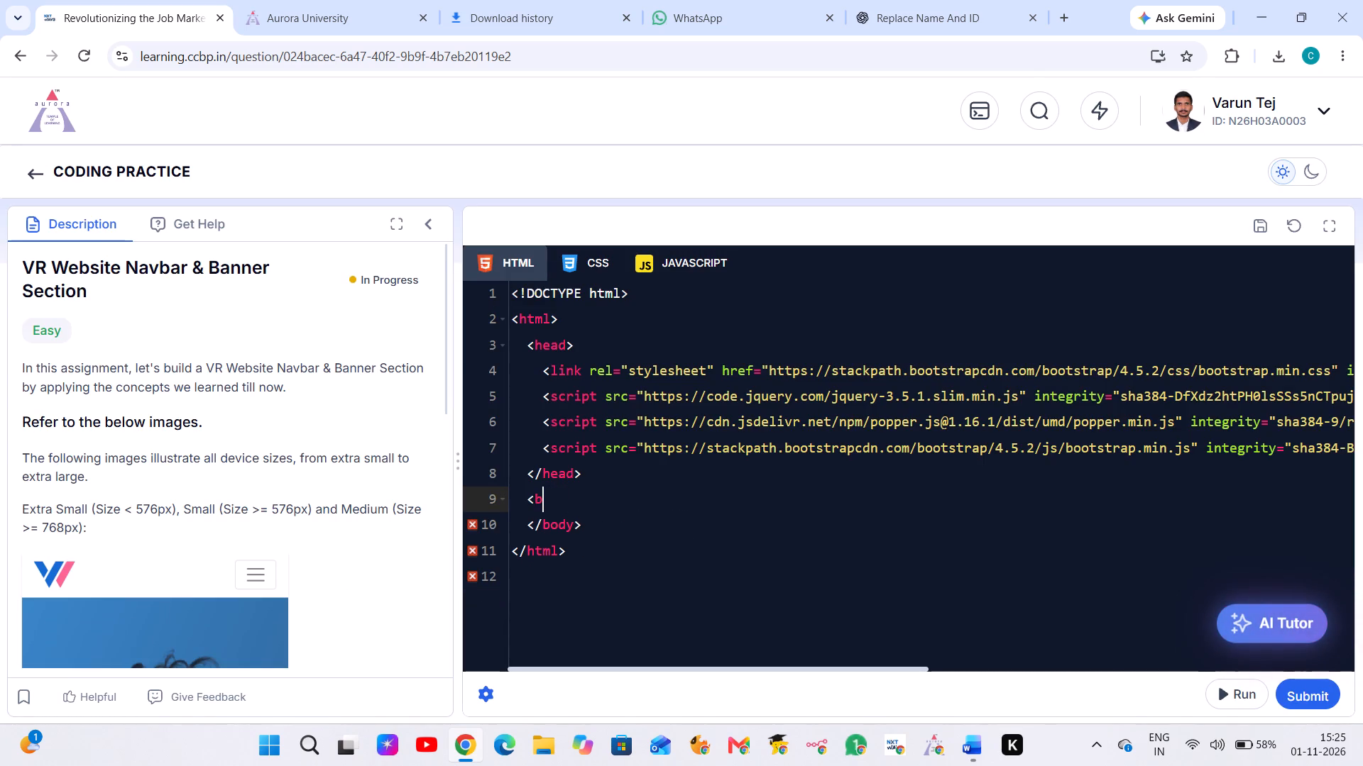
key("BackSpace")
key("ctrl+v")
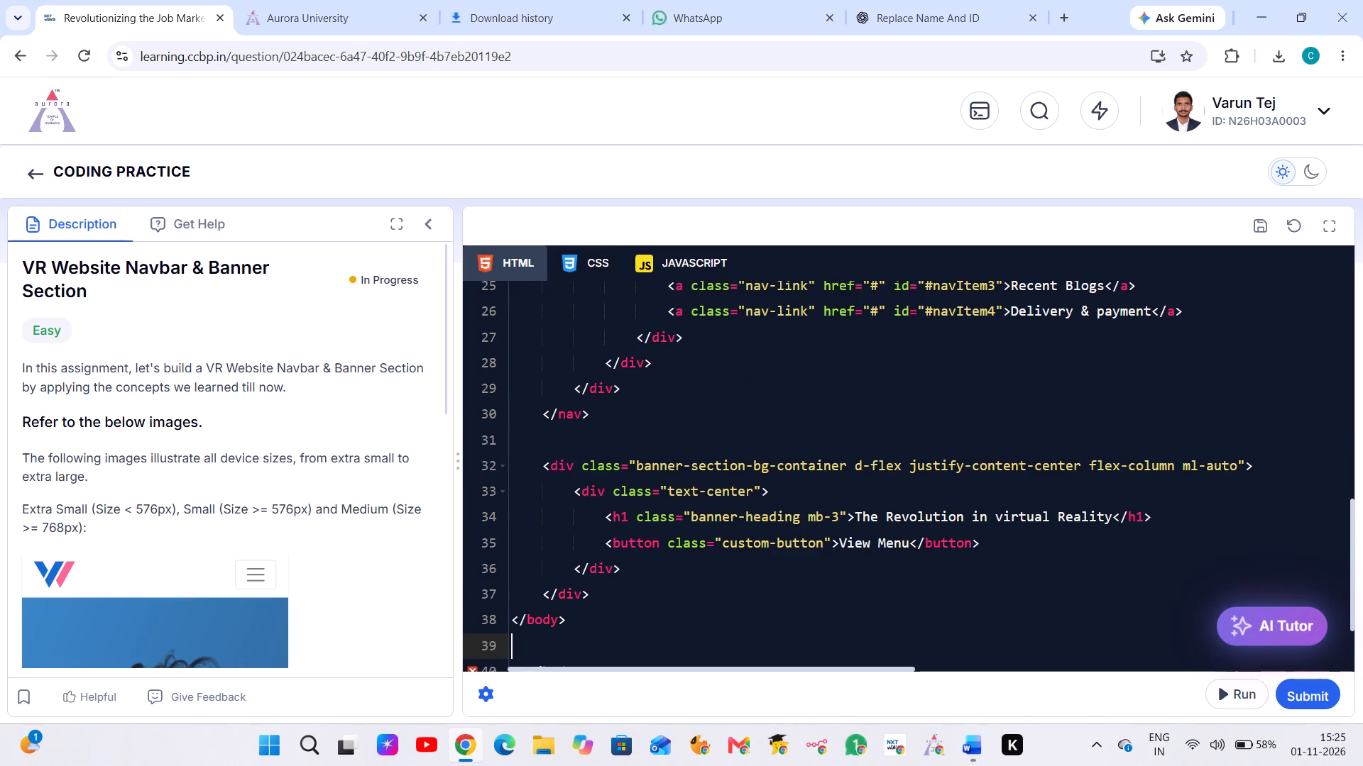
Delete the duplicate </body> tag and the blank line above it, keeping the pasted </body> directly before </html>.
scroll(623, 610, "down", 2)
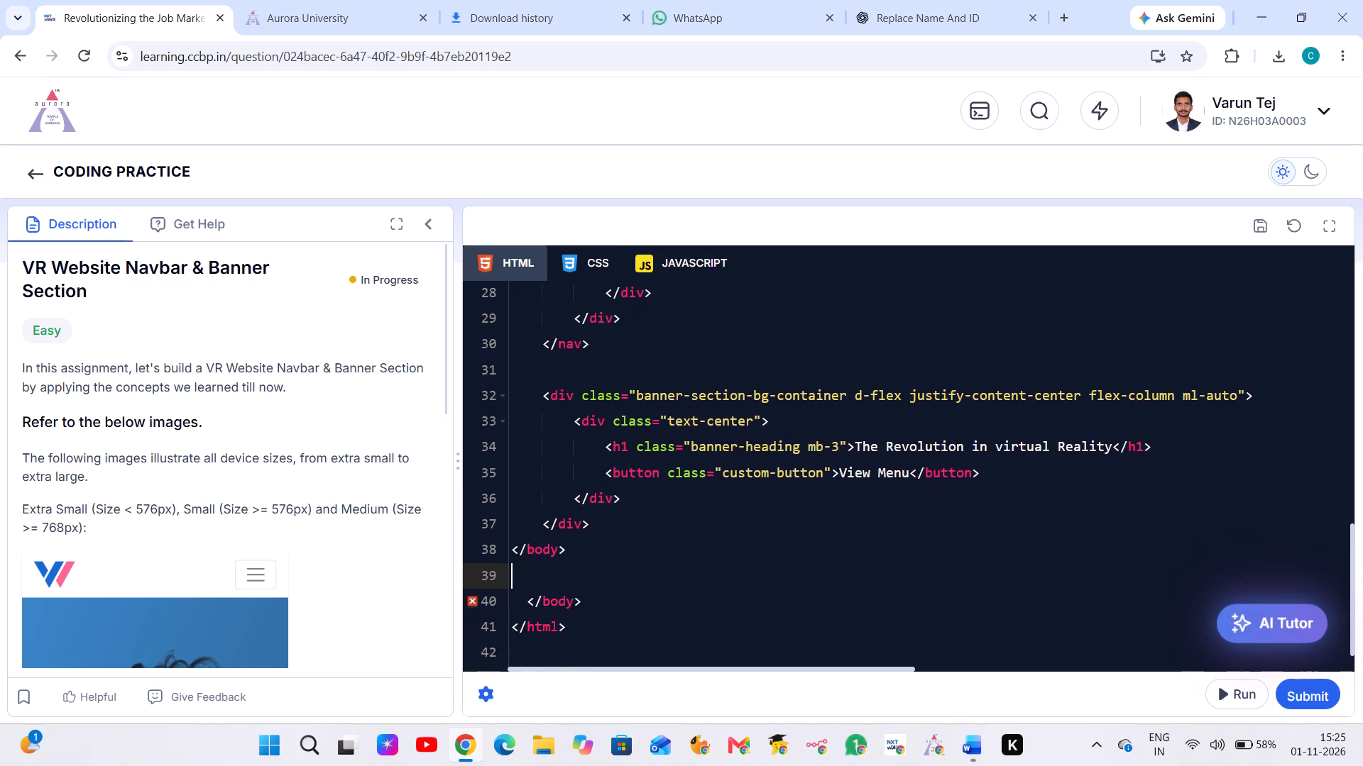
scroll(623, 610, "down", 1)
left_click(606, 596)
key("BackSpace")
key("BackSpace")
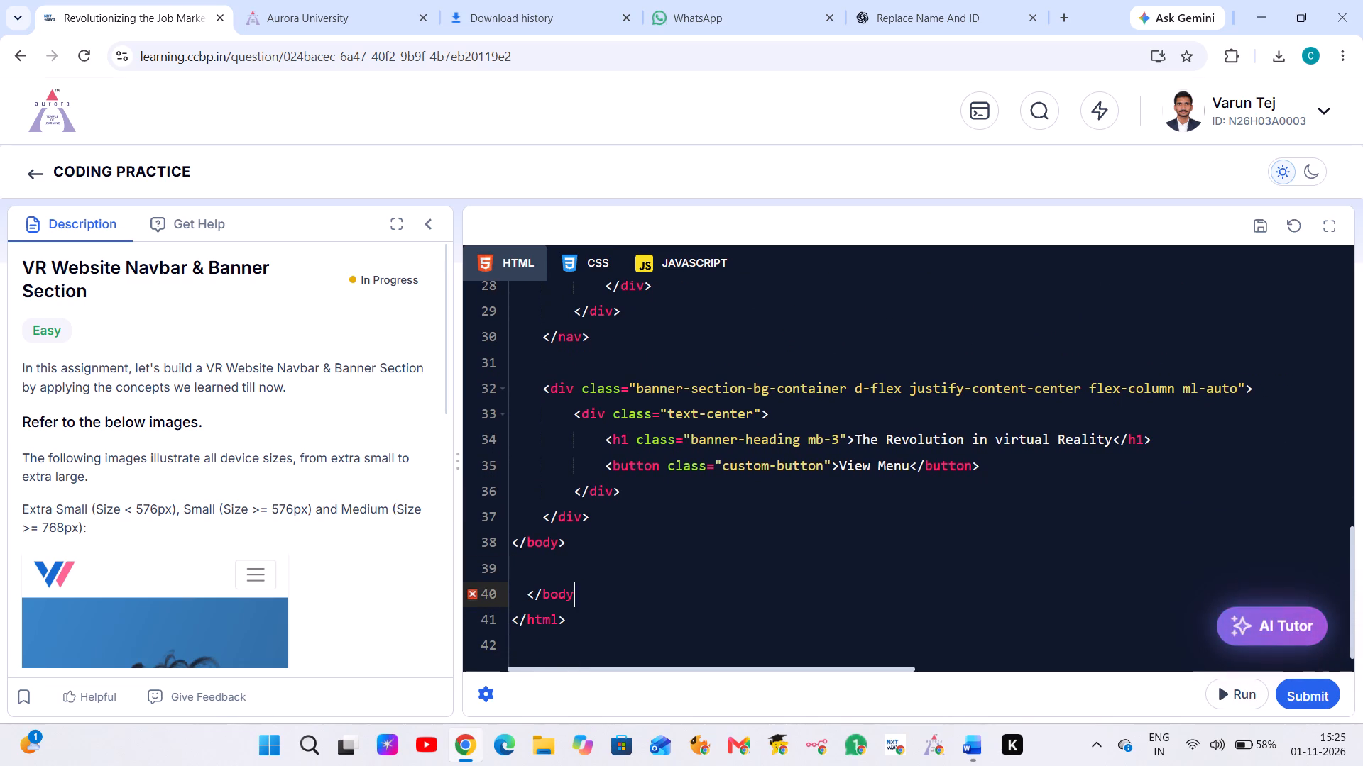
key("BackSpace")
key("BackSpace")
key("BackSpace")
key("BackSpace")
key("BackSpace")
key("BackSpace")
key("BackSpace")
key("BackSpace")
key("BackSpace")
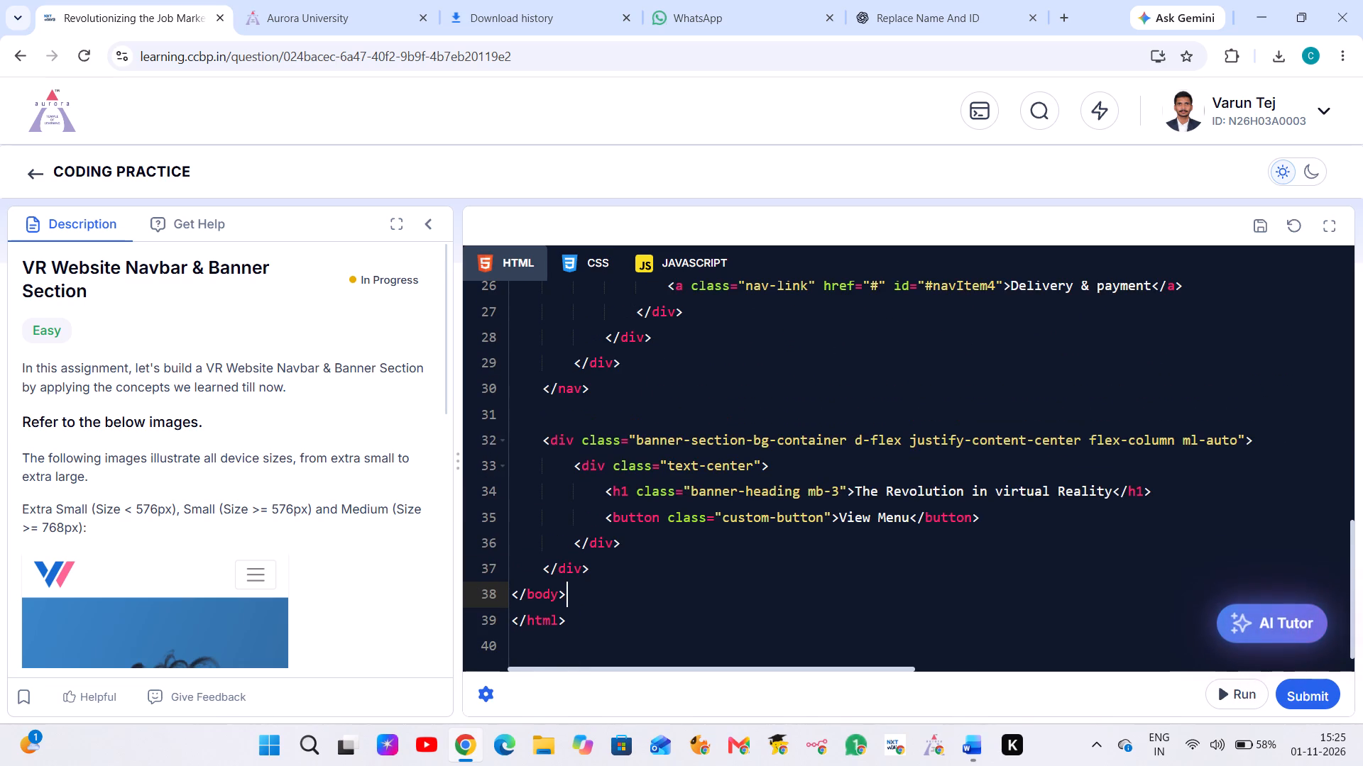
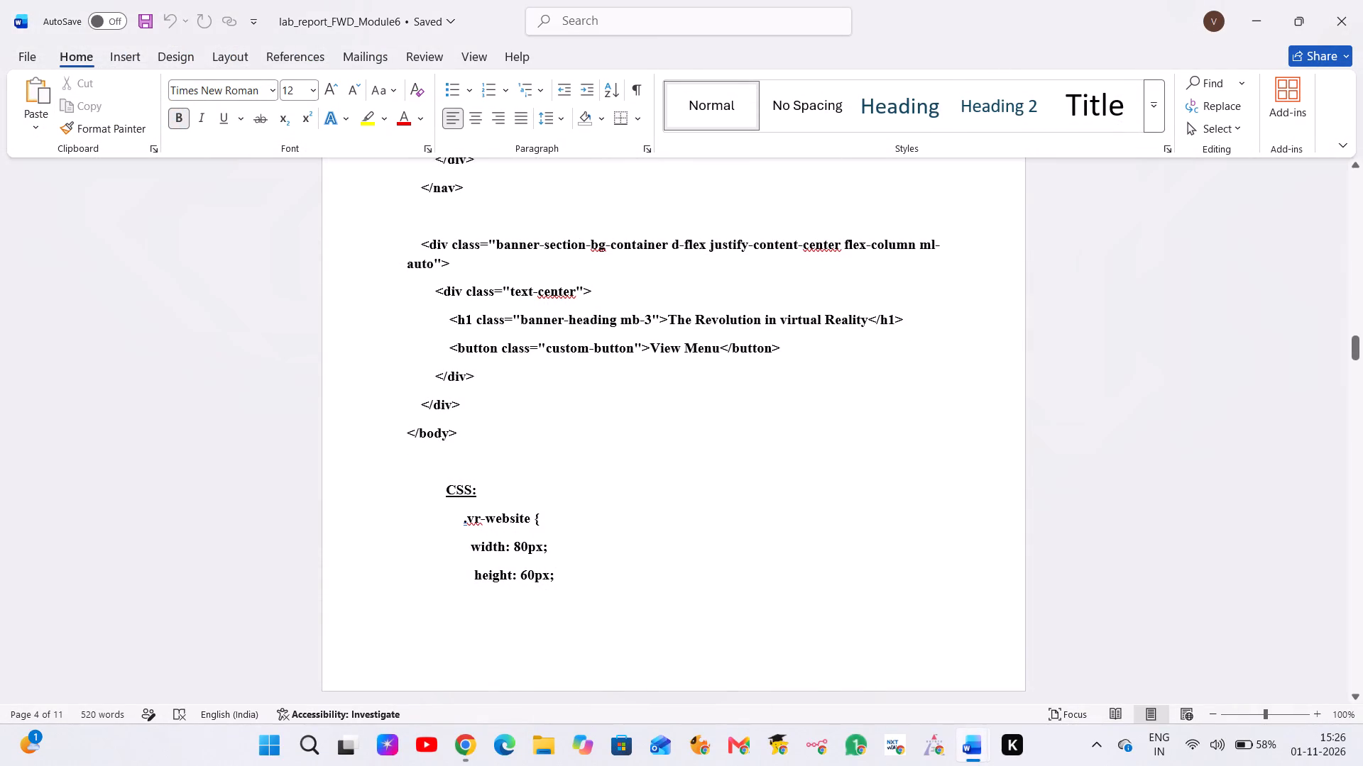
Select the code under the CSS heading in the lab report, from the .vr-website rule through its height: 60px line.
left_click_drag(465, 518, 657, 716)
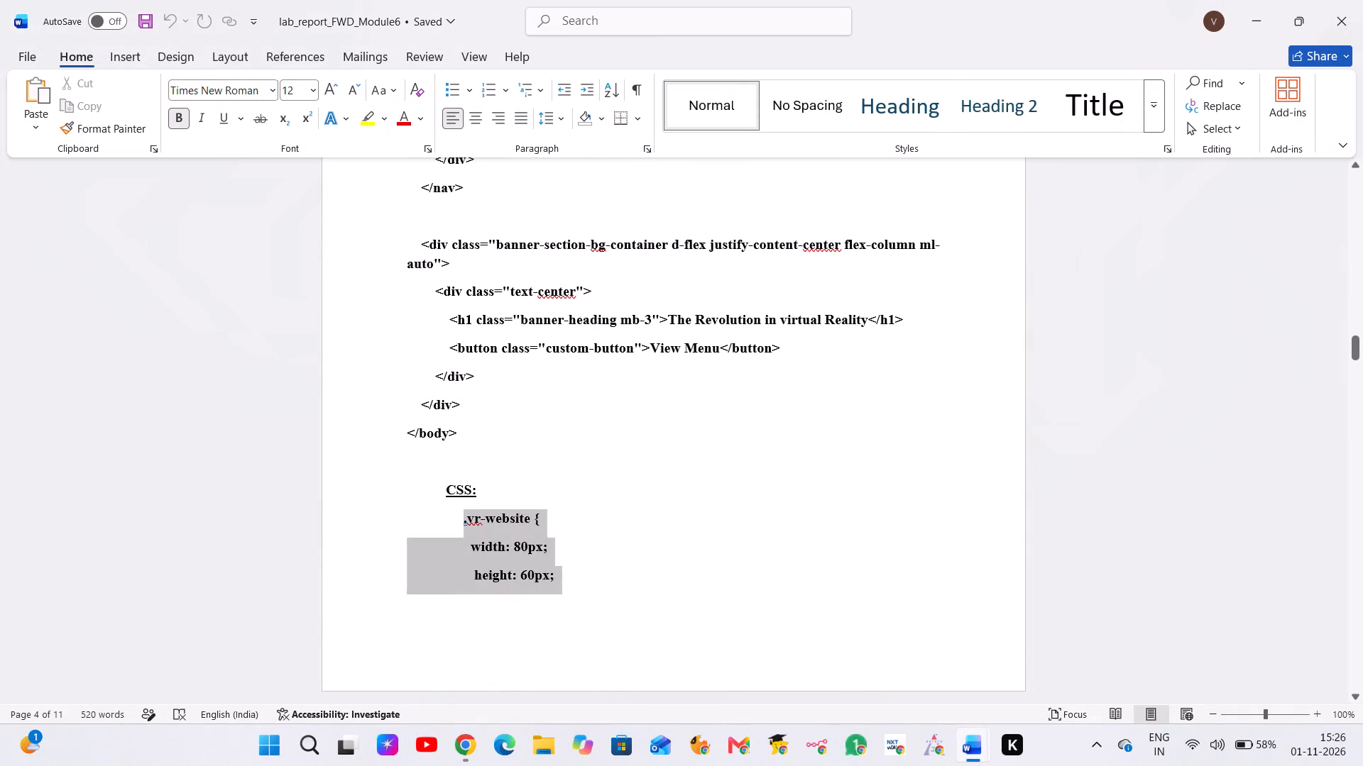
Copy the lab report's CSS code from the .vr-website rule through the end of the .custom-button rule.
left_click_drag(657, 716, 681, 765)
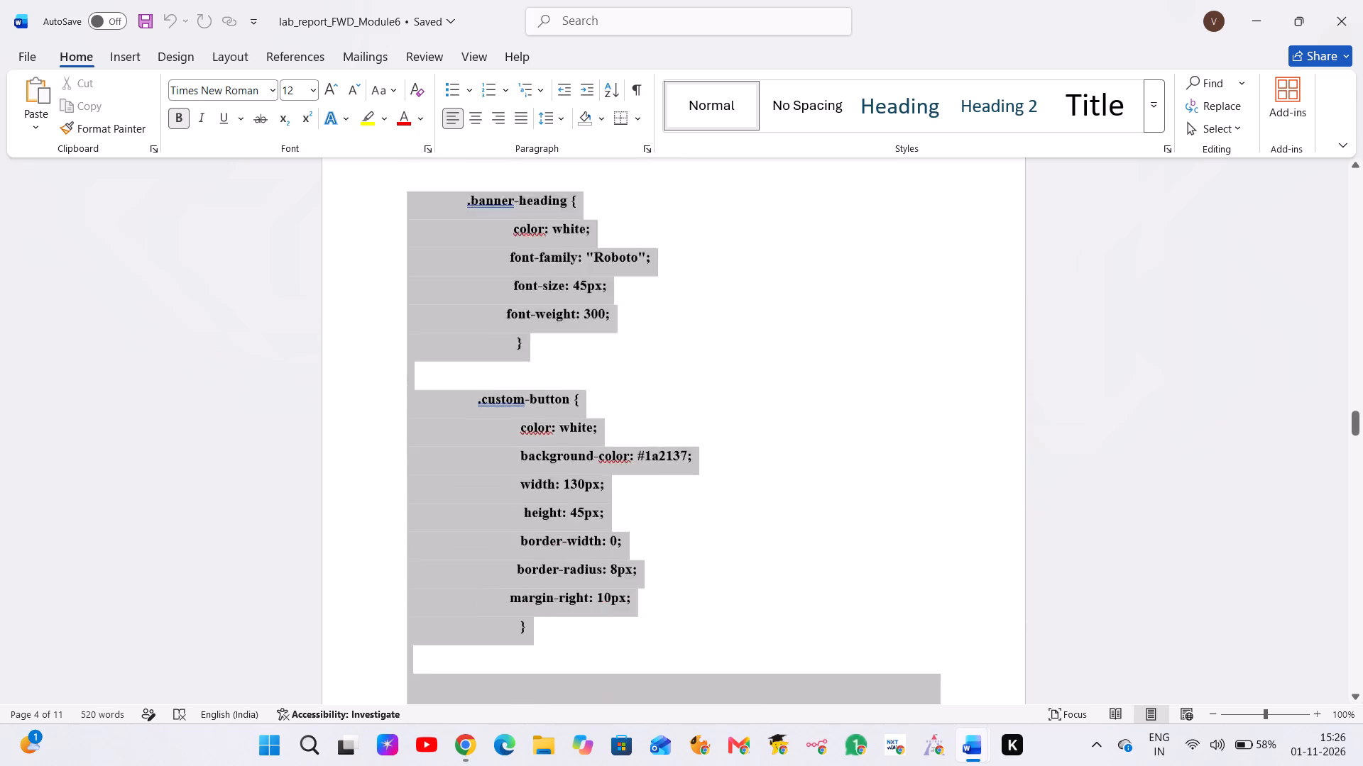
left_click_drag(681, 765, 814, 345)
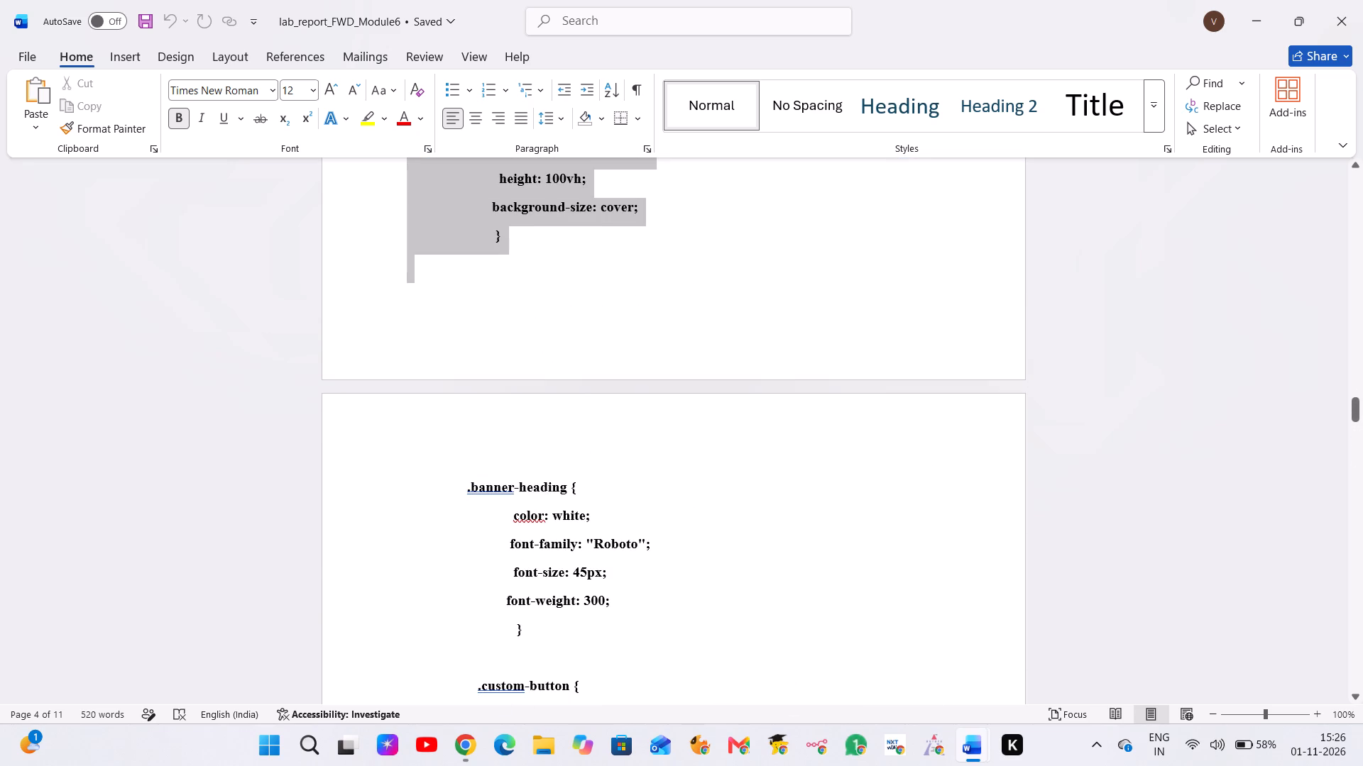
left_click_drag(814, 345, 776, 512)
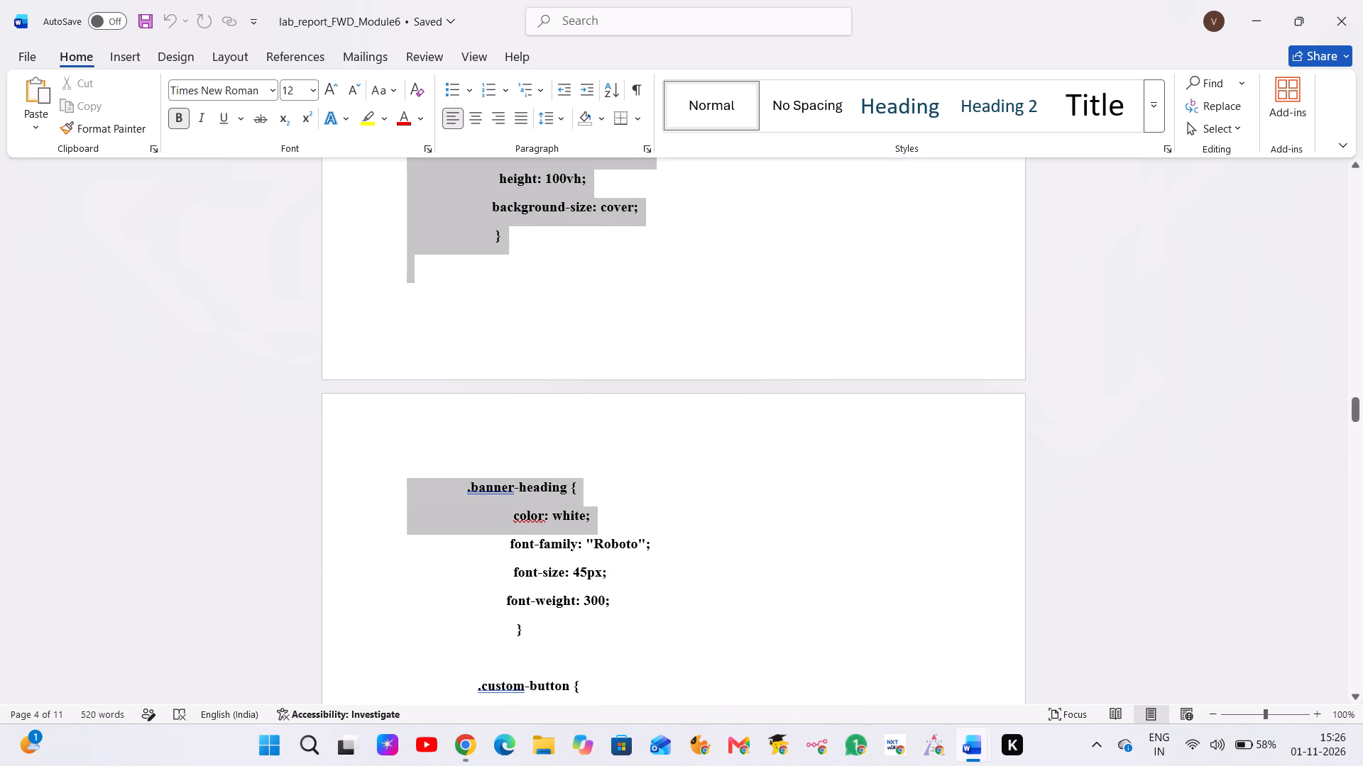
left_click_drag(776, 512, 775, 512)
left_click_drag(775, 512, 753, 579)
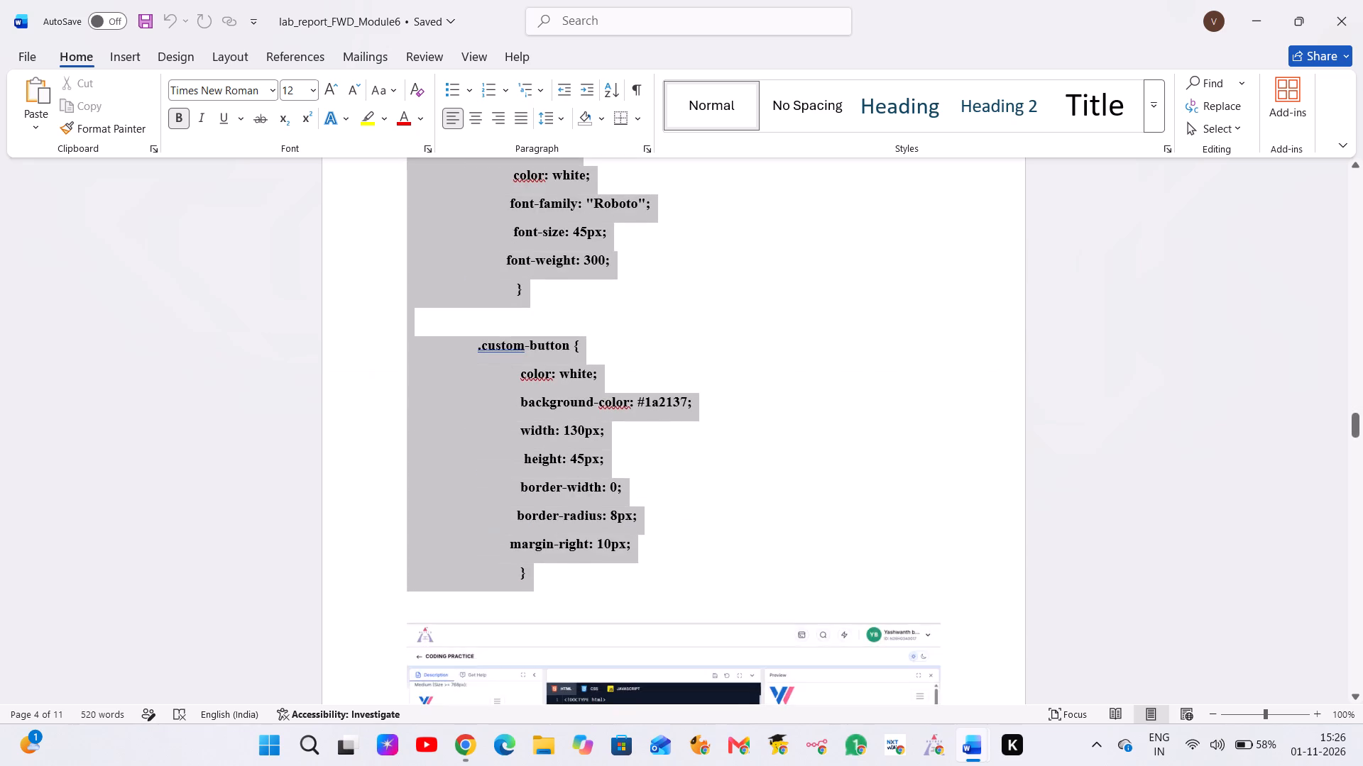
left_click_drag(753, 579, 730, 595)
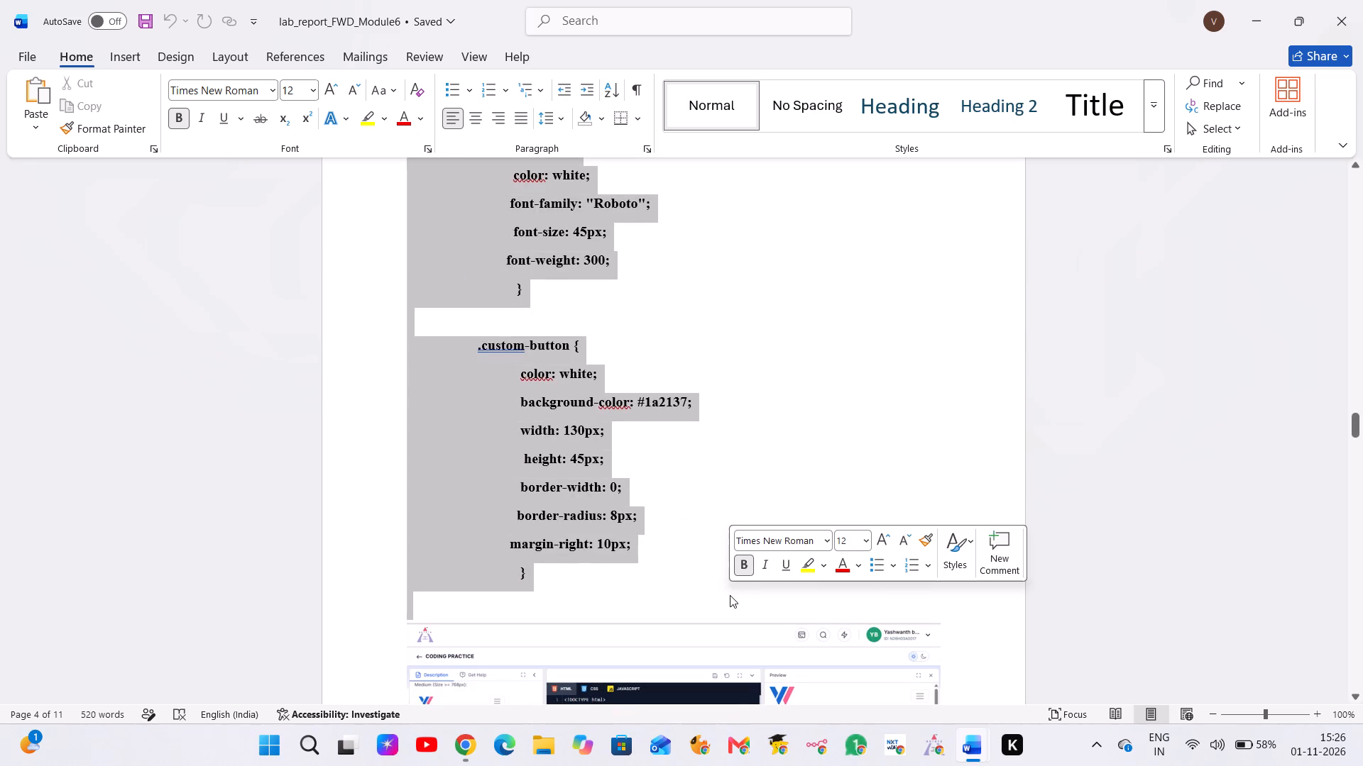
key("ctrl+c")
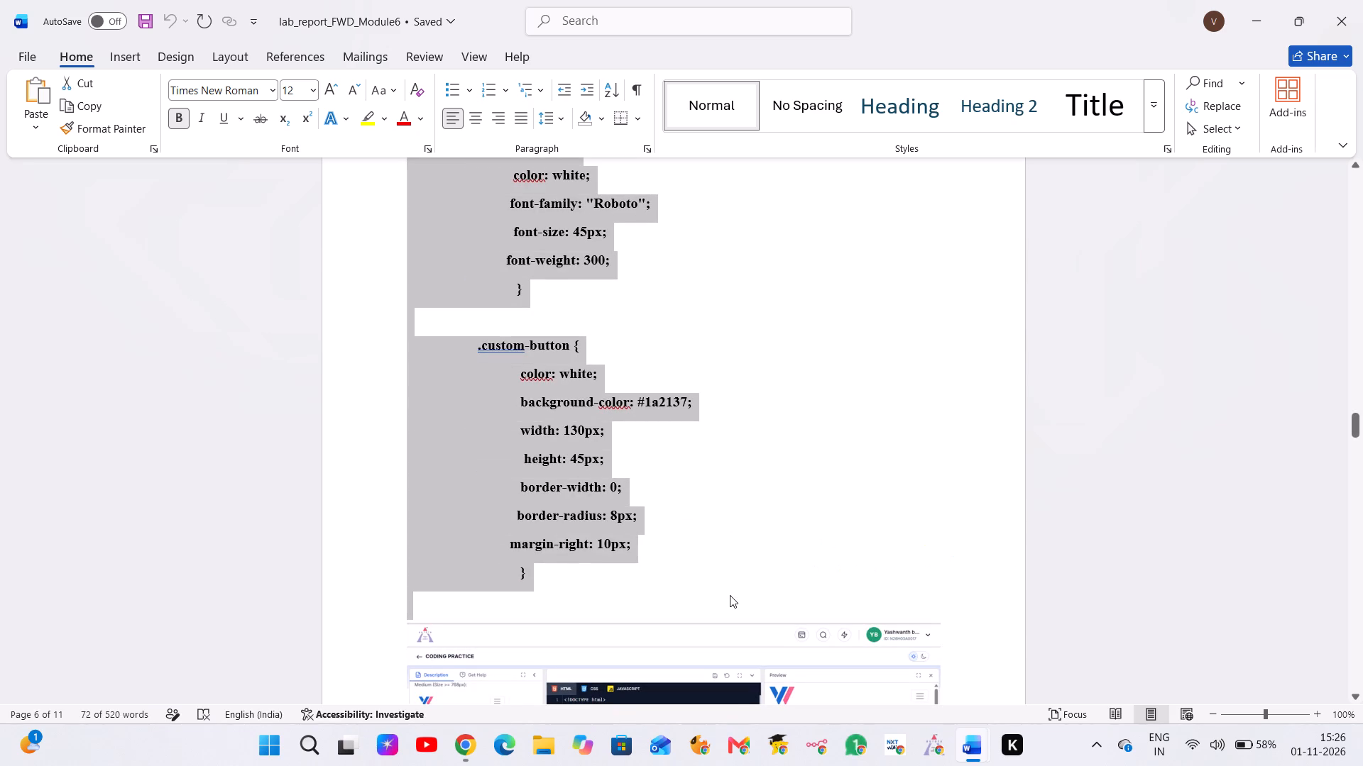
scroll(624, 495, "up", 4)
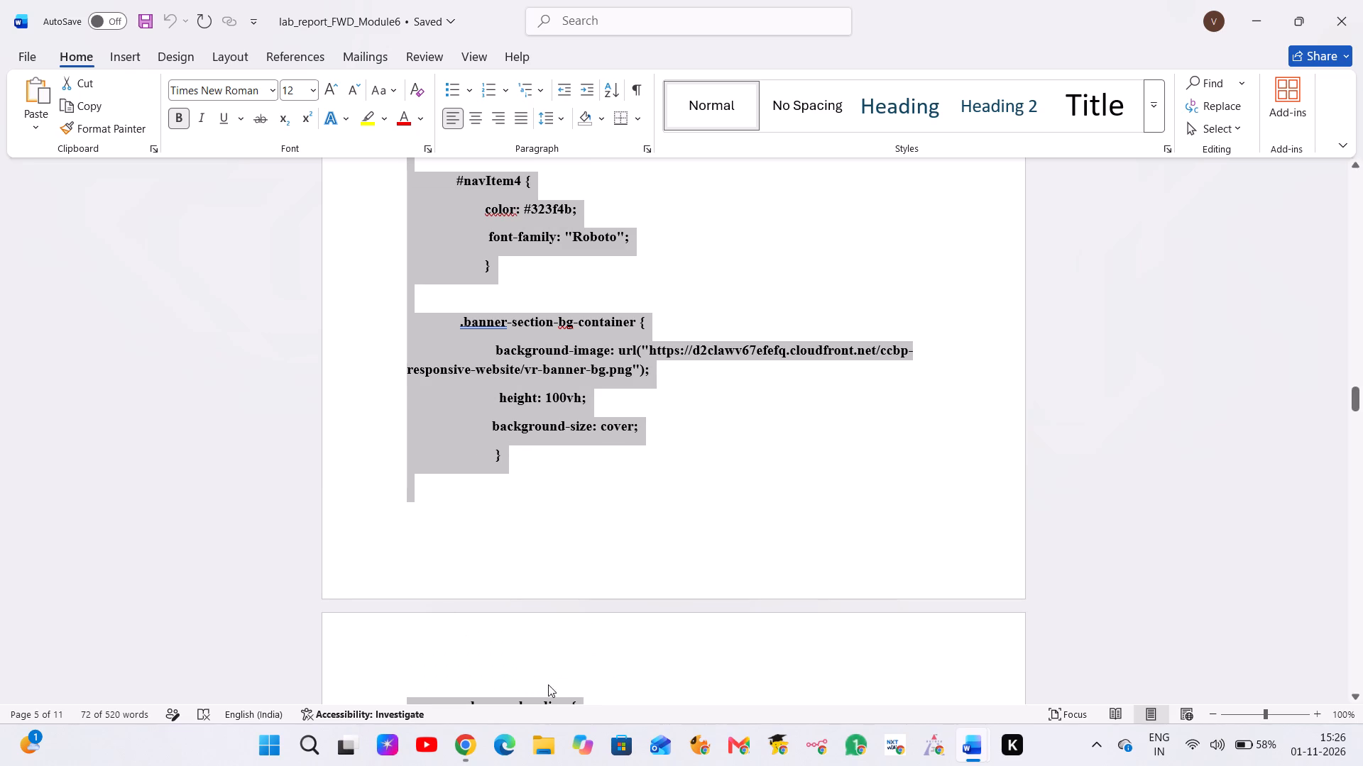
left_click(472, 743)
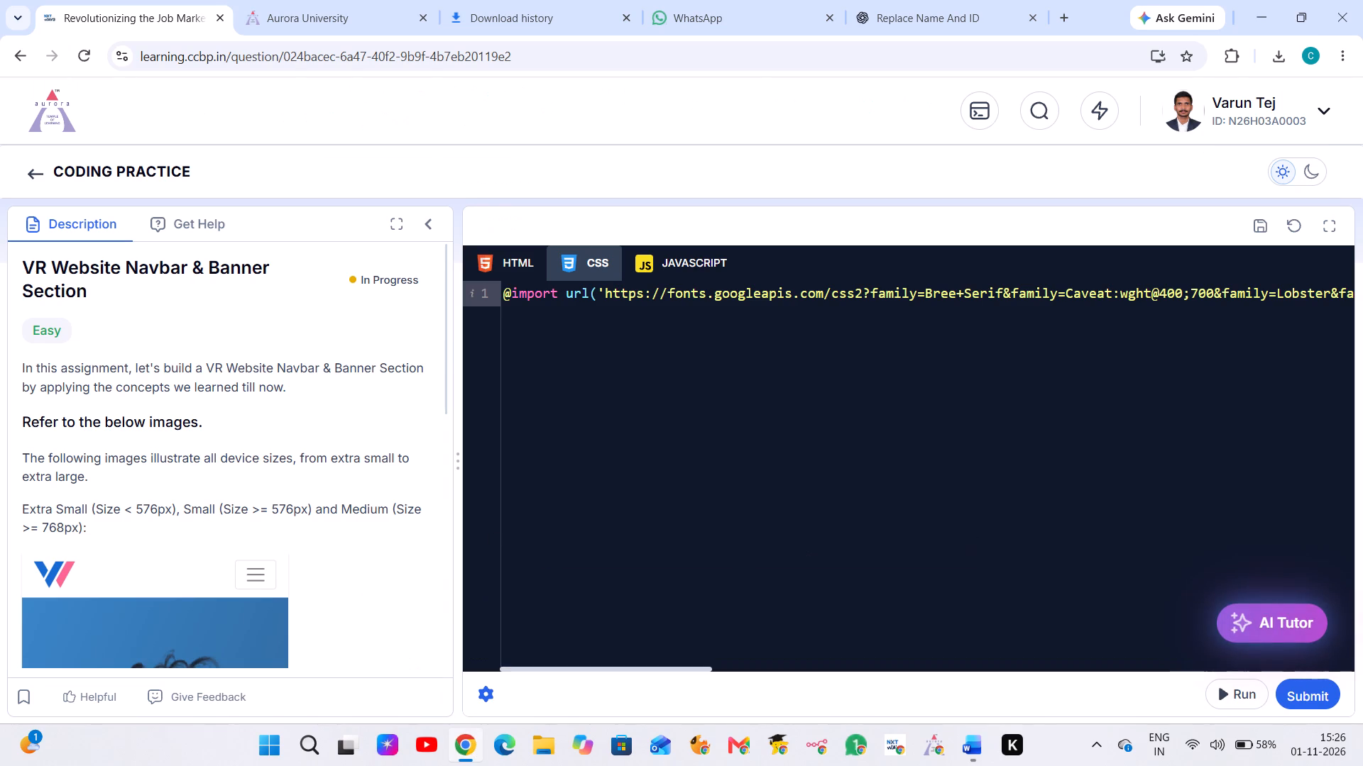
left_click(524, 290)
left_click(535, 338)
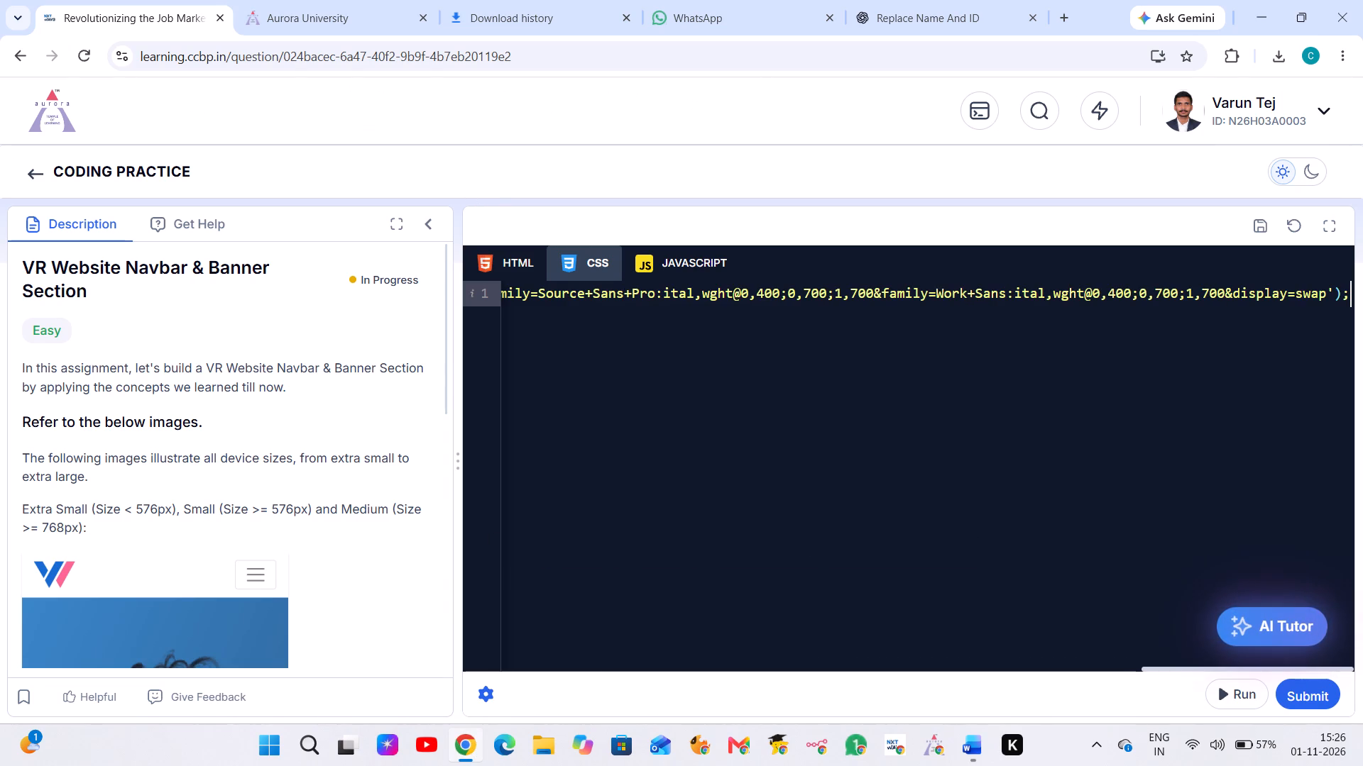
key("Return")
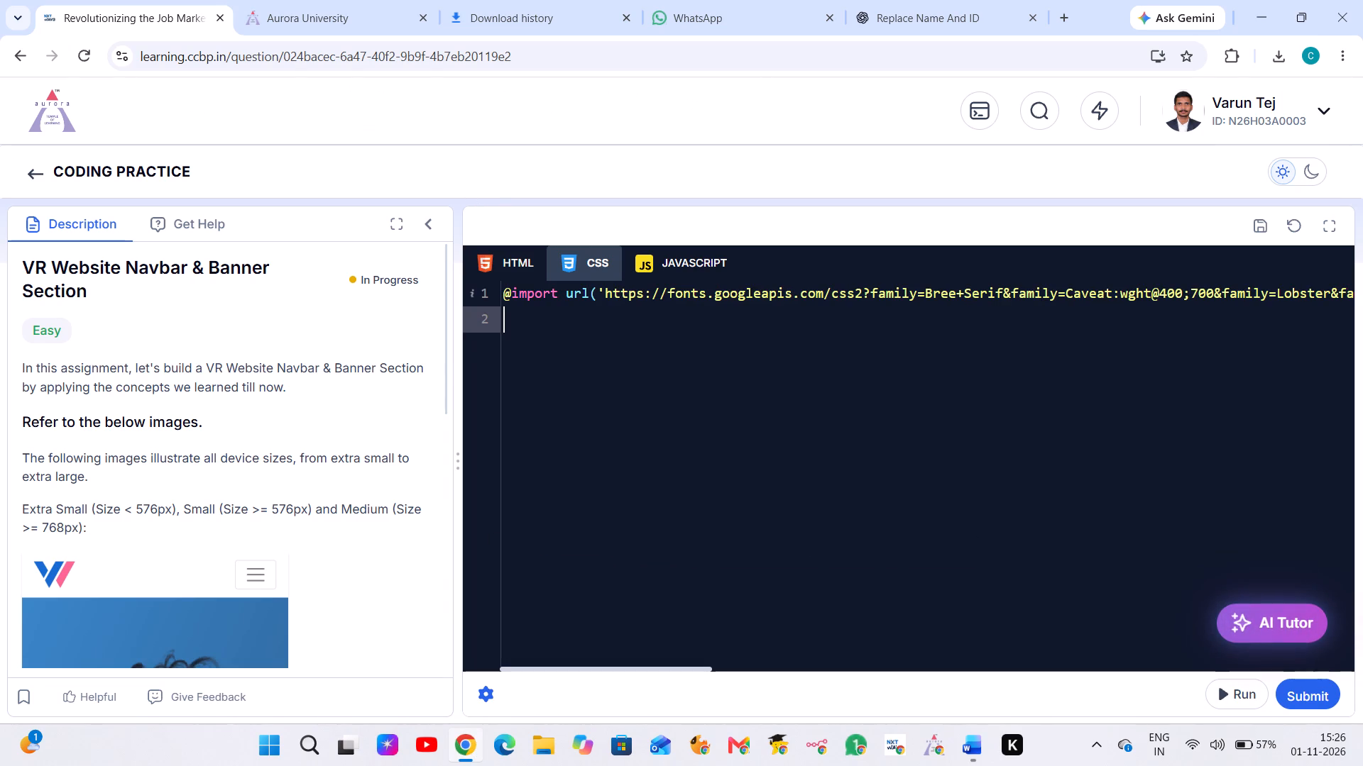
key("Return")
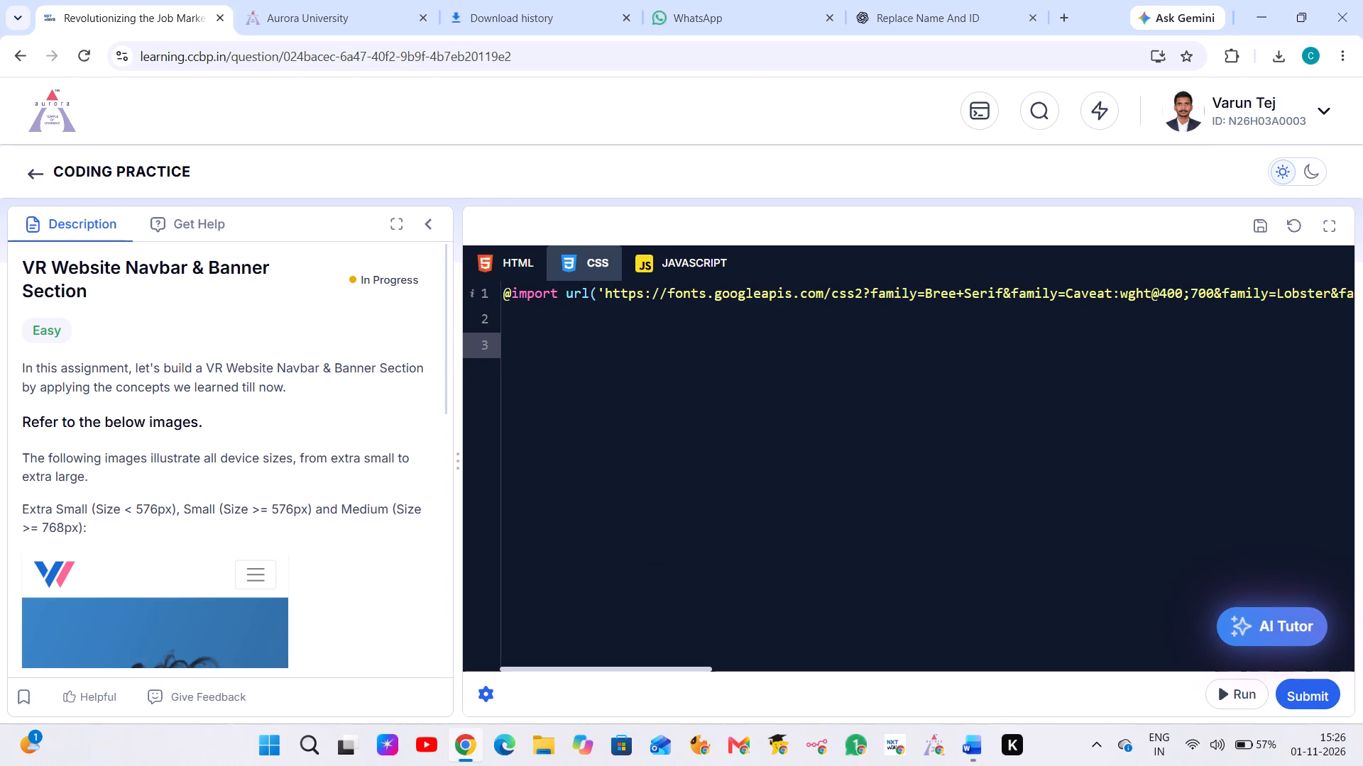
key("ctrl+v")
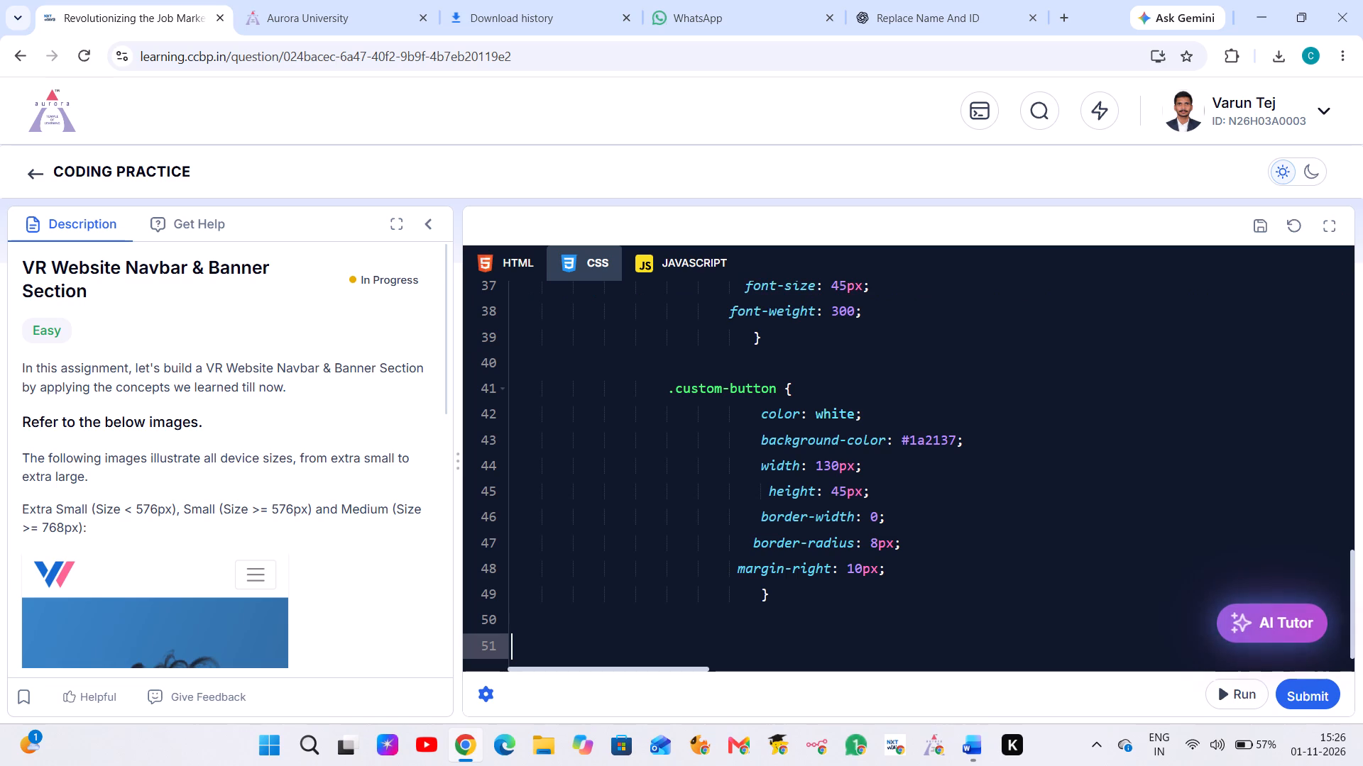
scroll(660, 478, "up", 16)
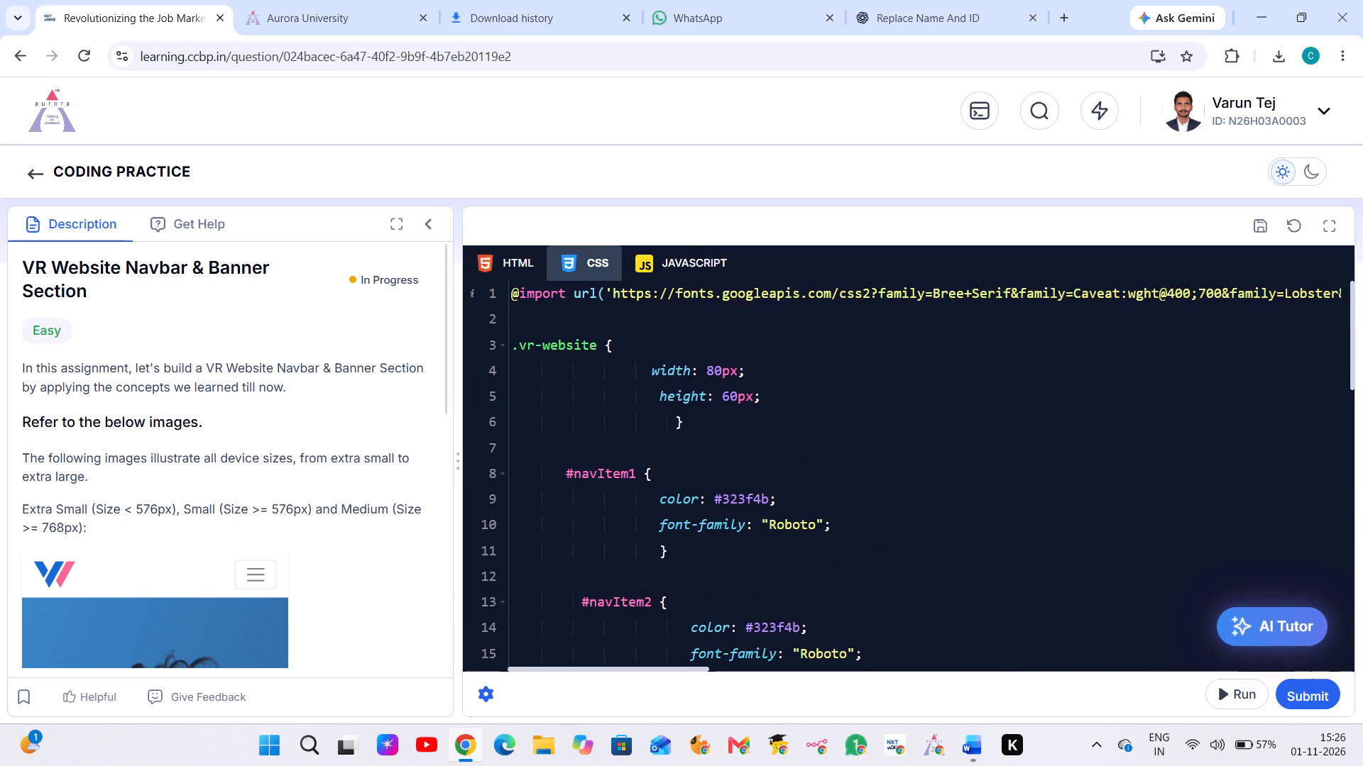
scroll(660, 478, "up", 1)
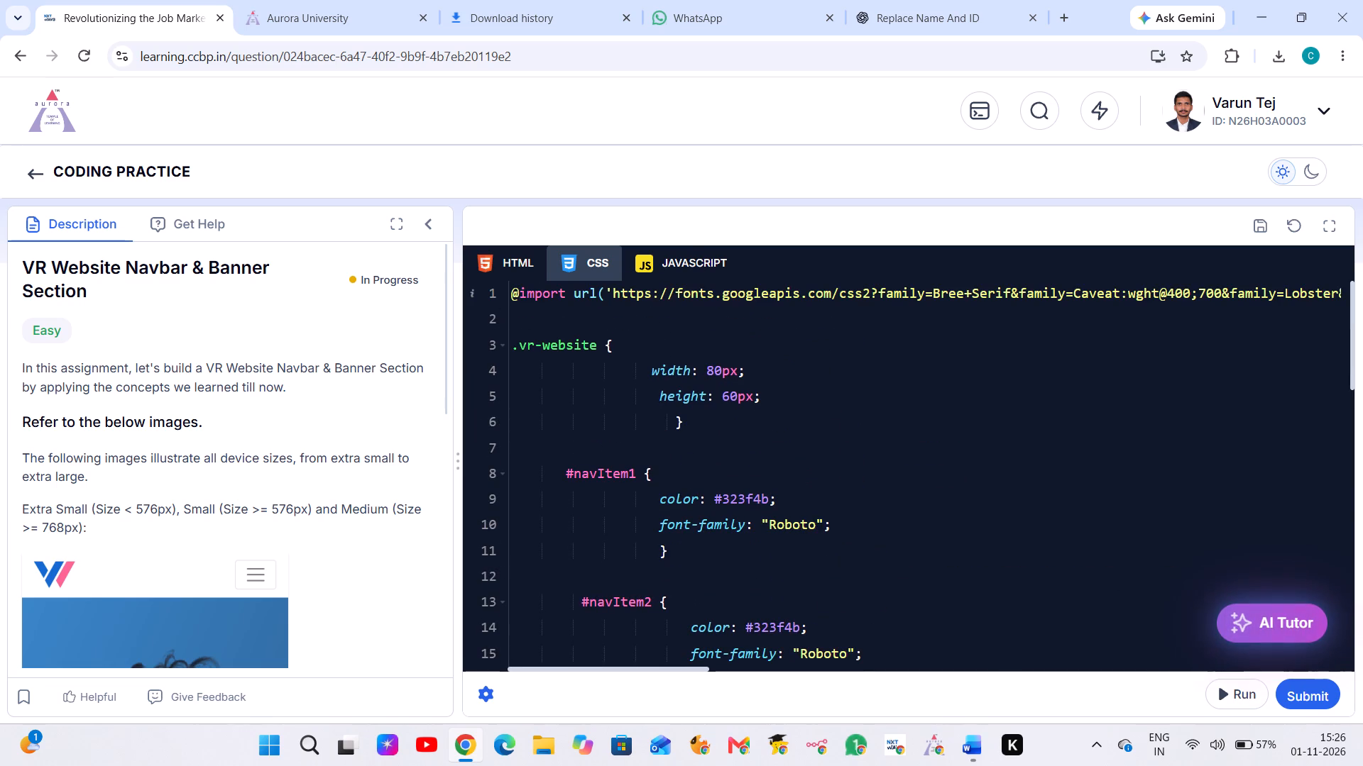
Run the code and check the VR website's navbar and banner in the preview.
left_click(1241, 689)
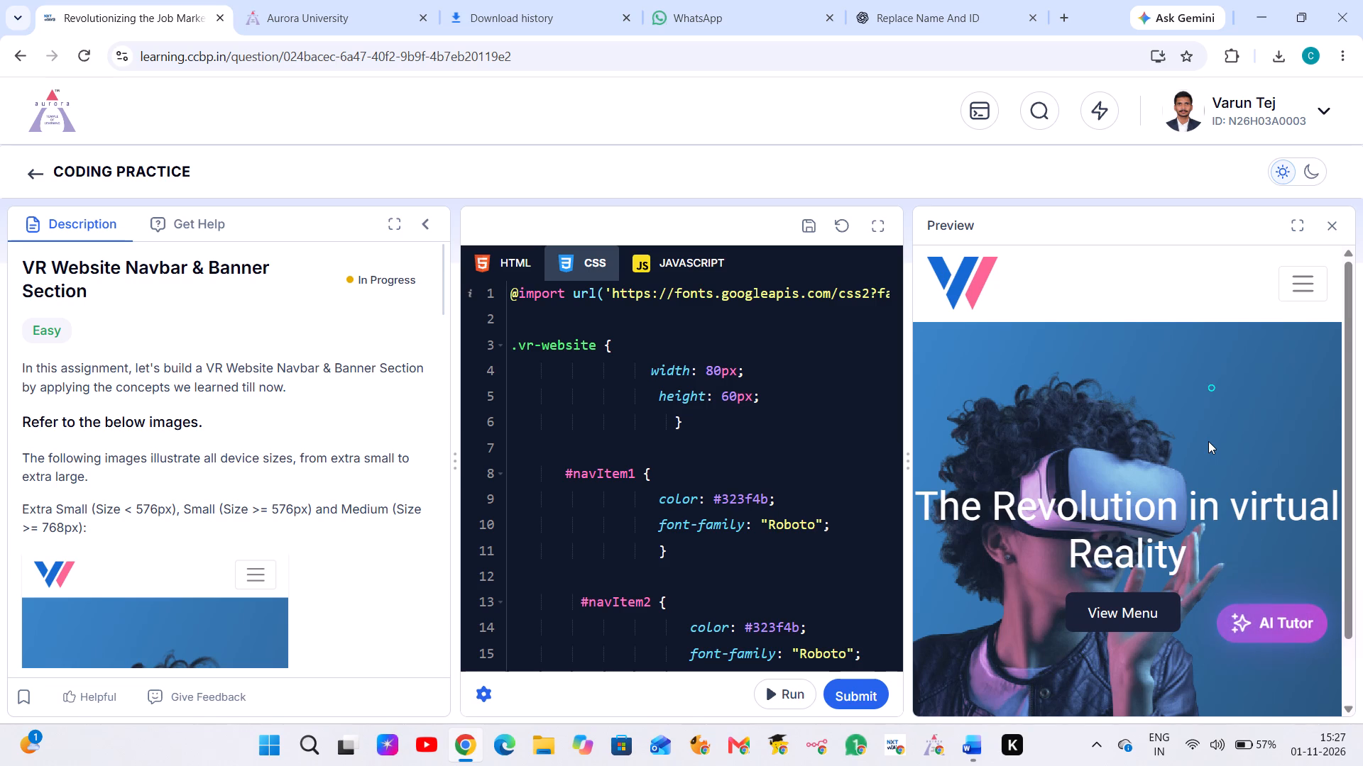
scroll(701, 562, "down", 12)
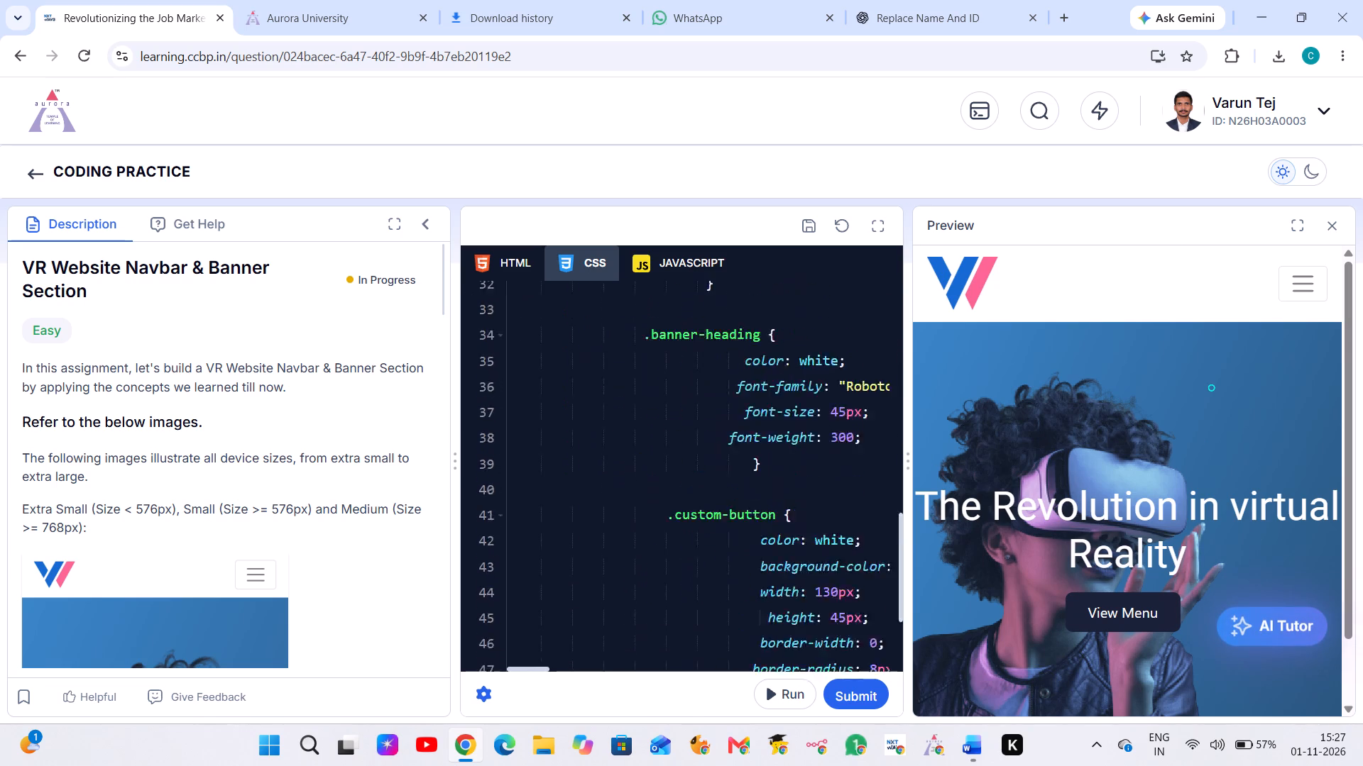
scroll(701, 562, "up", 20)
scroll(914, 540, "down", 1)
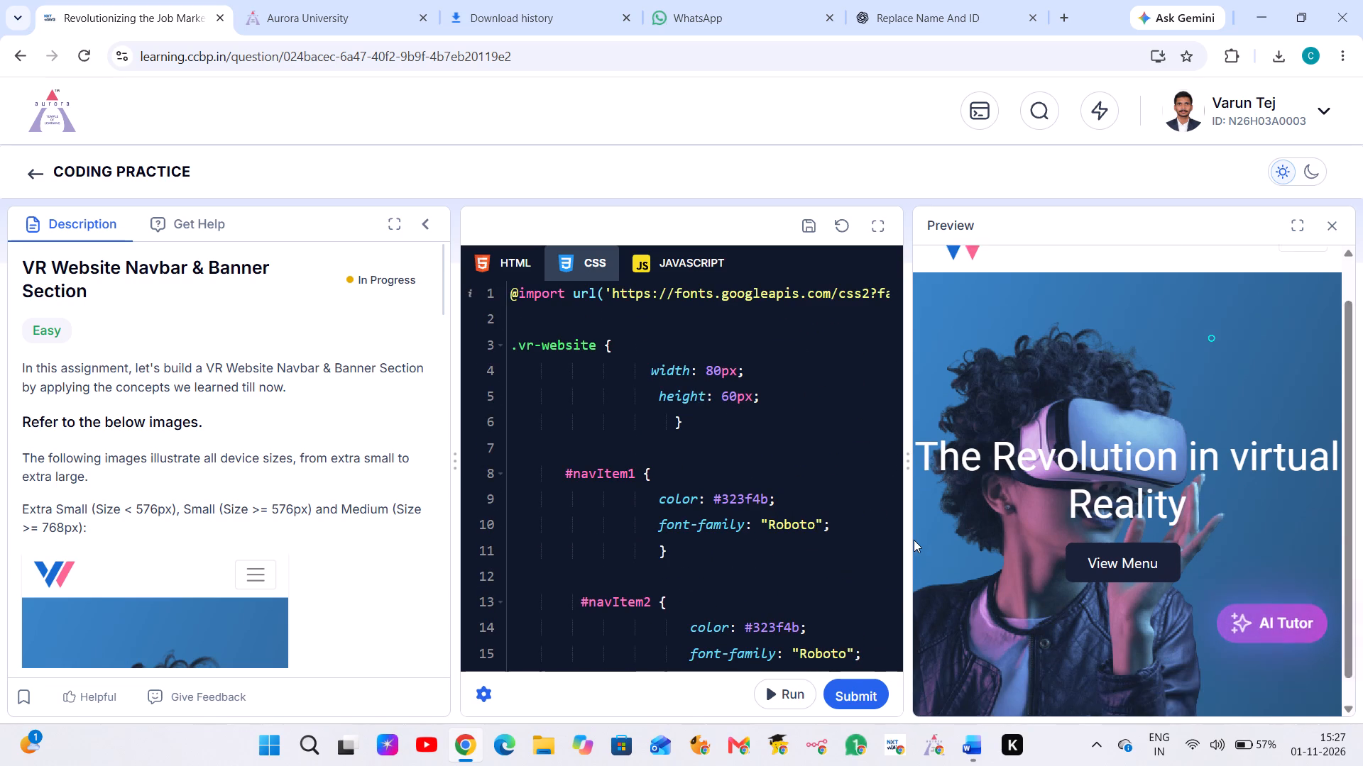
scroll(914, 540, "down", 1)
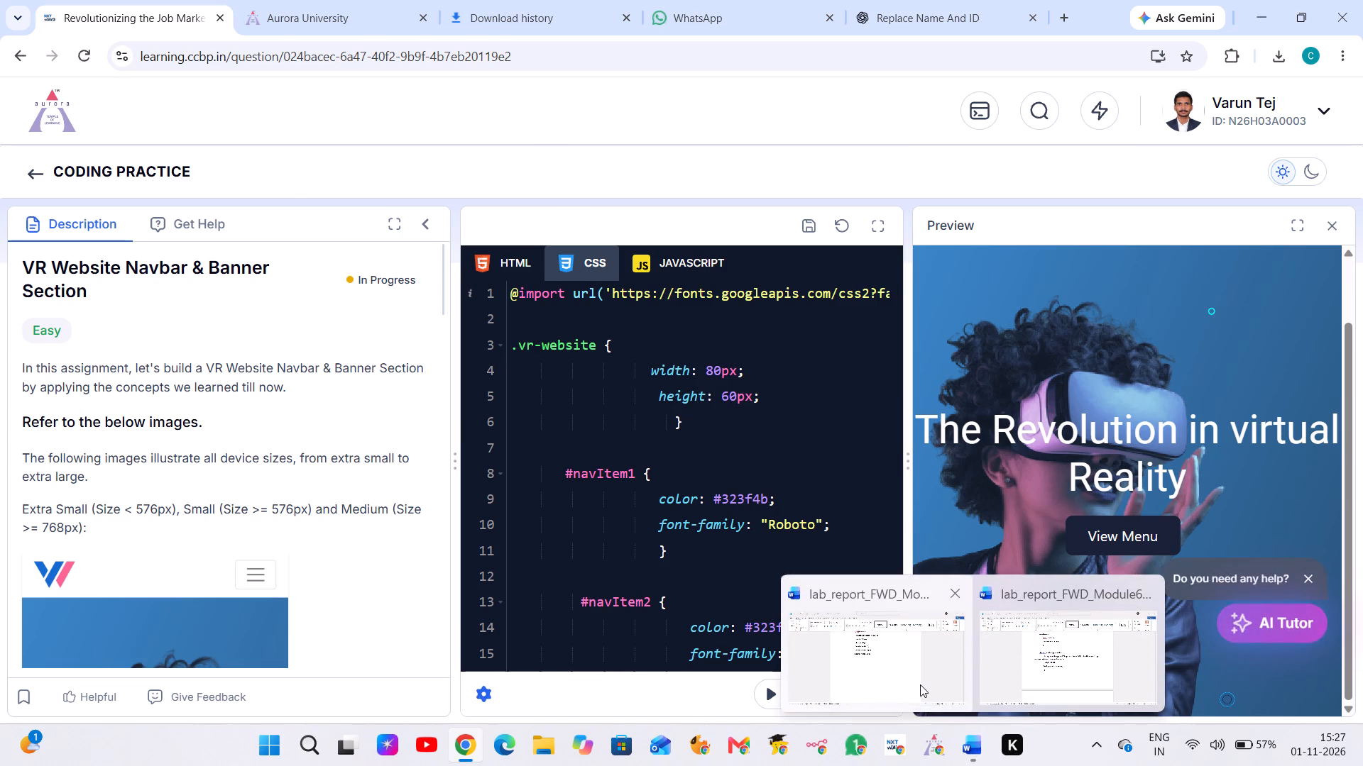
In the lab_report_FWD_Module6 Word document, copy the HTML and CSS code from the <body> tag through the .custom-button rule.
left_click(1004, 668)
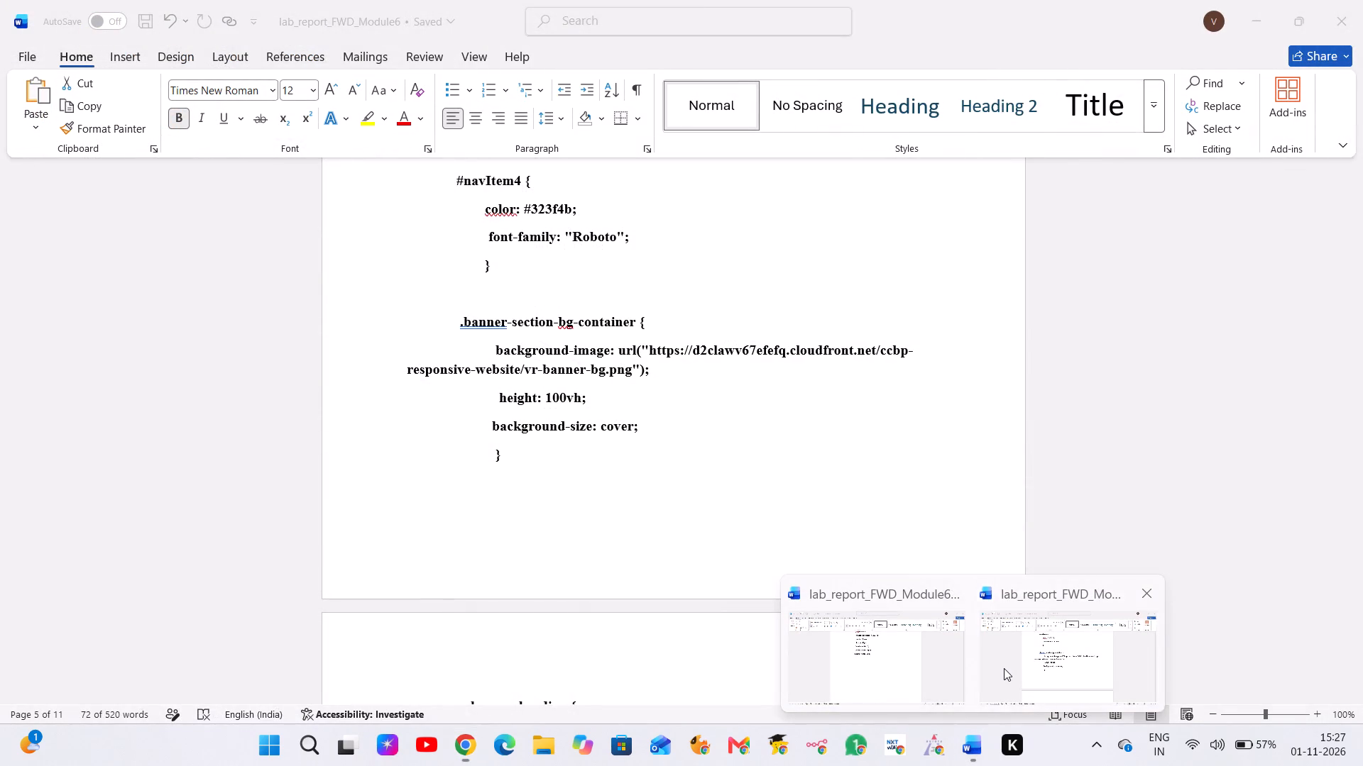
left_click(755, 539)
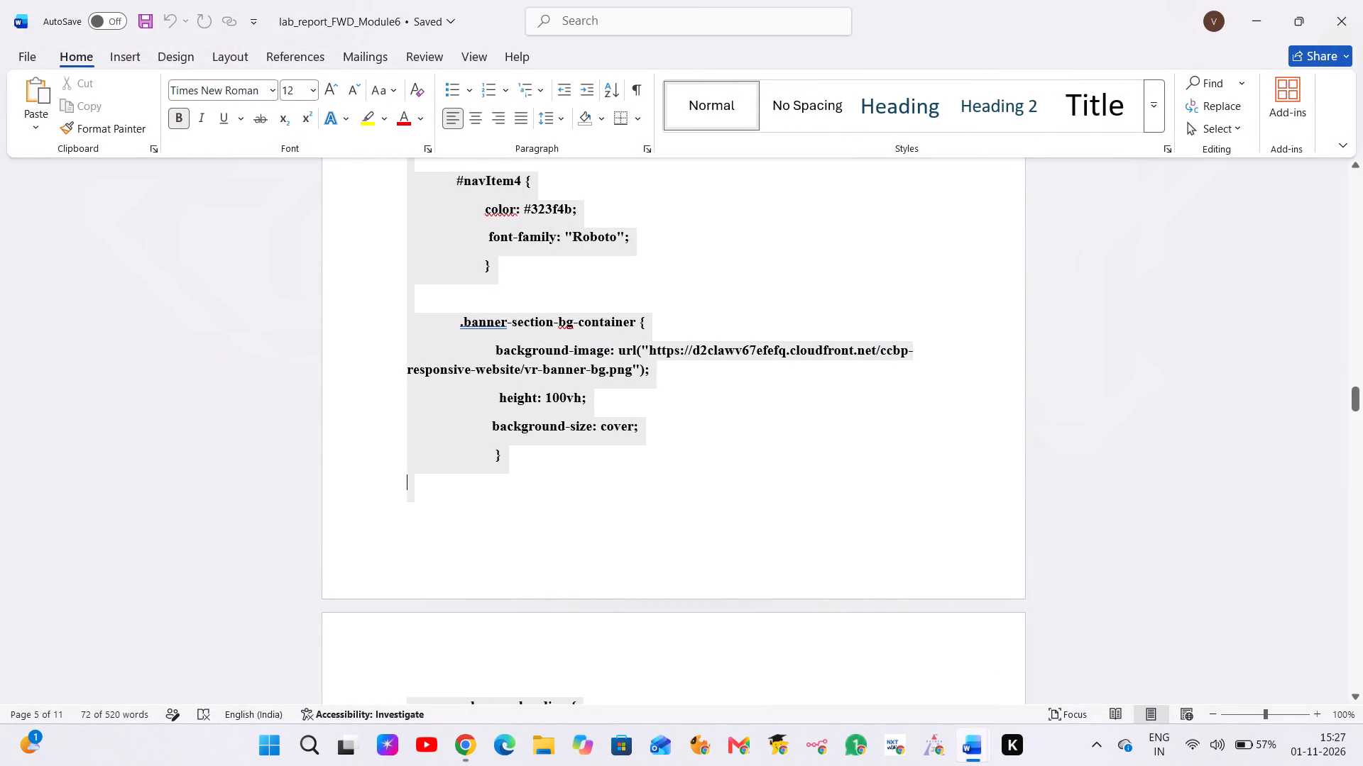
scroll(639, 401, "up", 12)
right_click(639, 401)
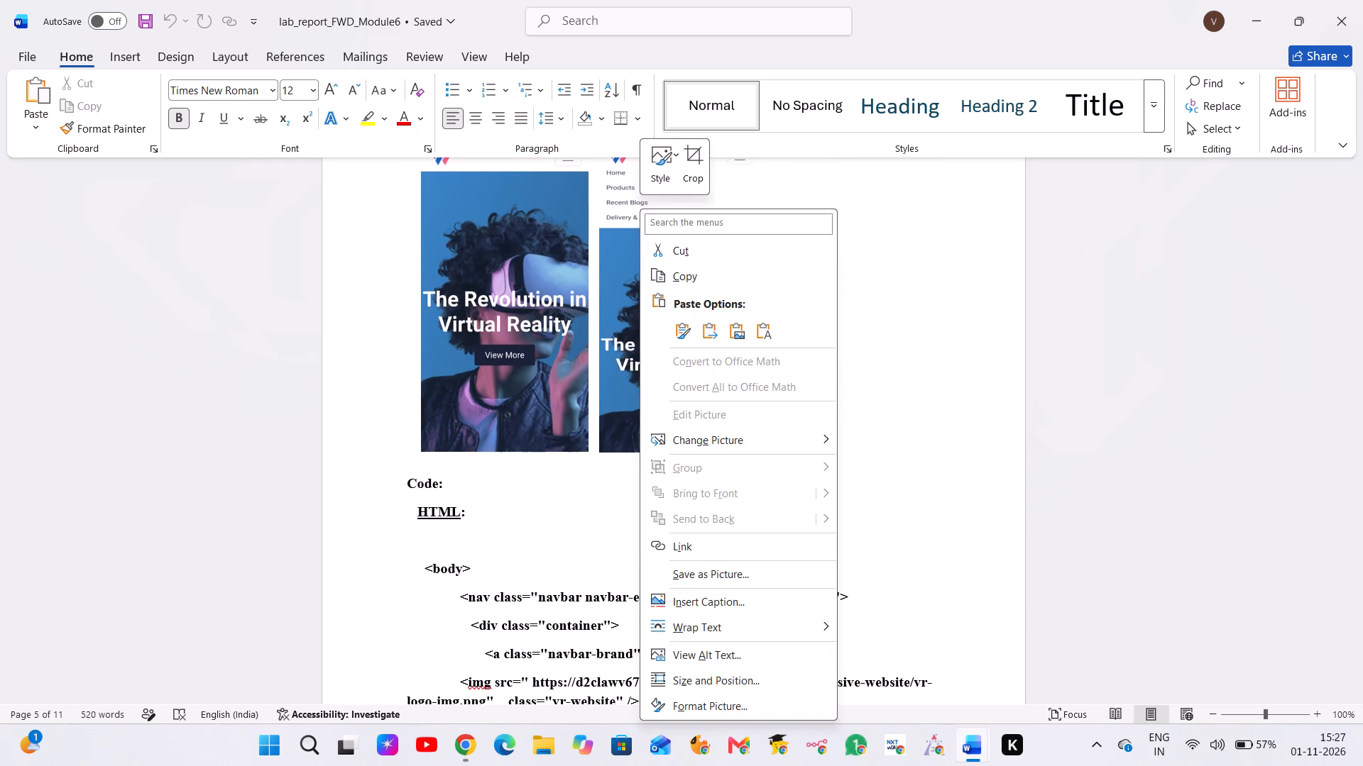
left_click(390, 510)
left_click_drag(427, 561, 739, 758)
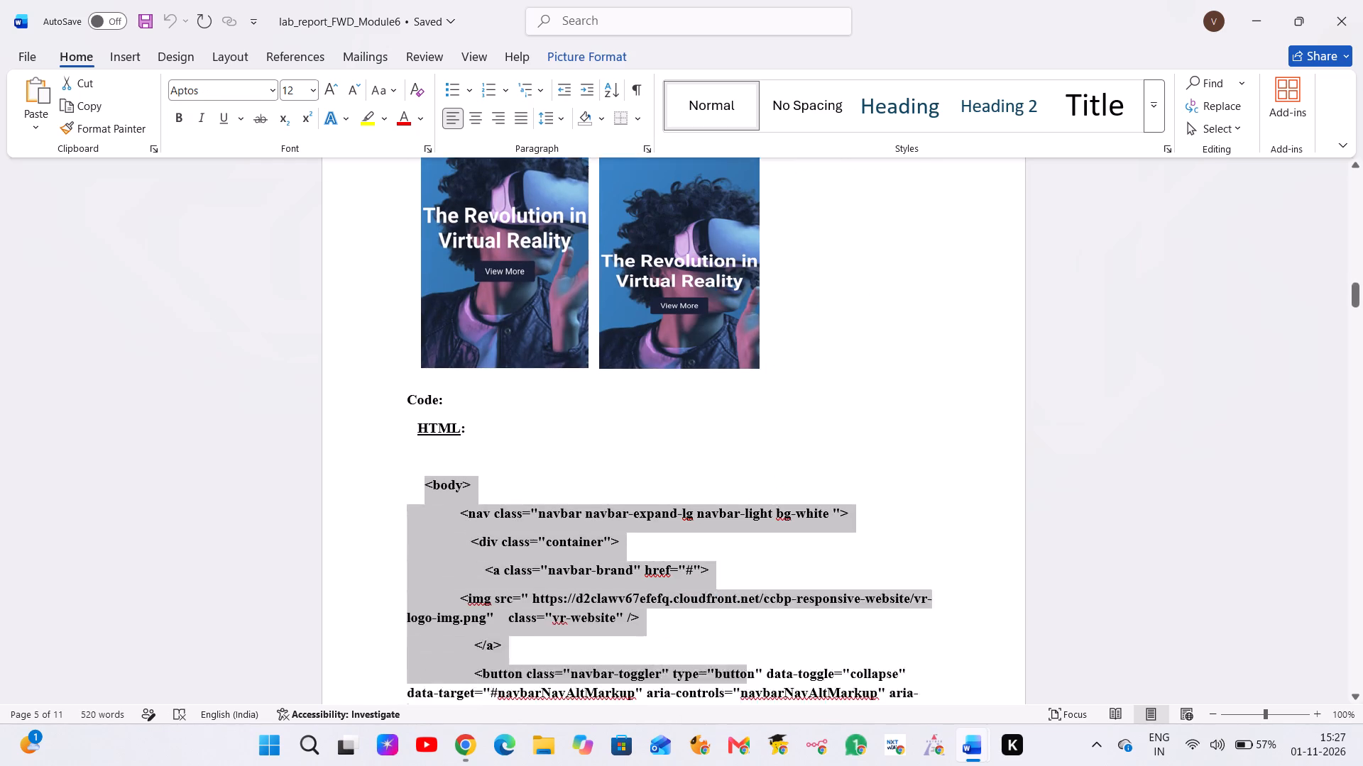
left_click_drag(739, 758, 733, 669)
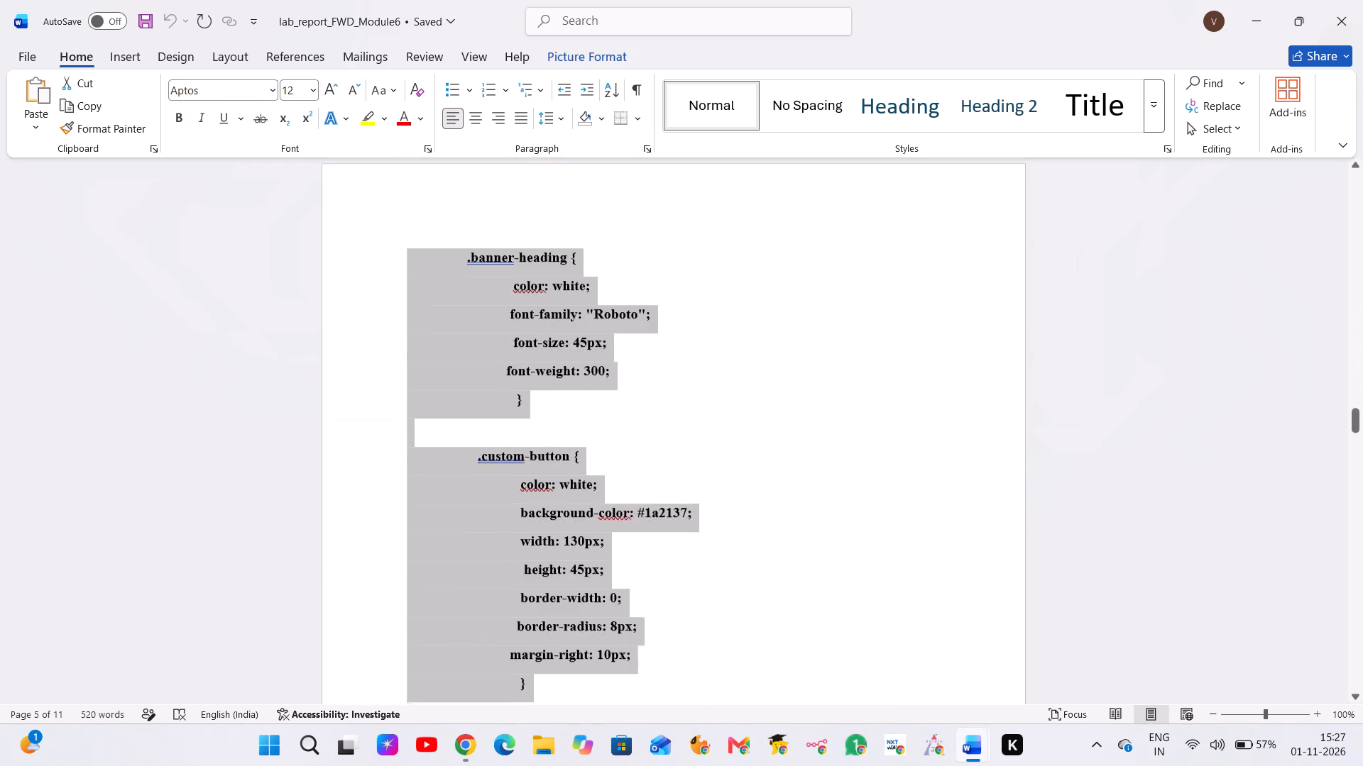
left_click_drag(733, 669, 637, 208)
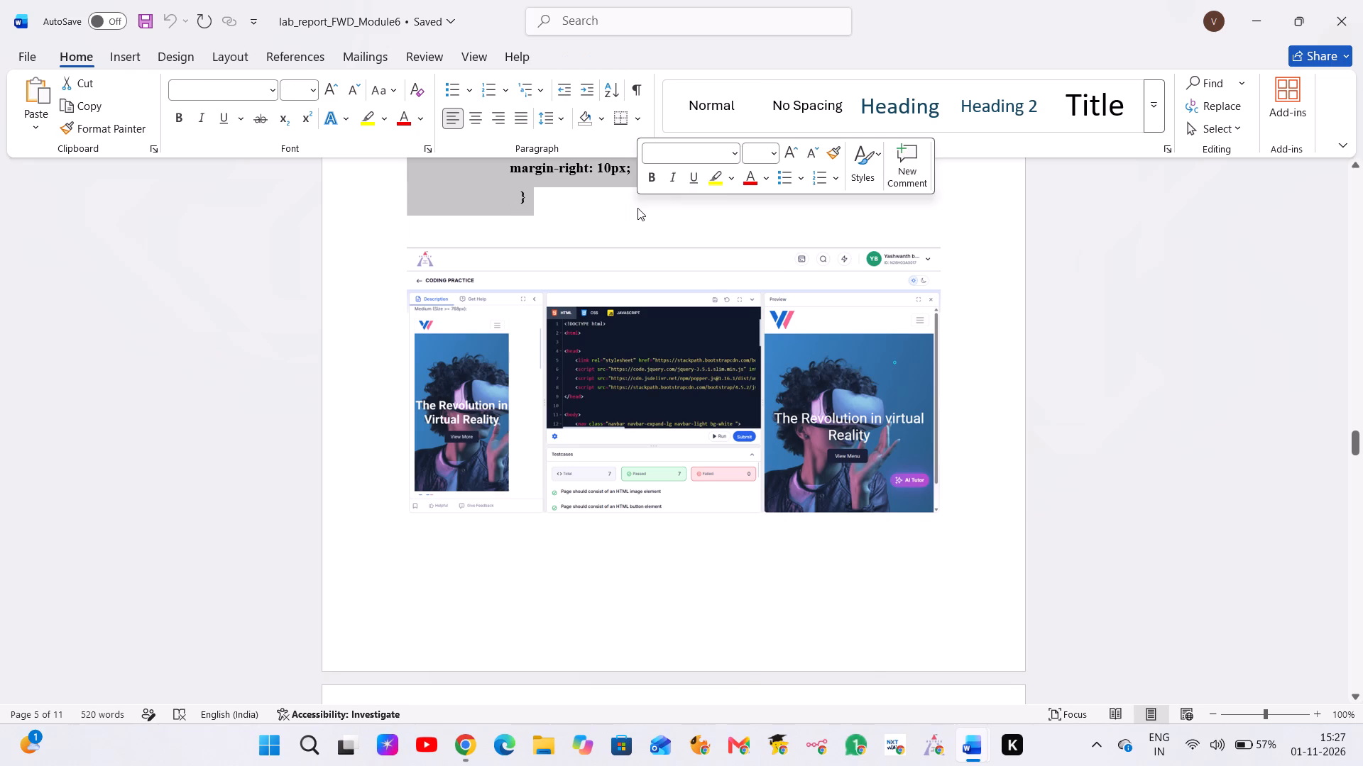
key("ctrl+c")
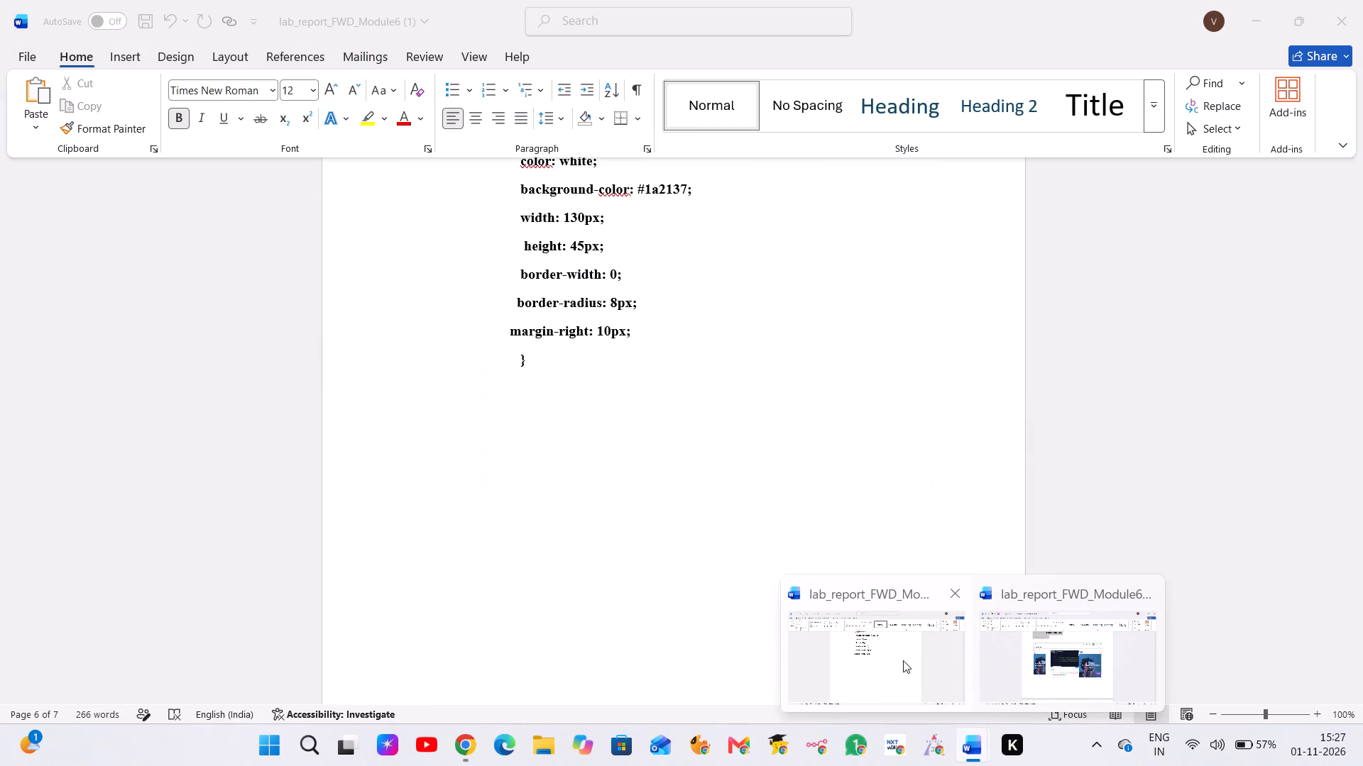
Switch to the lab_report_FWD_Module6 (1) document and review the VR website's HTML and CSS code down to the Trending Blogs heading.
left_click(903, 660)
scroll(628, 434, "up", 2)
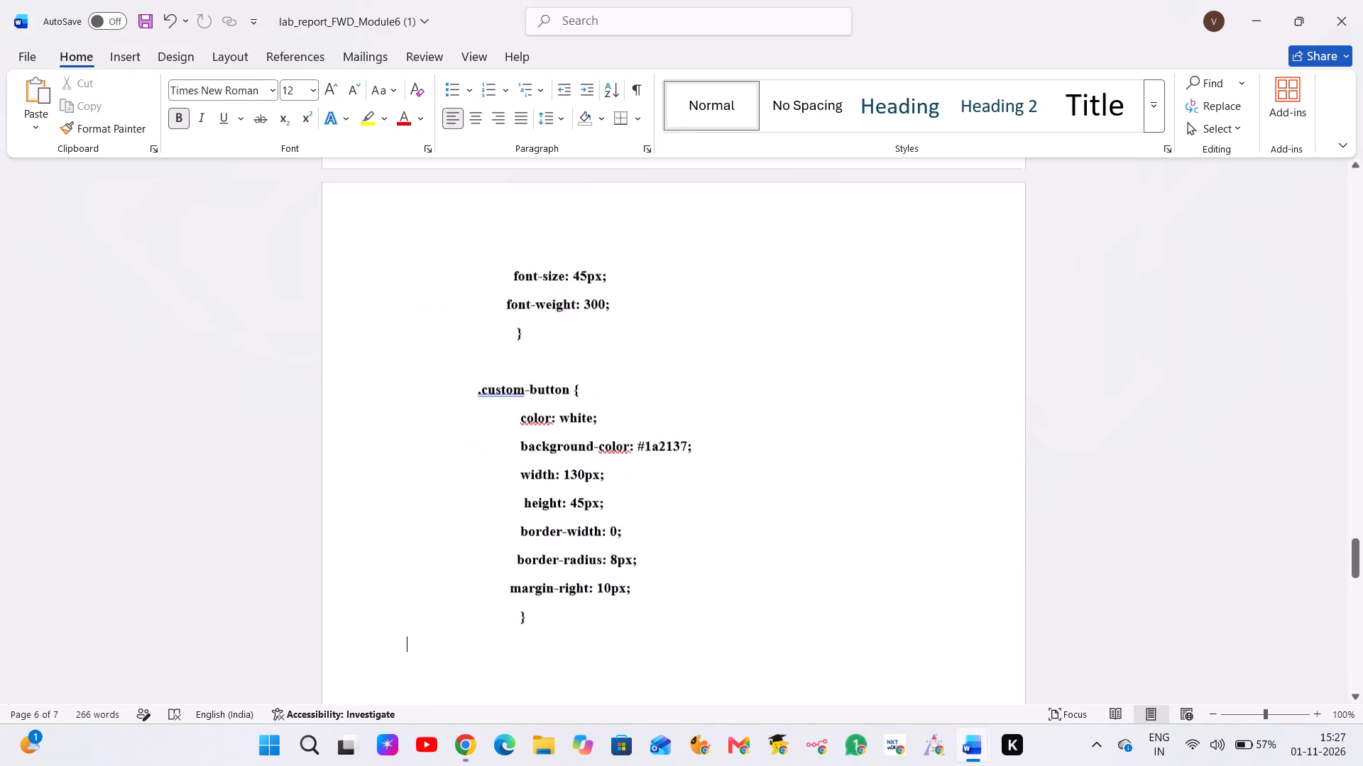
scroll(628, 434, "up", 9)
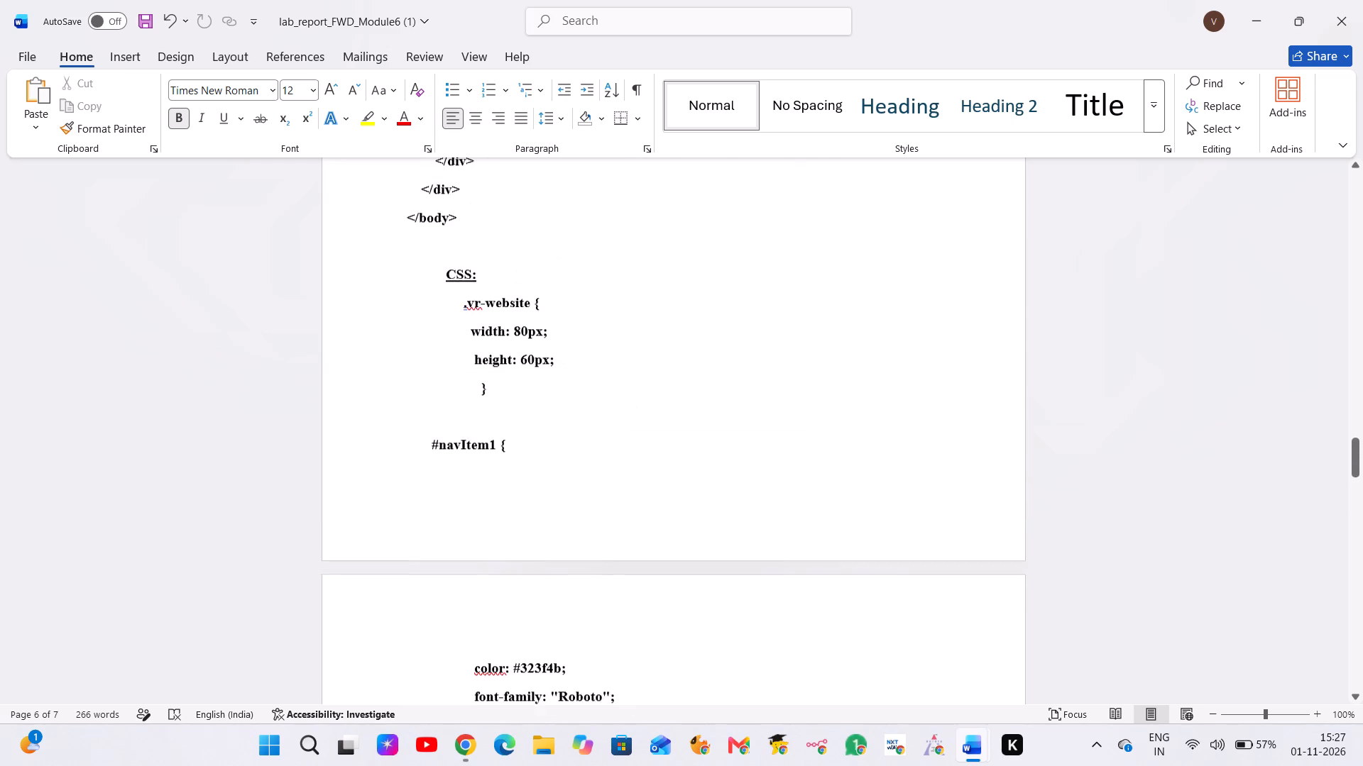
scroll(628, 434, "up", 3)
scroll(628, 434, "down", 1)
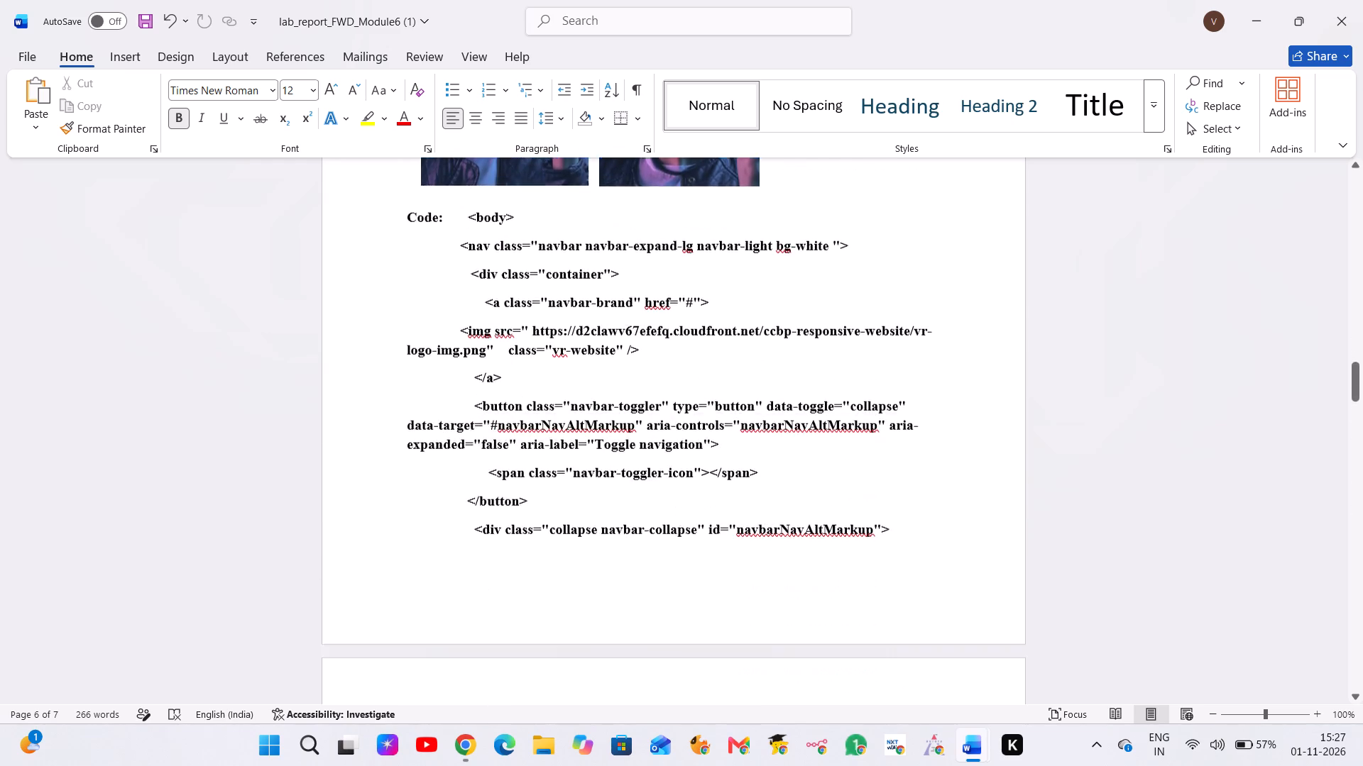
scroll(628, 434, "down", 6)
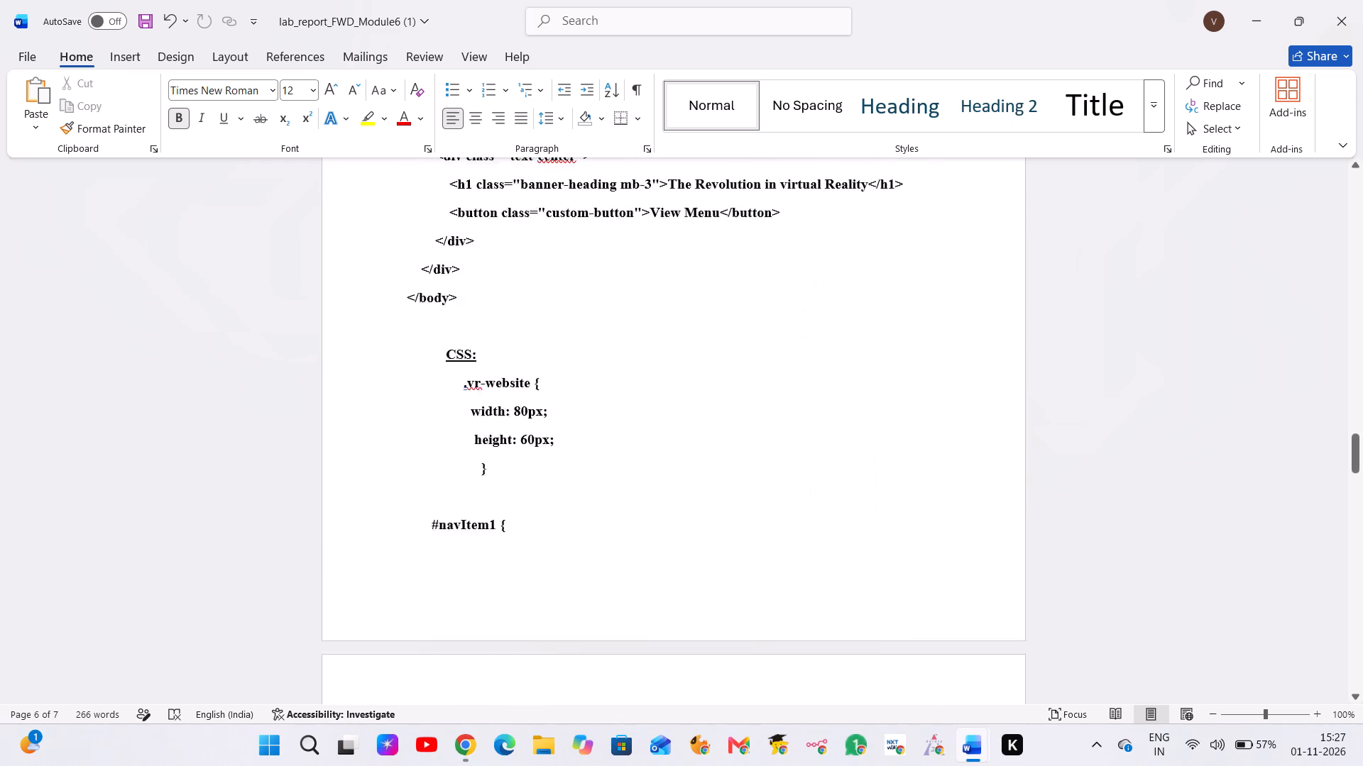
scroll(628, 434, "down", 6)
scroll(628, 434, "right", 1)
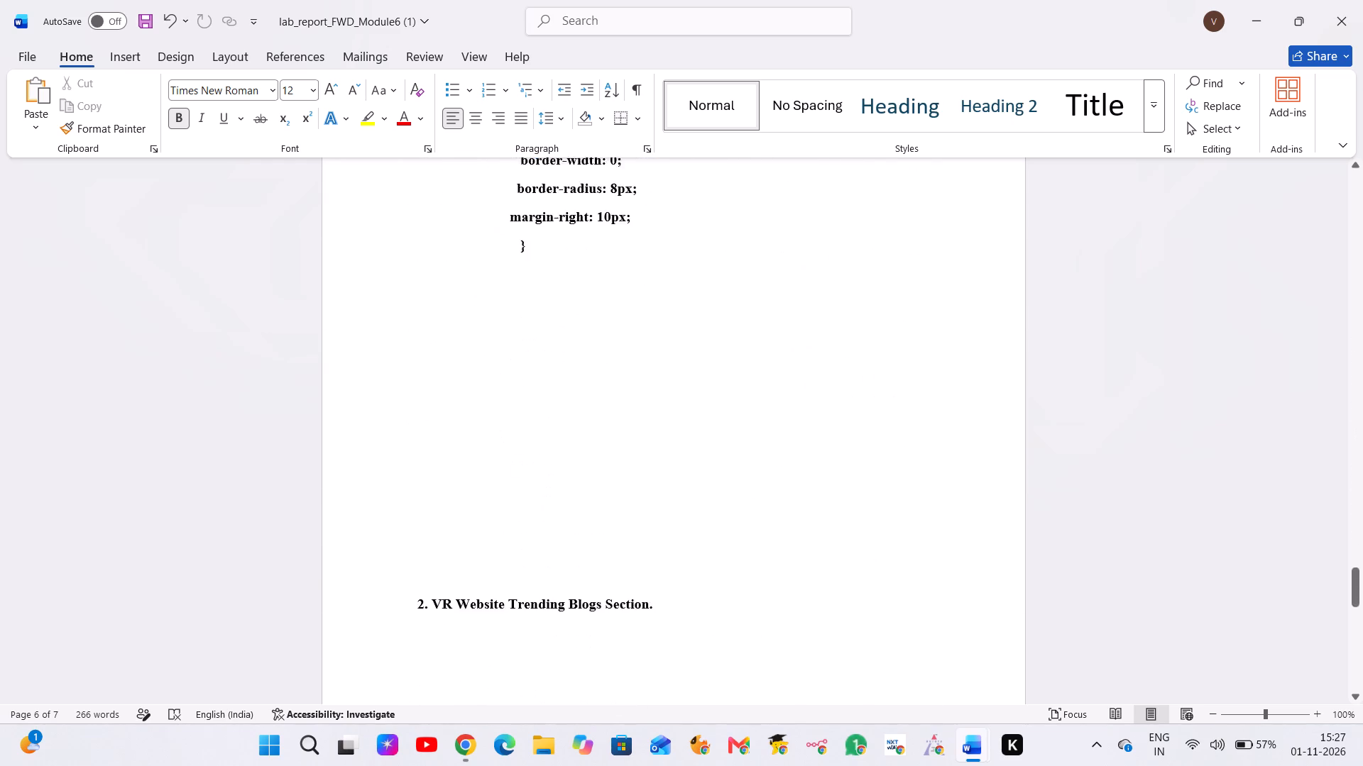
scroll(628, 434, "right", 1)
scroll(628, 434, "down", 1)
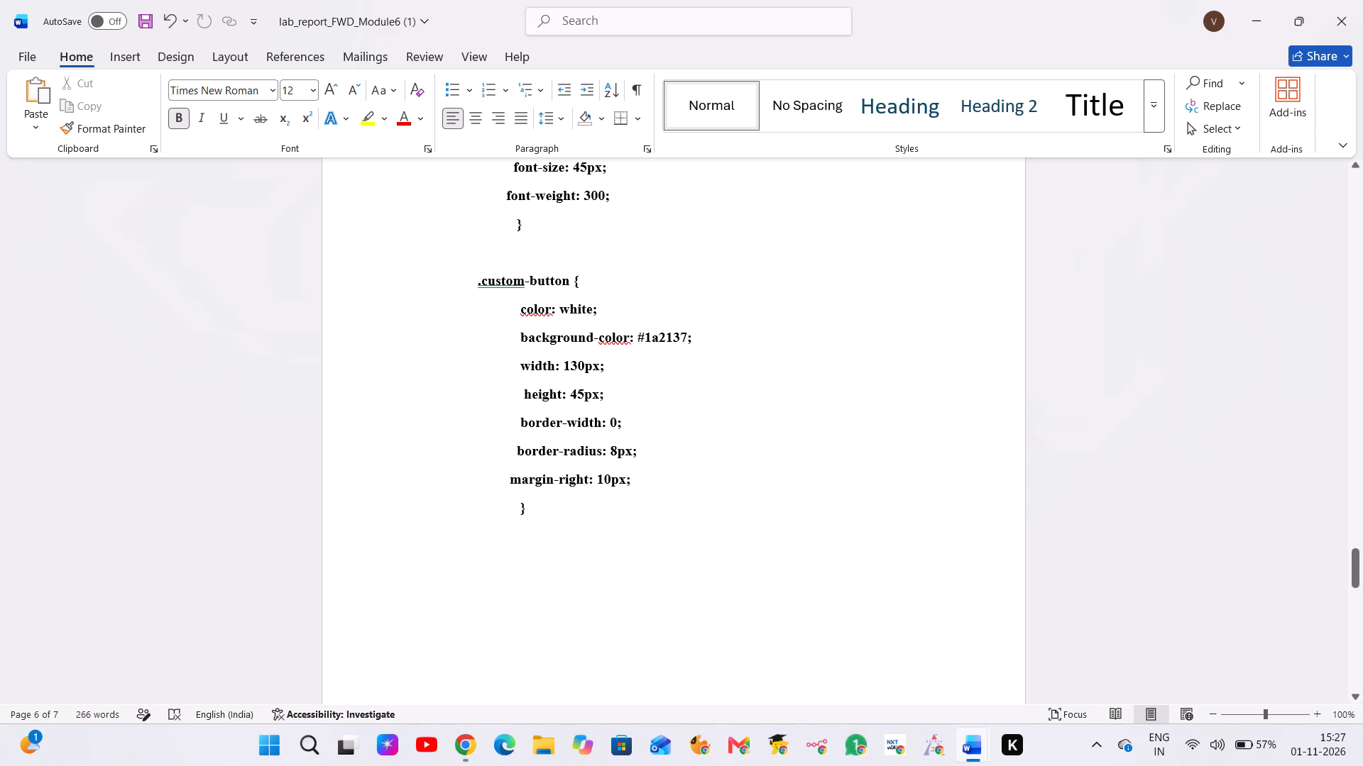
scroll(628, 434, "down", 1)
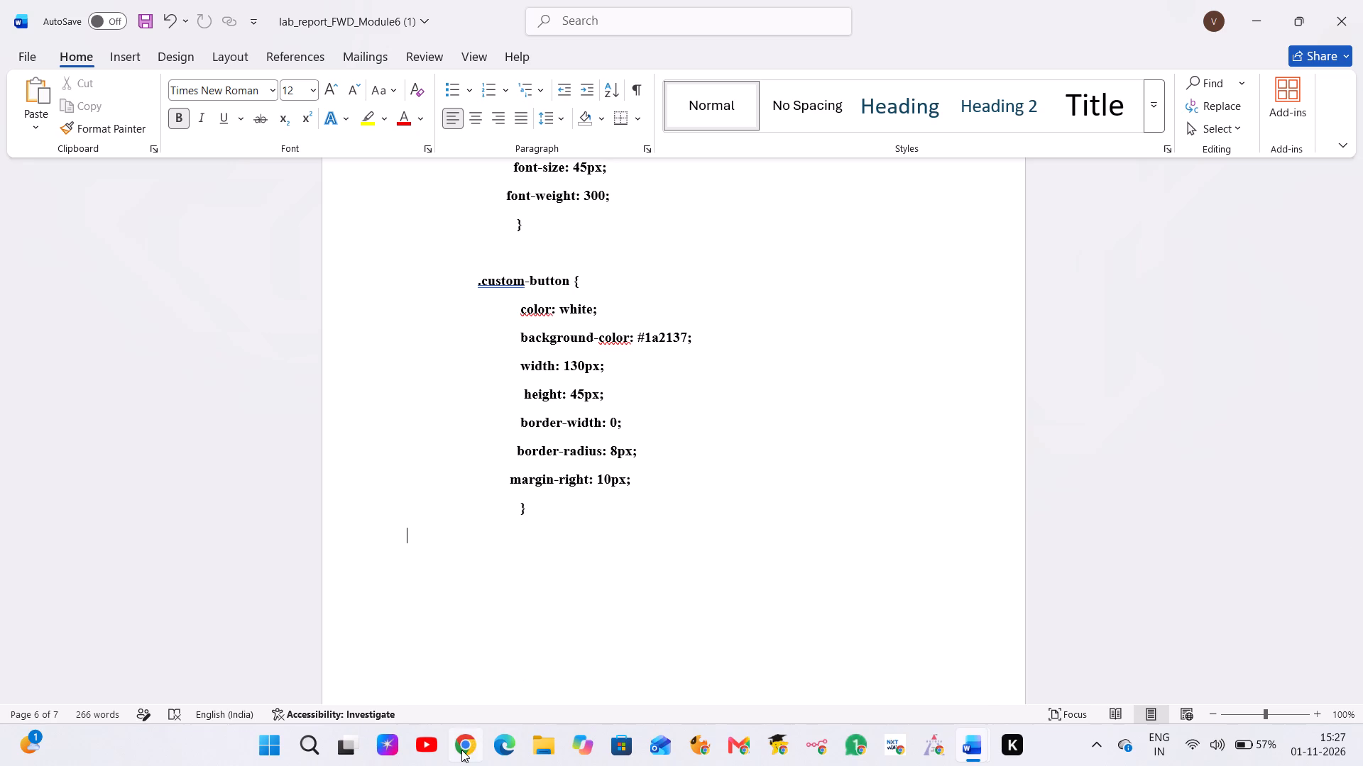
Switch to Chrome and submit the VR Website Navbar & Banner Section coding practice.
left_click(461, 750)
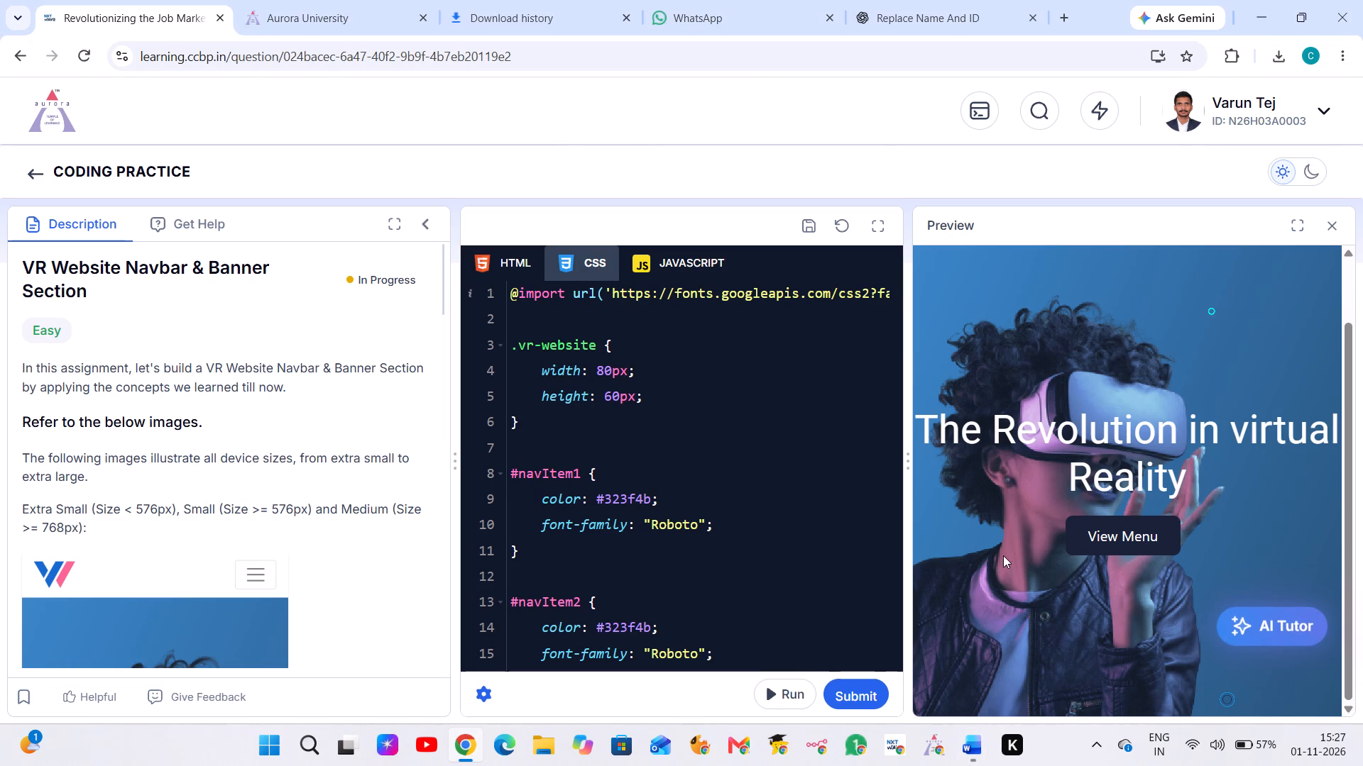
scroll(1177, 648, "down", 3)
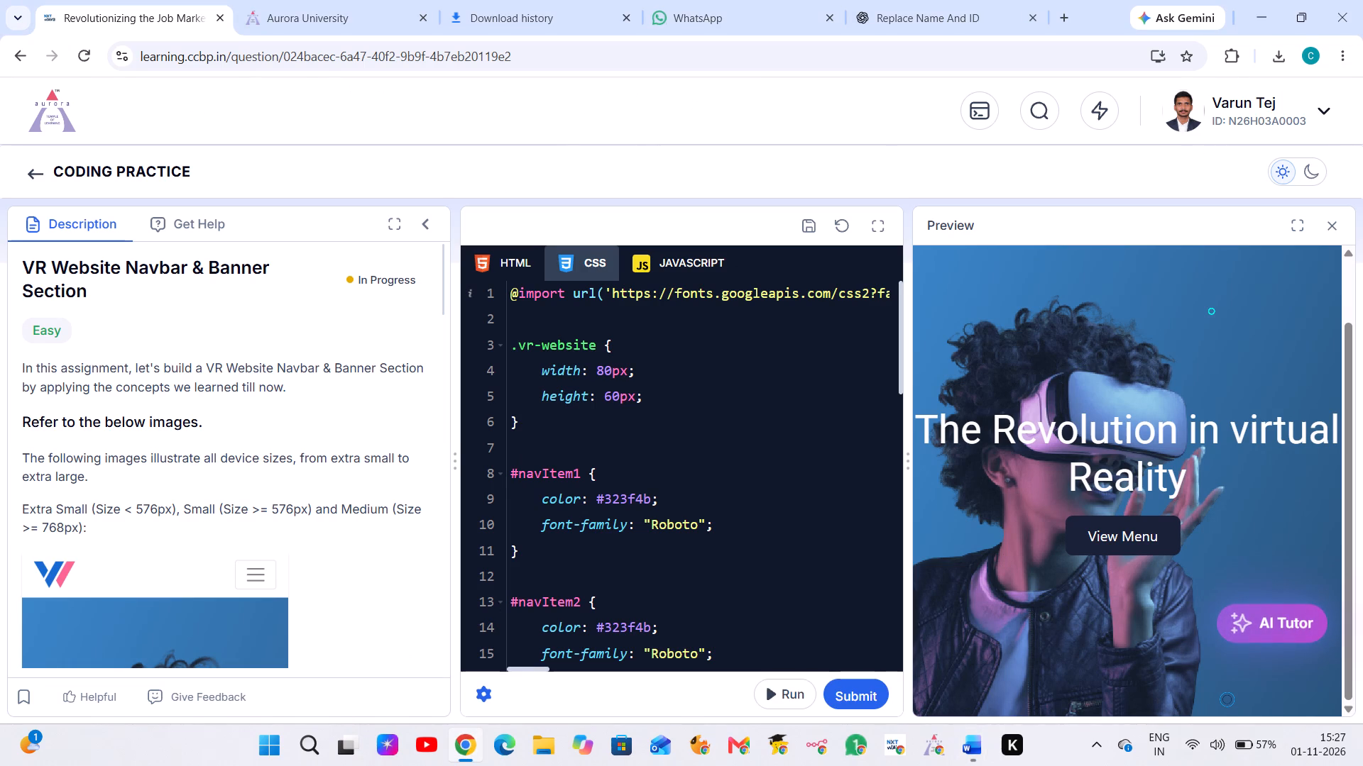
scroll(782, 573, "down", 1)
left_click(854, 697)
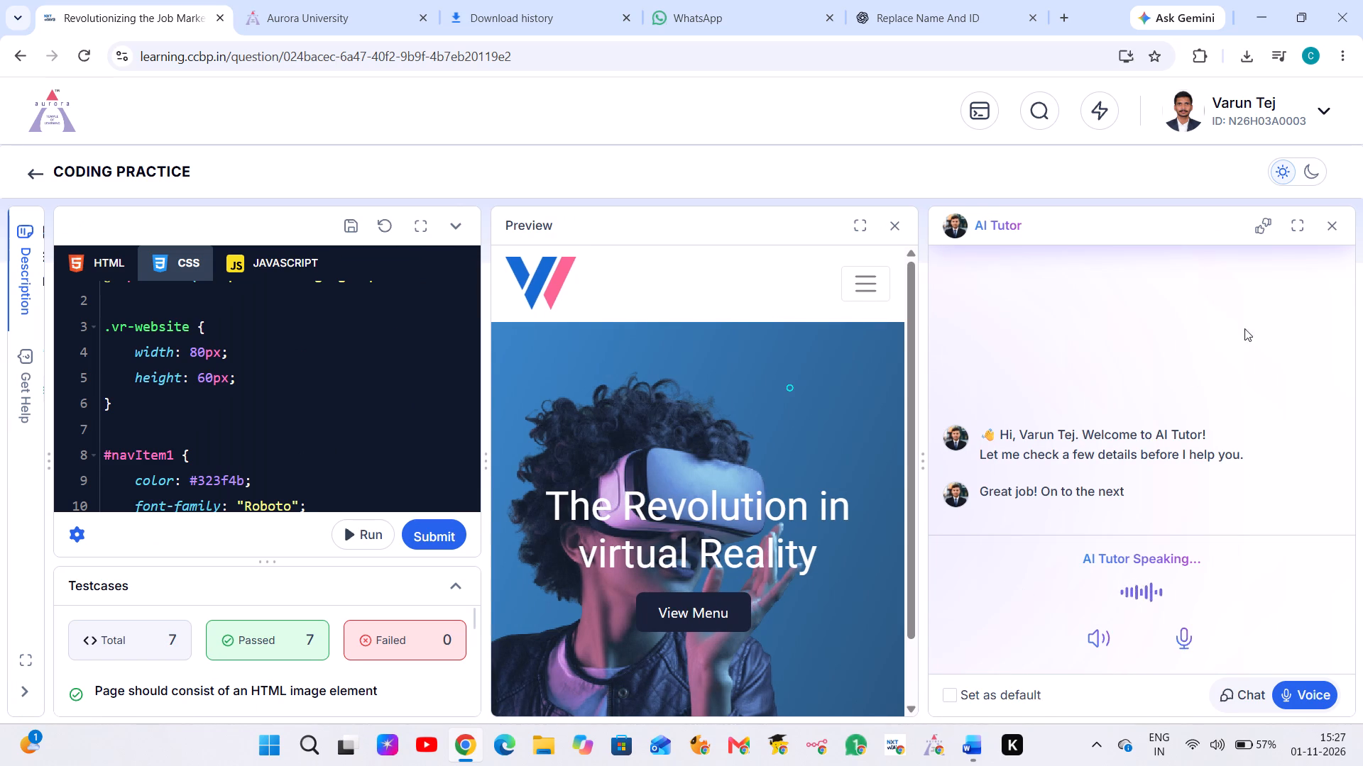
Close the AI Tutor and expand the exercise description beside the code and preview.
double_click(1330, 231)
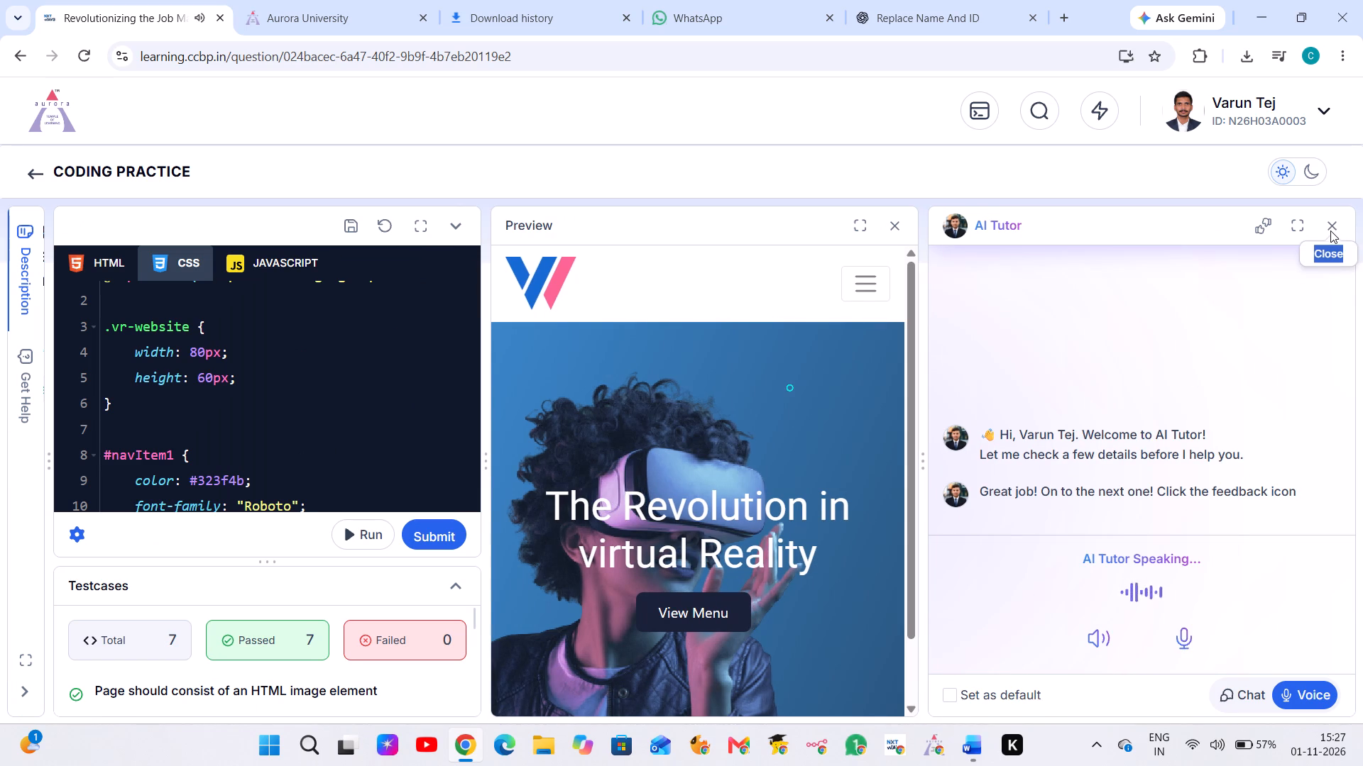
left_click(1330, 226)
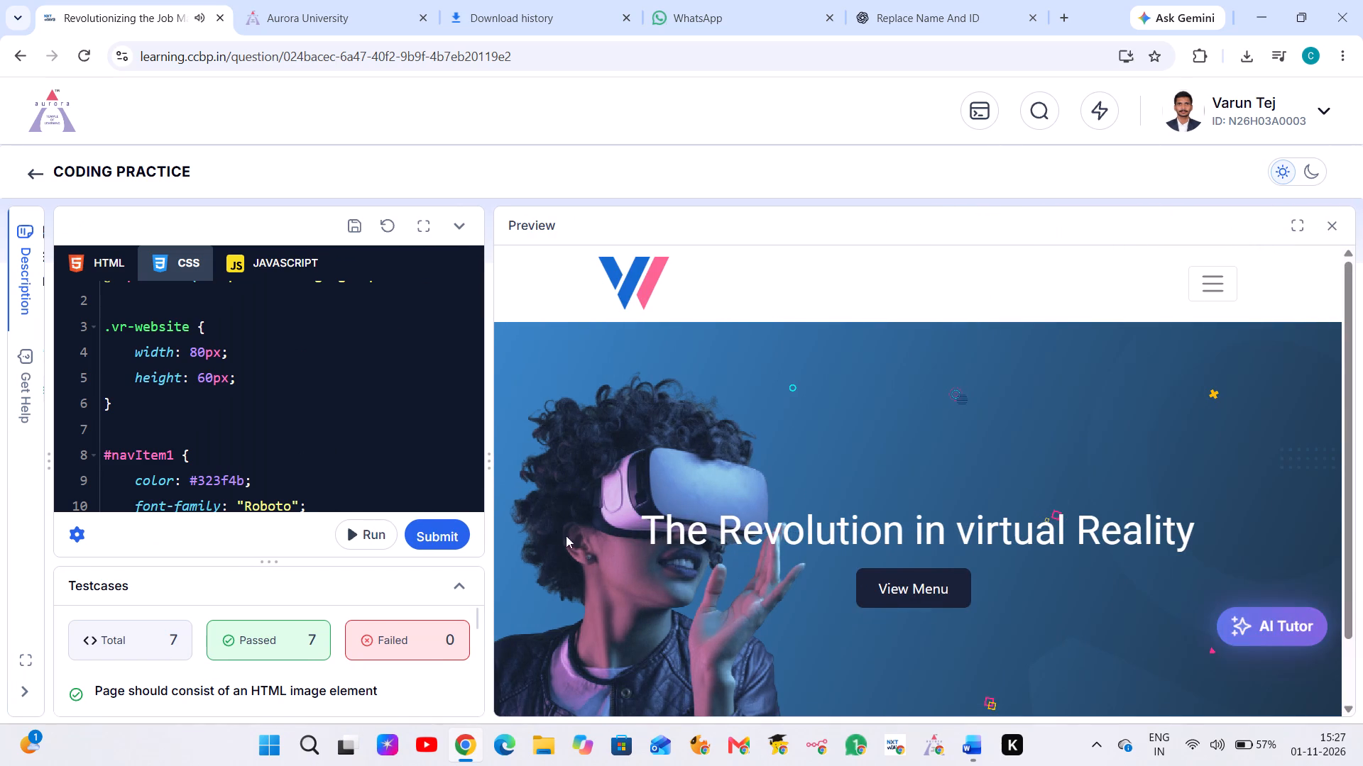
left_click(19, 268)
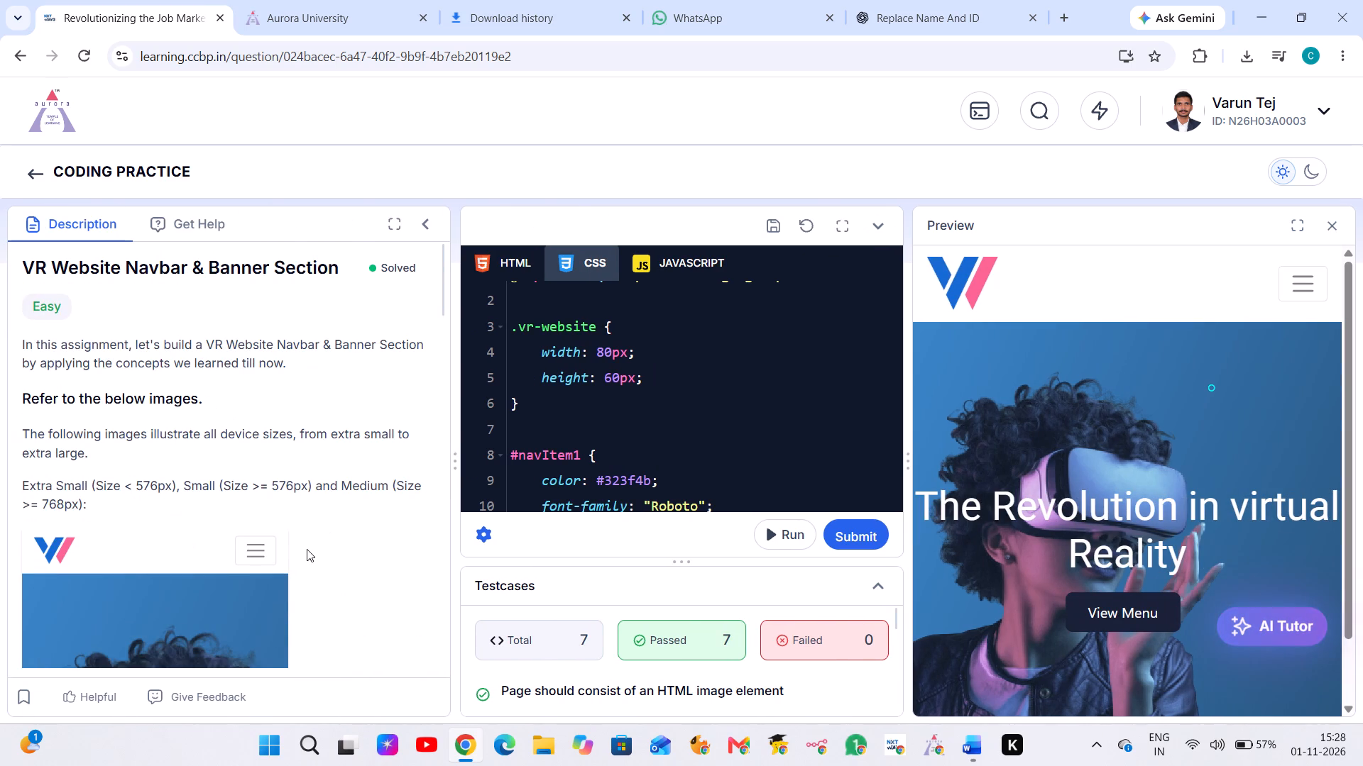
Capture and copy a screenshot of the coding practice page, covering the page header, description, code, test cases and preview.
key("shift+super+a")
key("shift+super+s")
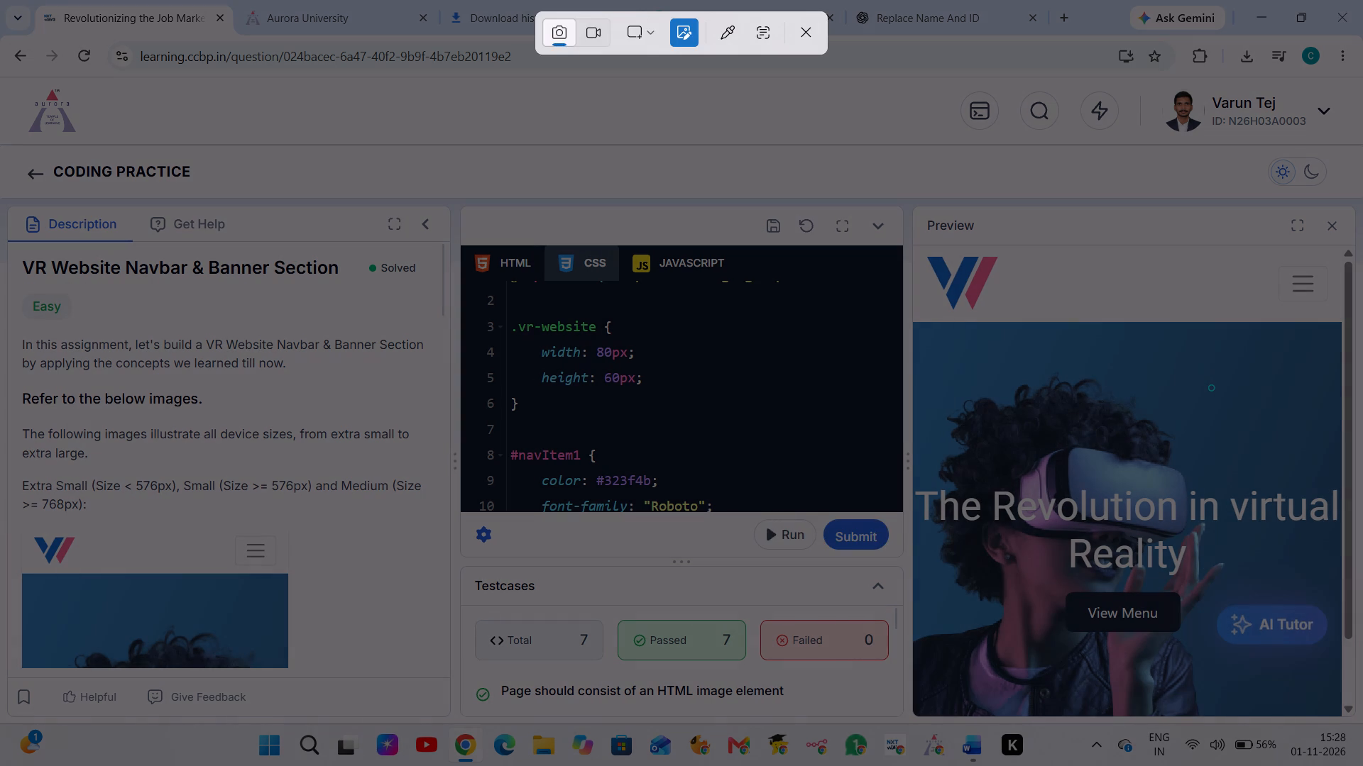
left_click_drag(10, 85, 1196, 755)
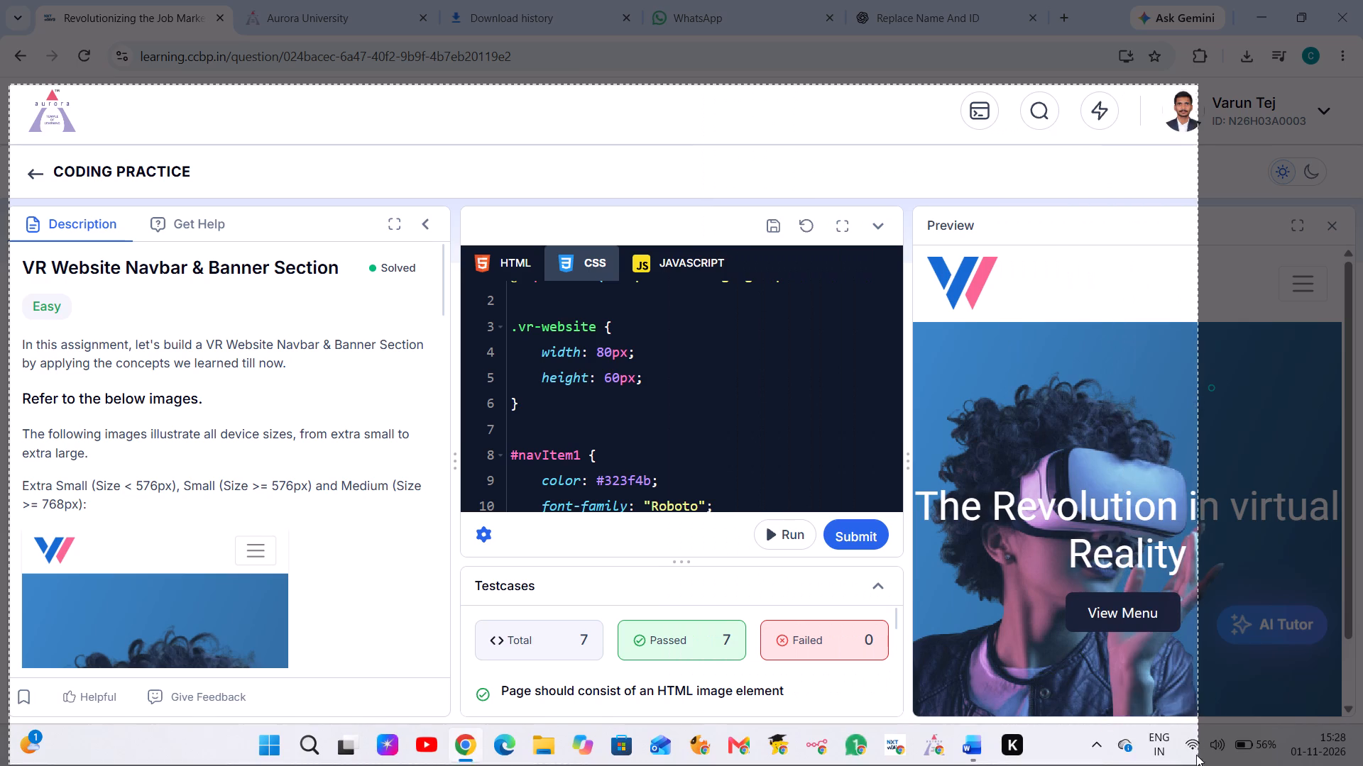
left_click_drag(1196, 755, 1362, 716)
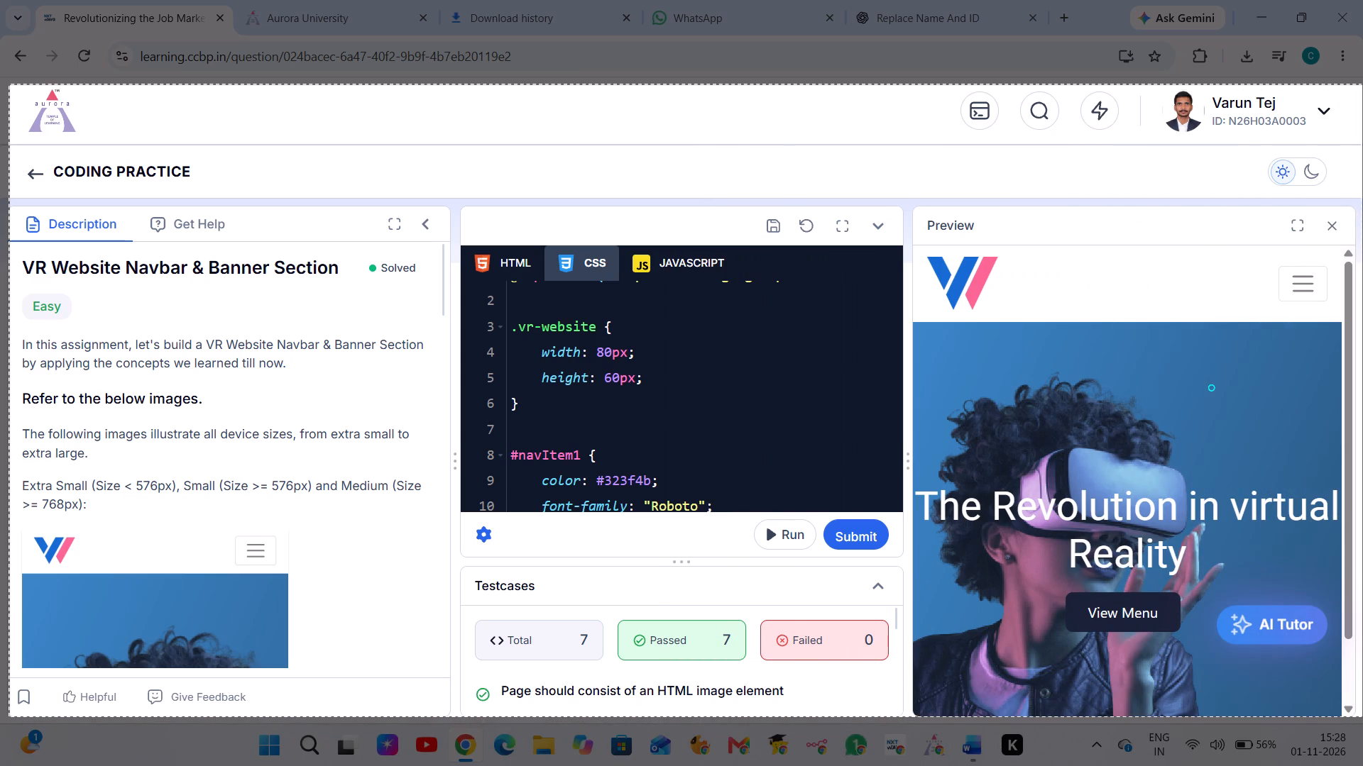
key("ctrl+c")
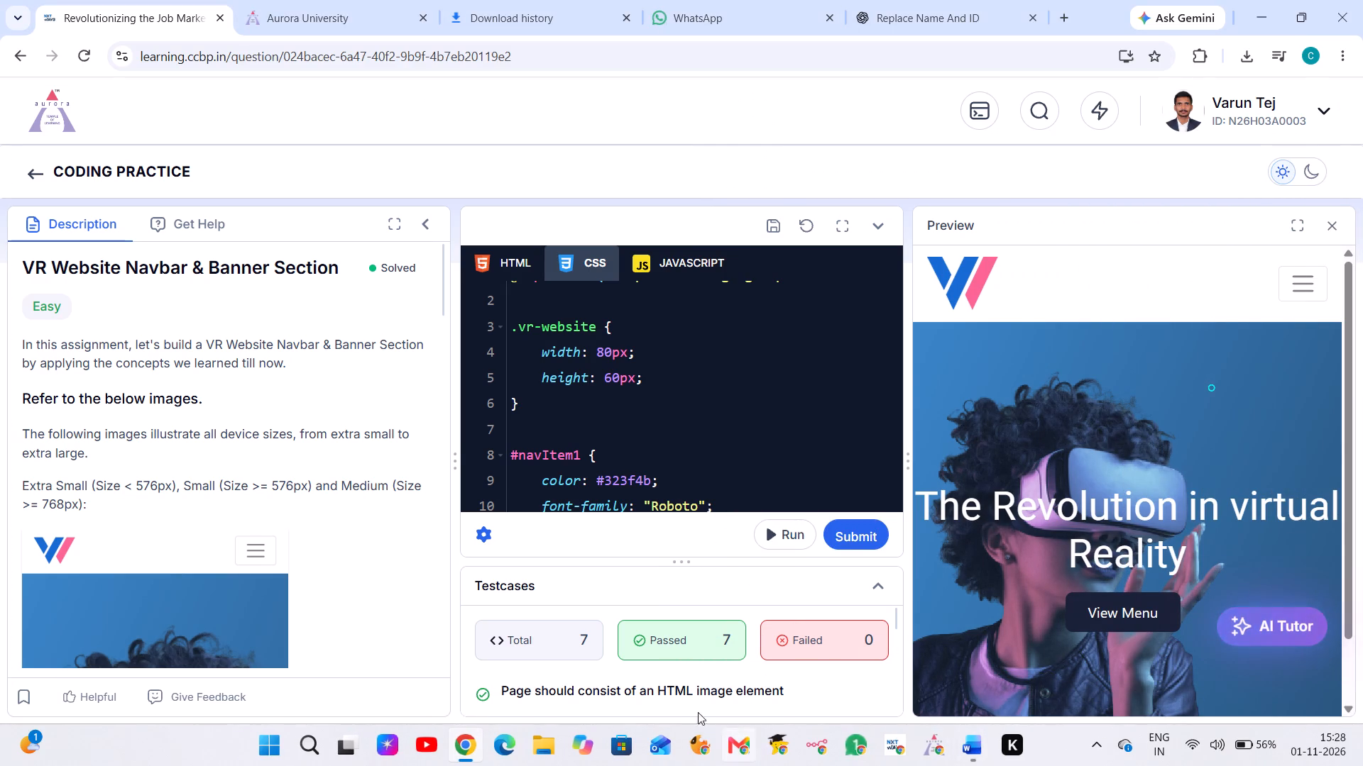
Paste the screenshot below the .custom-button rule in the lab_report_FWD_Module6 (1) Word document.
left_click(971, 738)
left_click(889, 672)
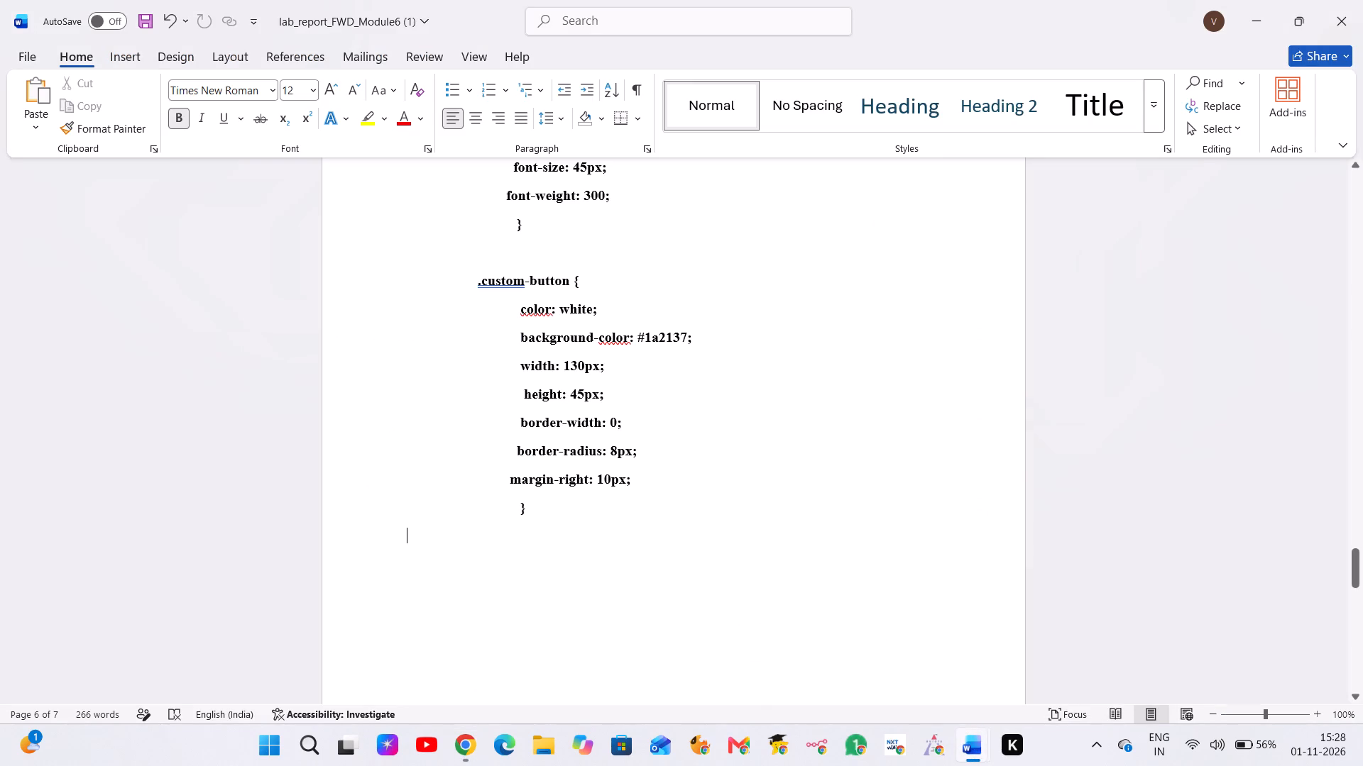
key("ctrl+v")
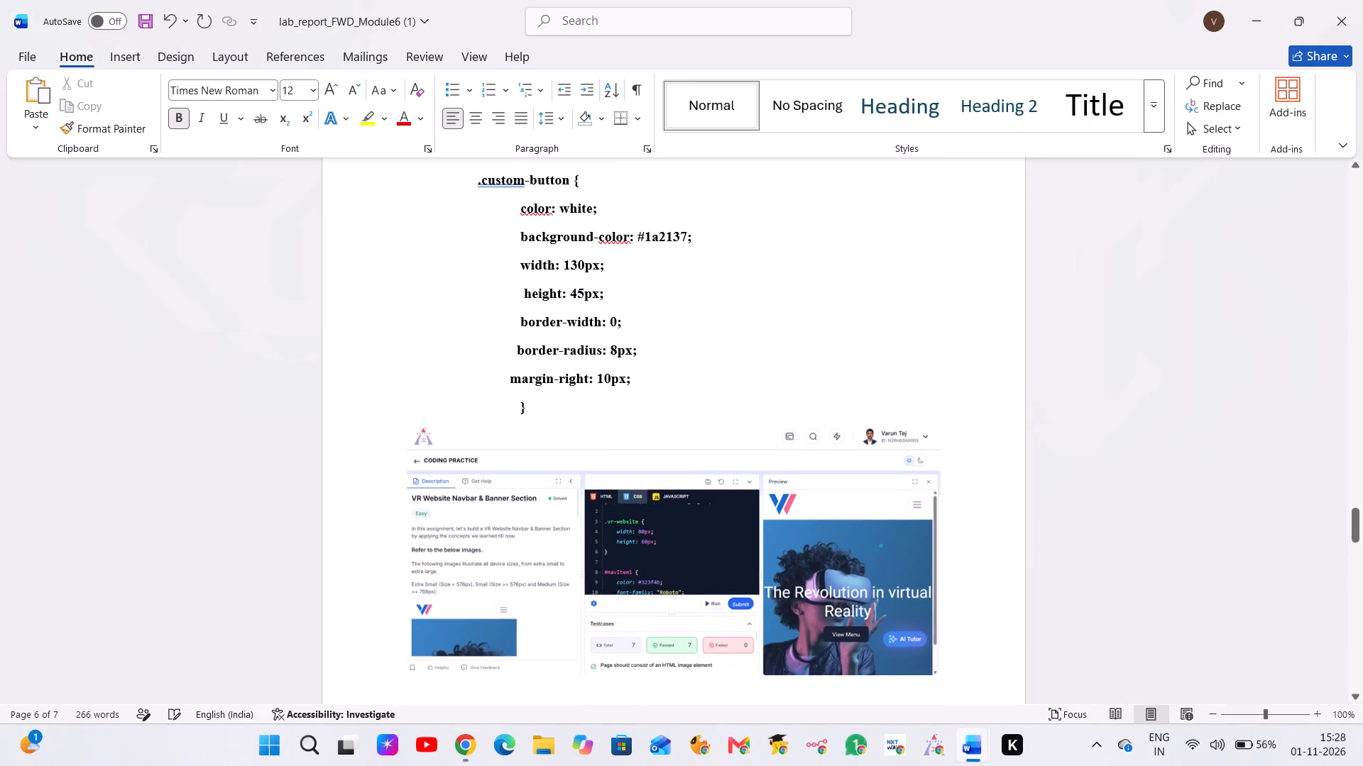
In the lab_report_FWD_Module6 document, copy the Trending Blogs section's HTML and CSS code from the <body> tag through the .button rule.
scroll(433, 629, "down", 4)
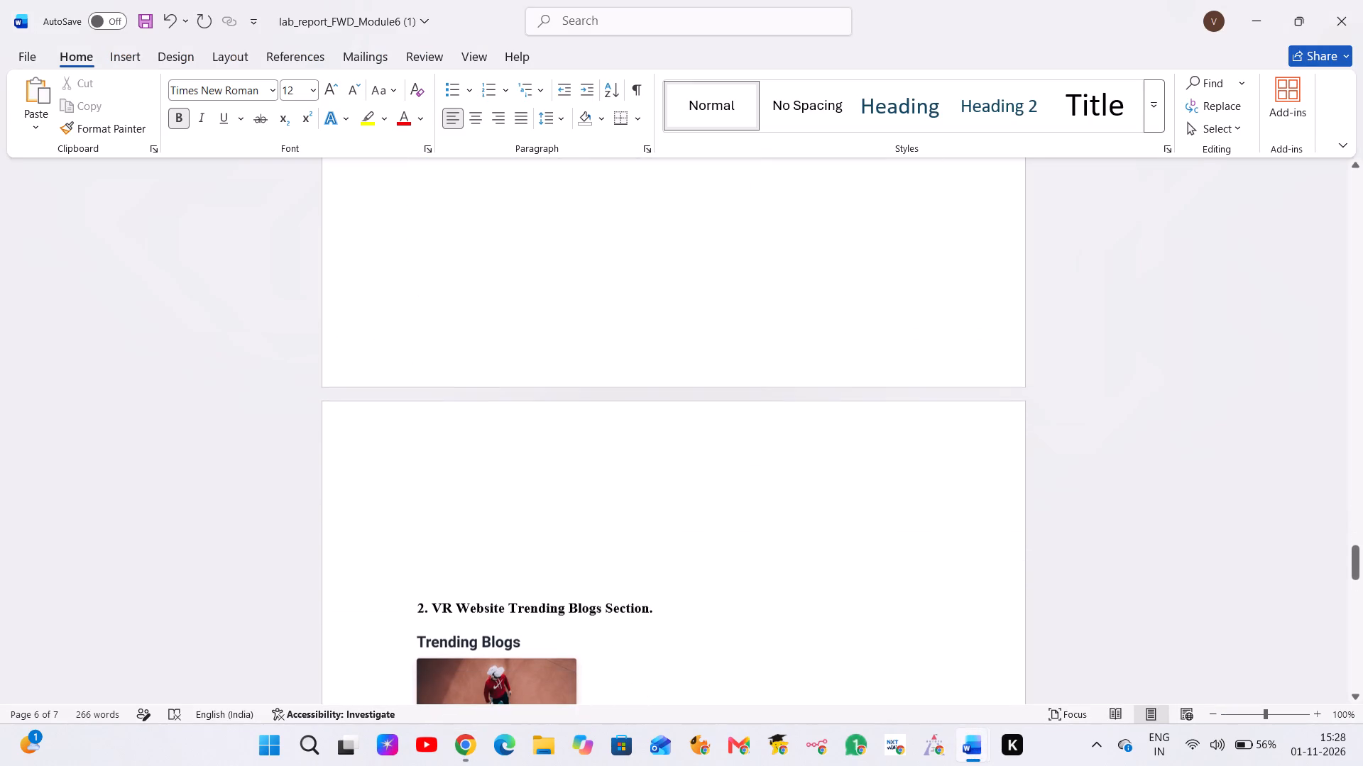
scroll(433, 629, "down", 6)
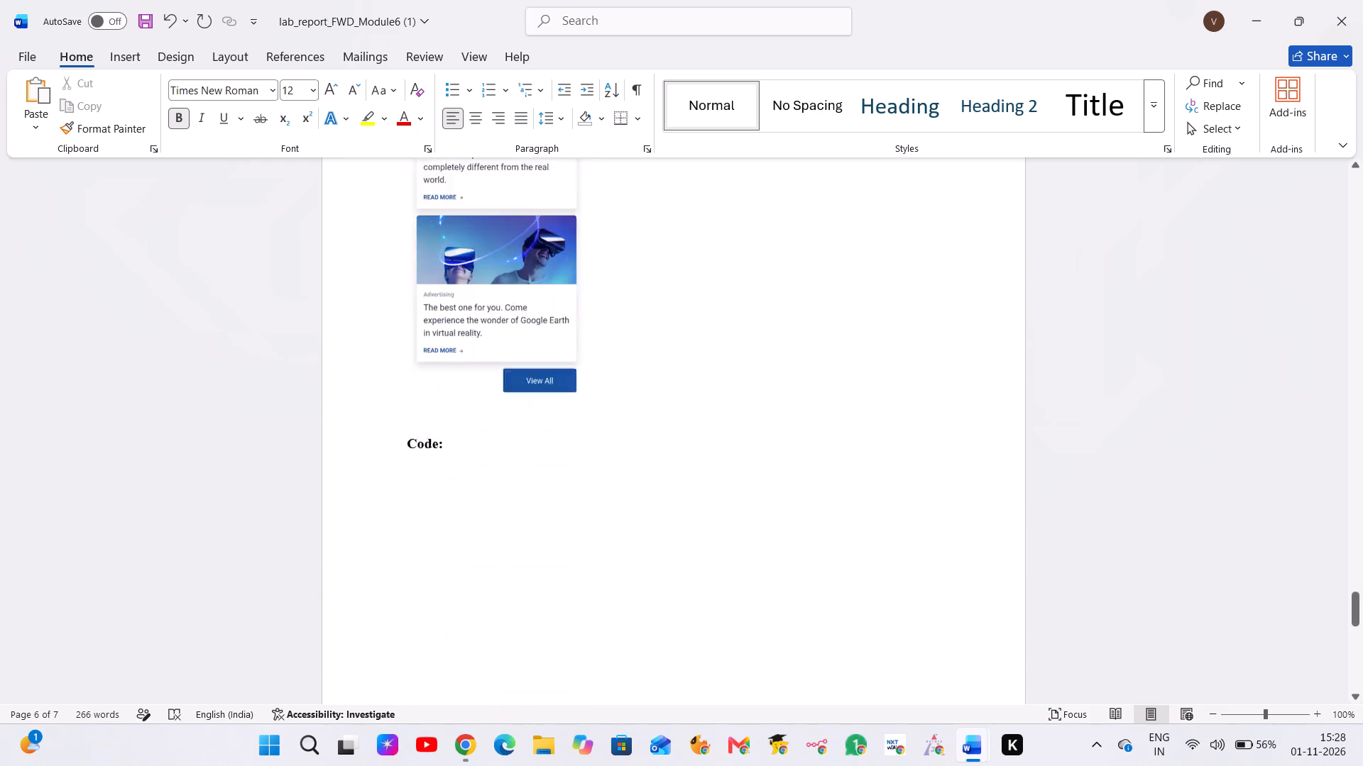
scroll(433, 629, "down", 2)
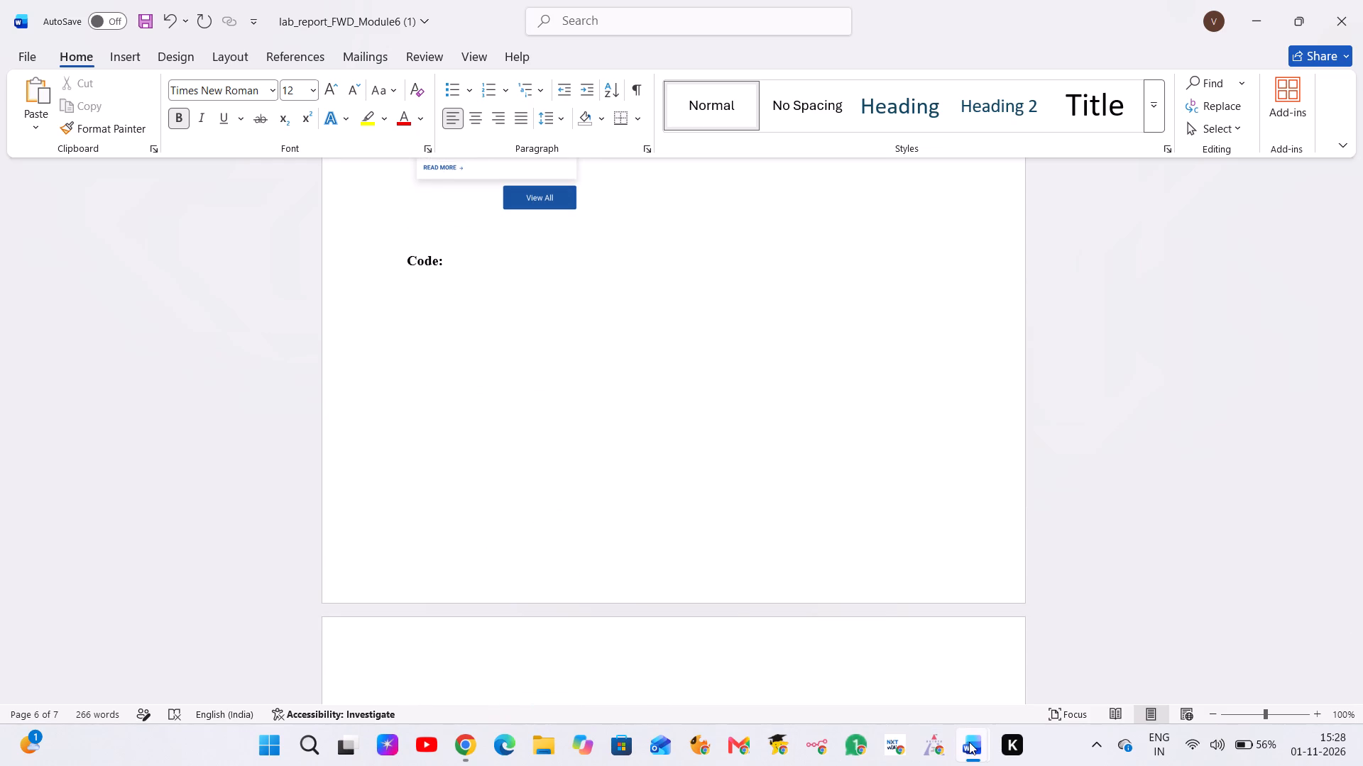
left_click(1040, 683)
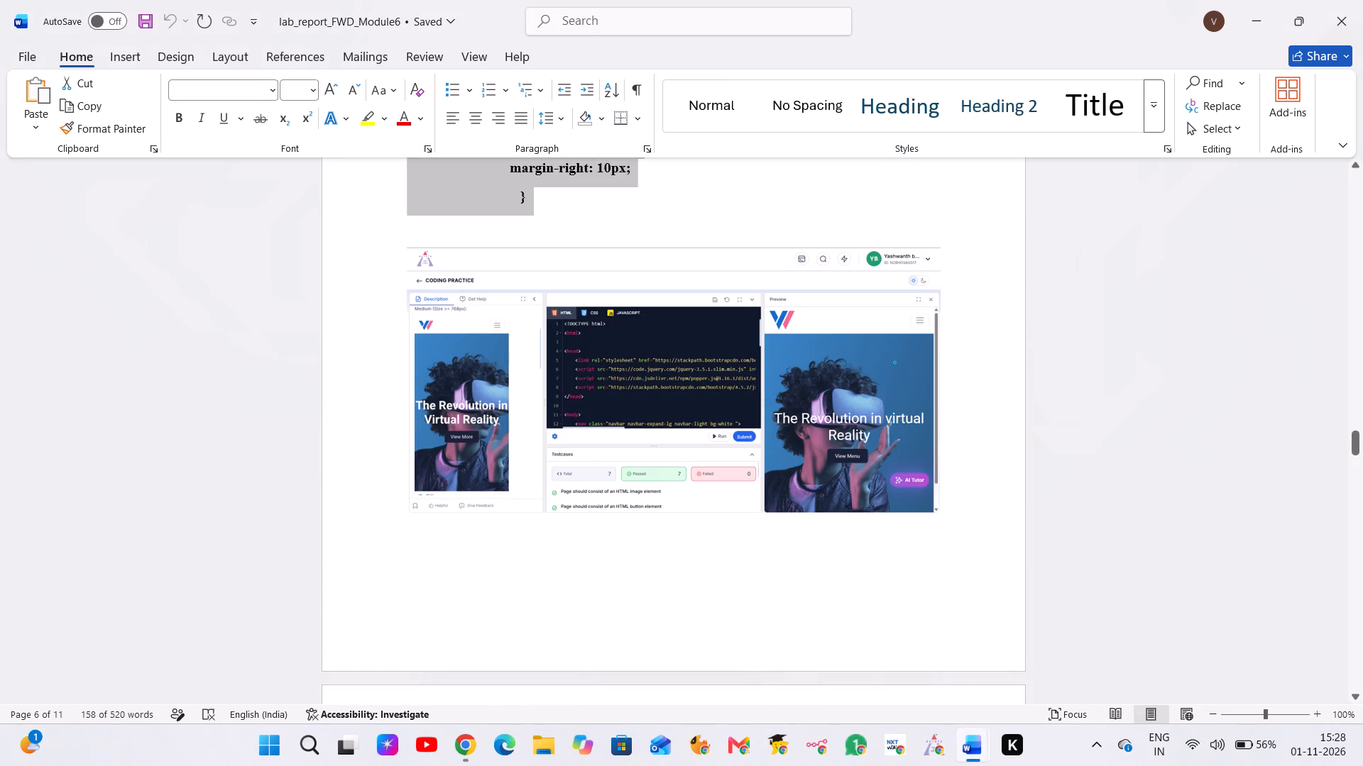
scroll(745, 584, "down", 6)
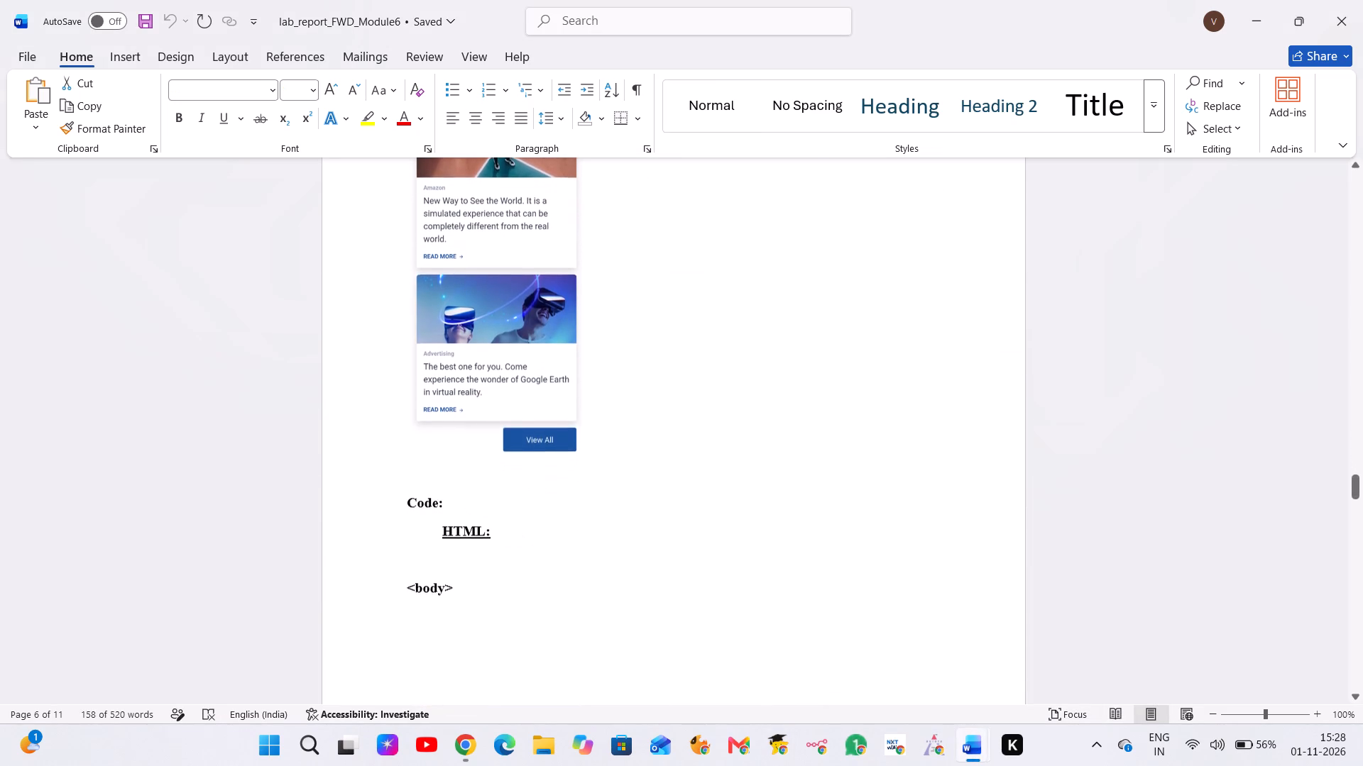
left_click_drag(394, 557, 422, 579)
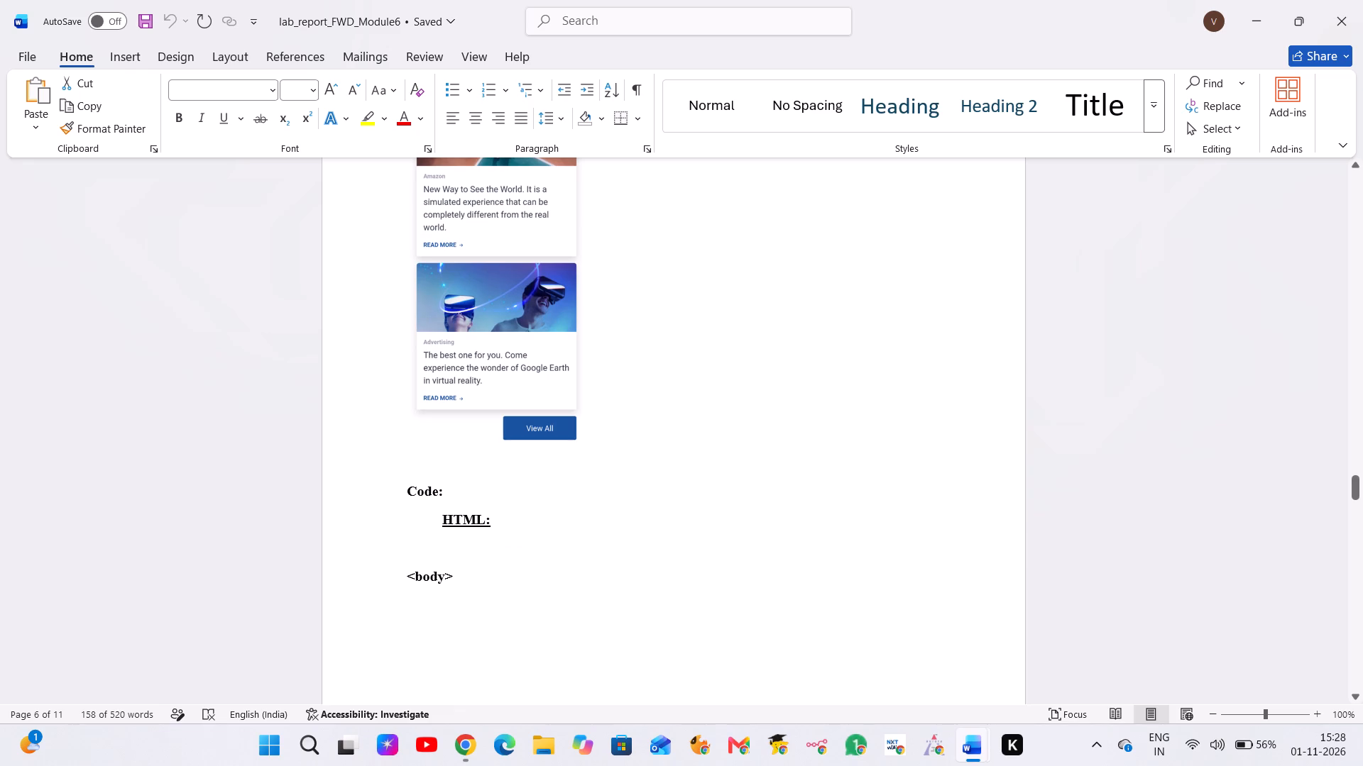
left_click_drag(422, 579, 578, 721)
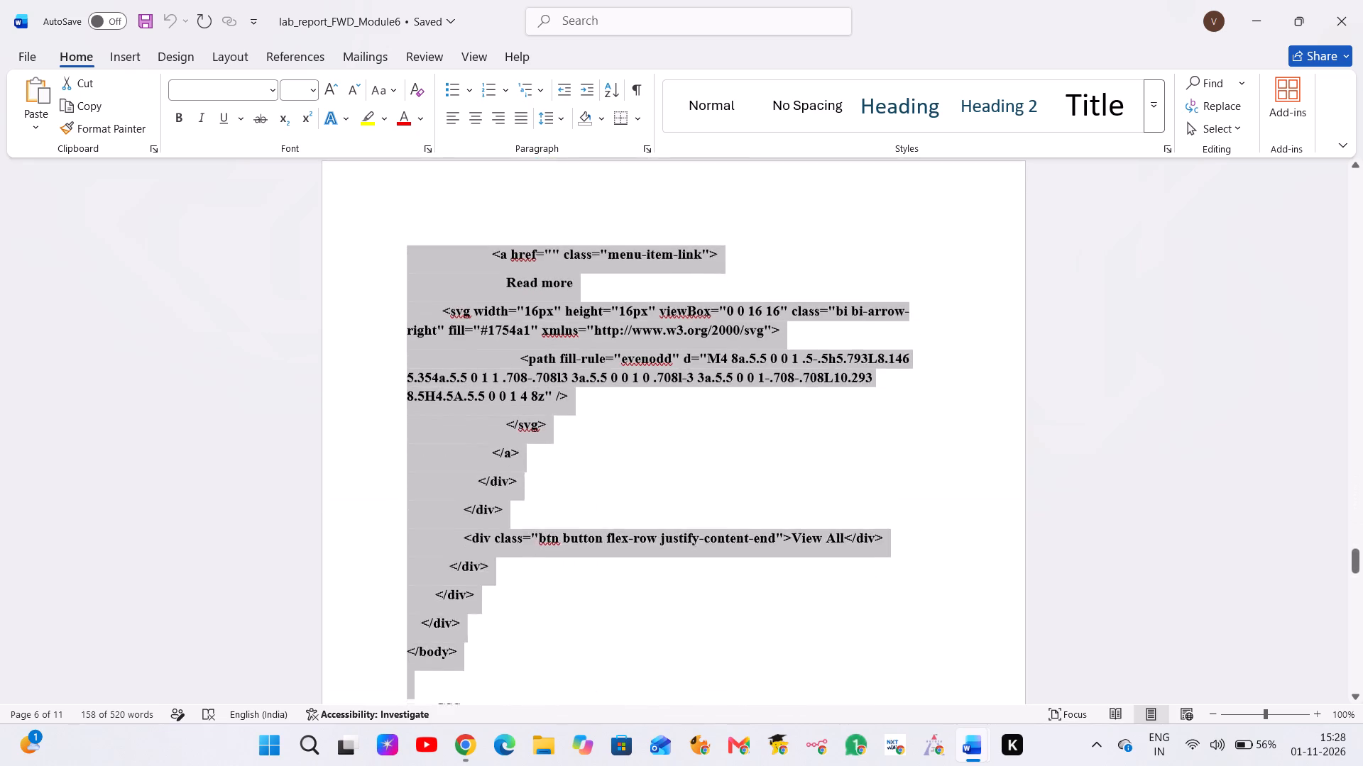
left_click_drag(578, 721, 680, 765)
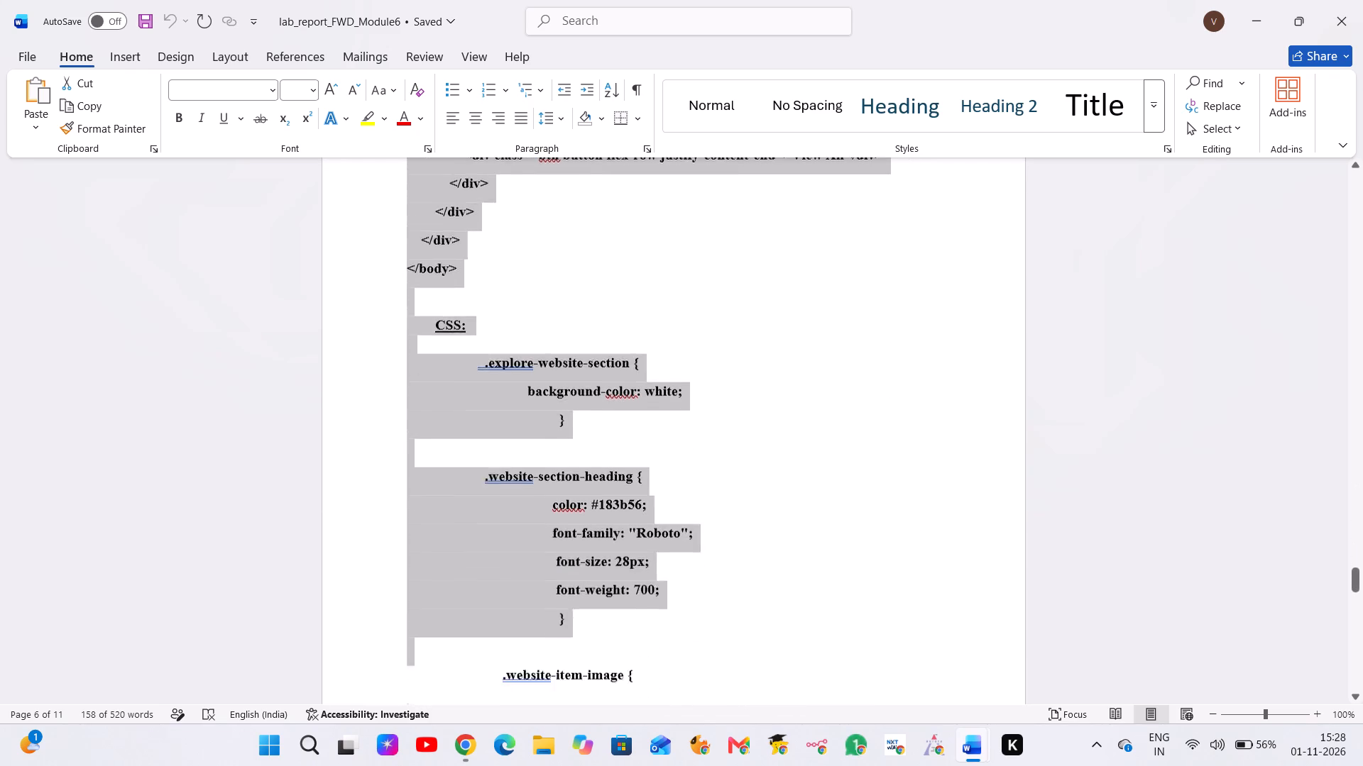
left_click_drag(680, 765, 705, 765)
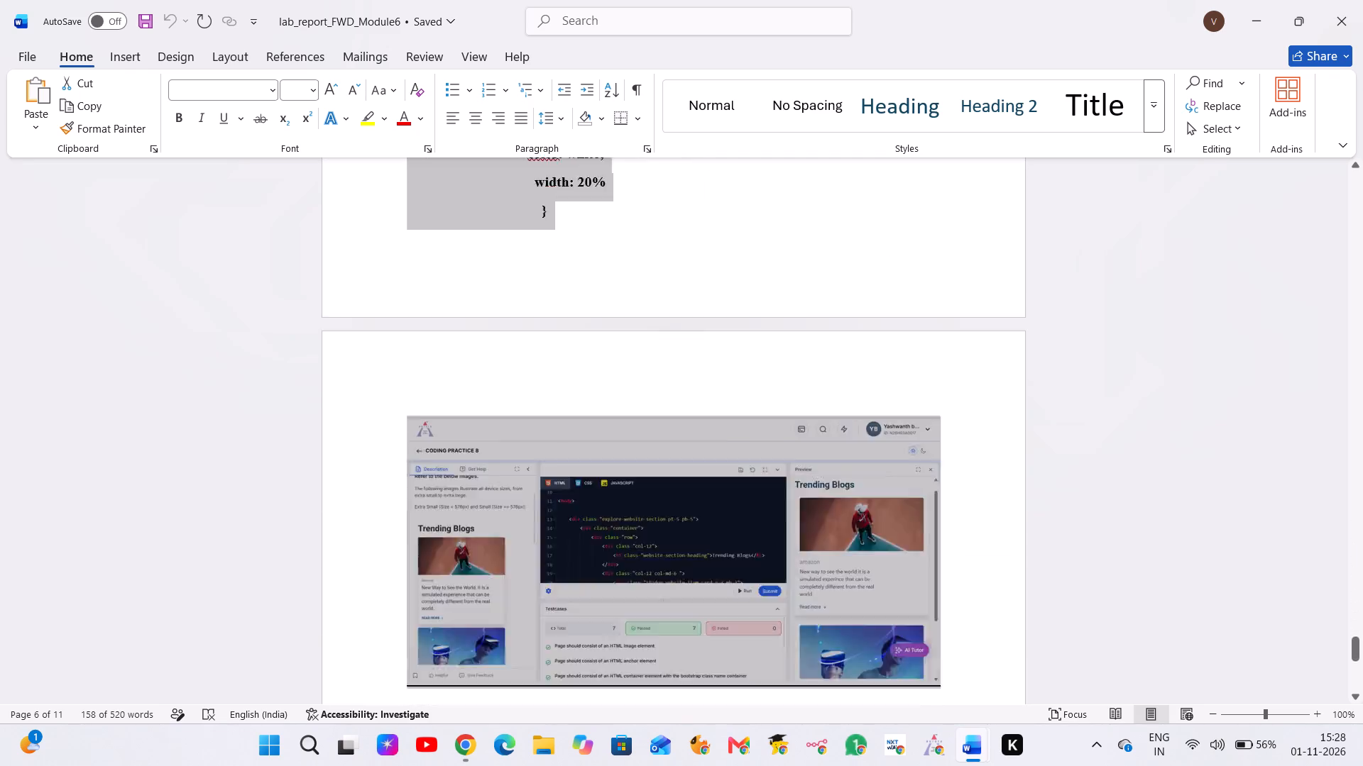
left_click_drag(705, 765, 564, 210)
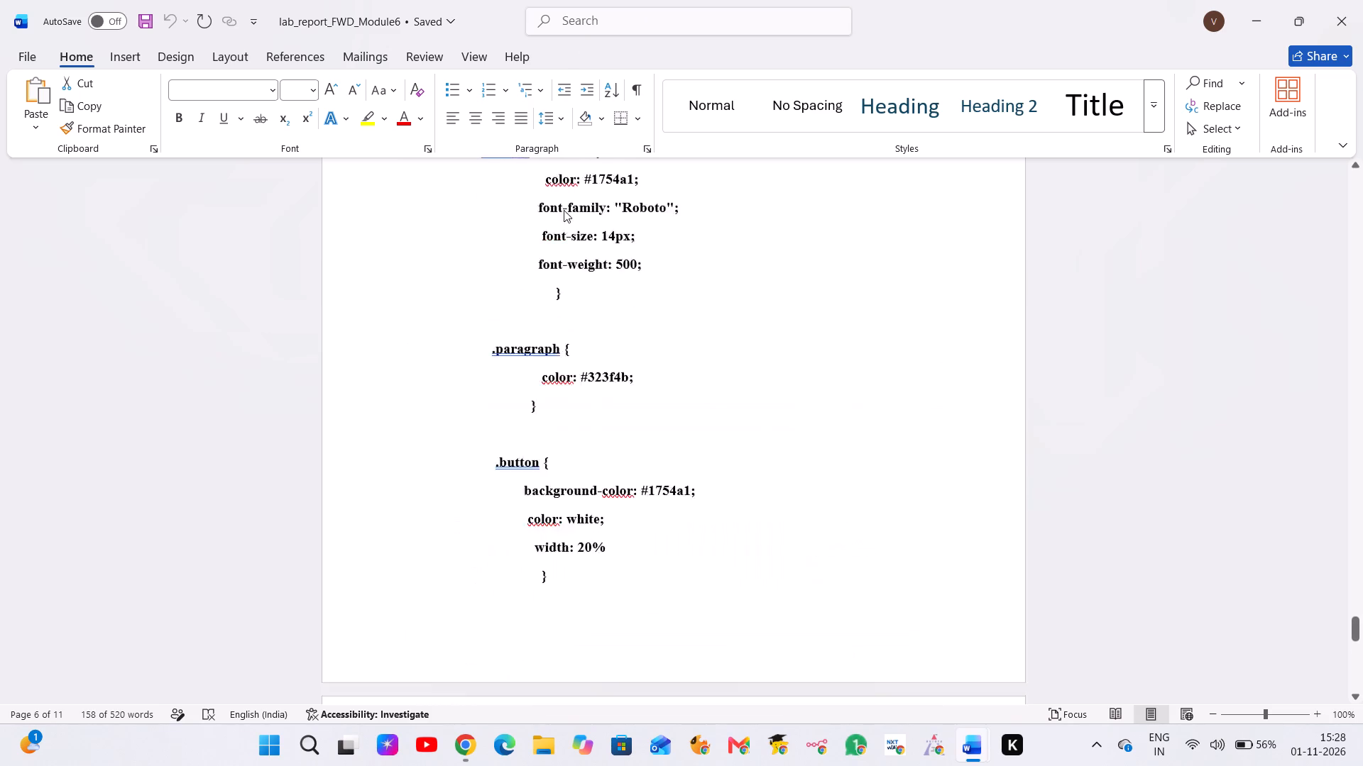
left_click_drag(564, 210, 647, 706)
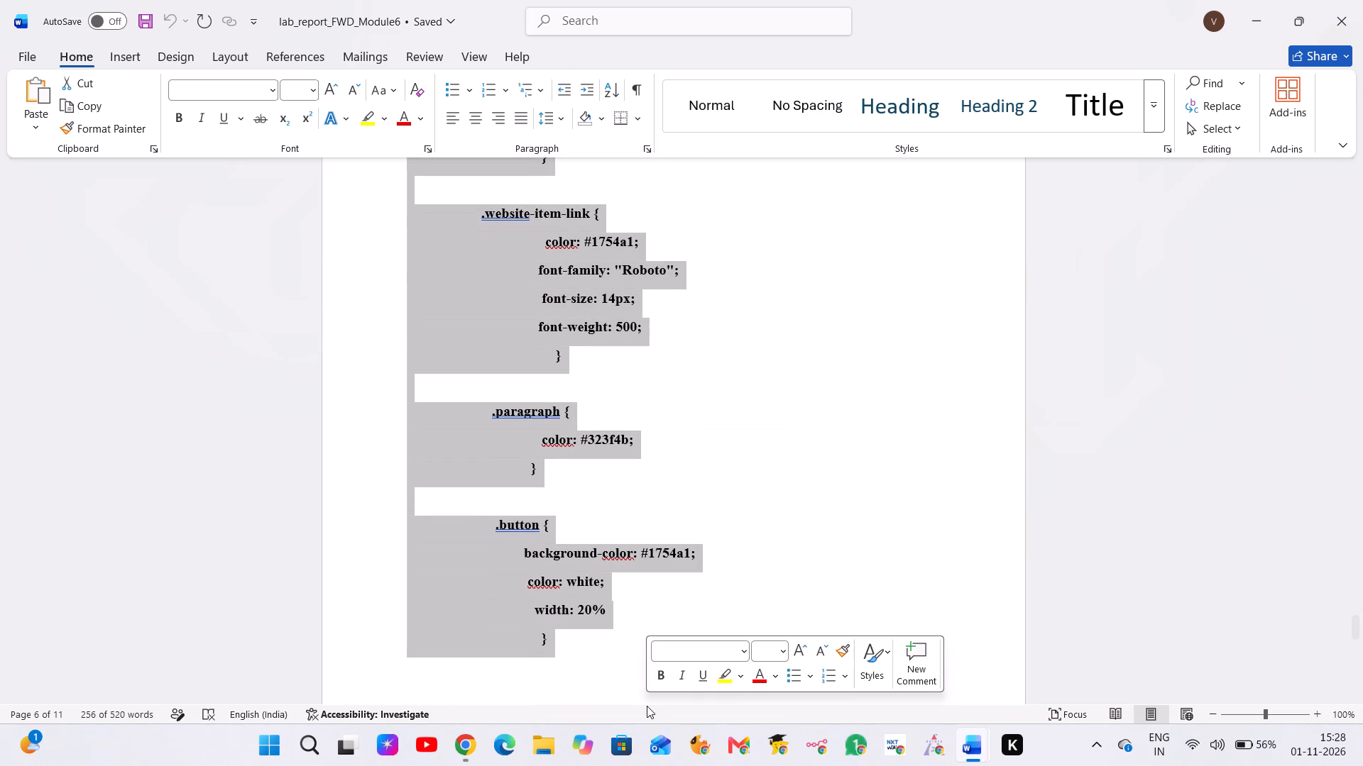
key("ctrl+c")
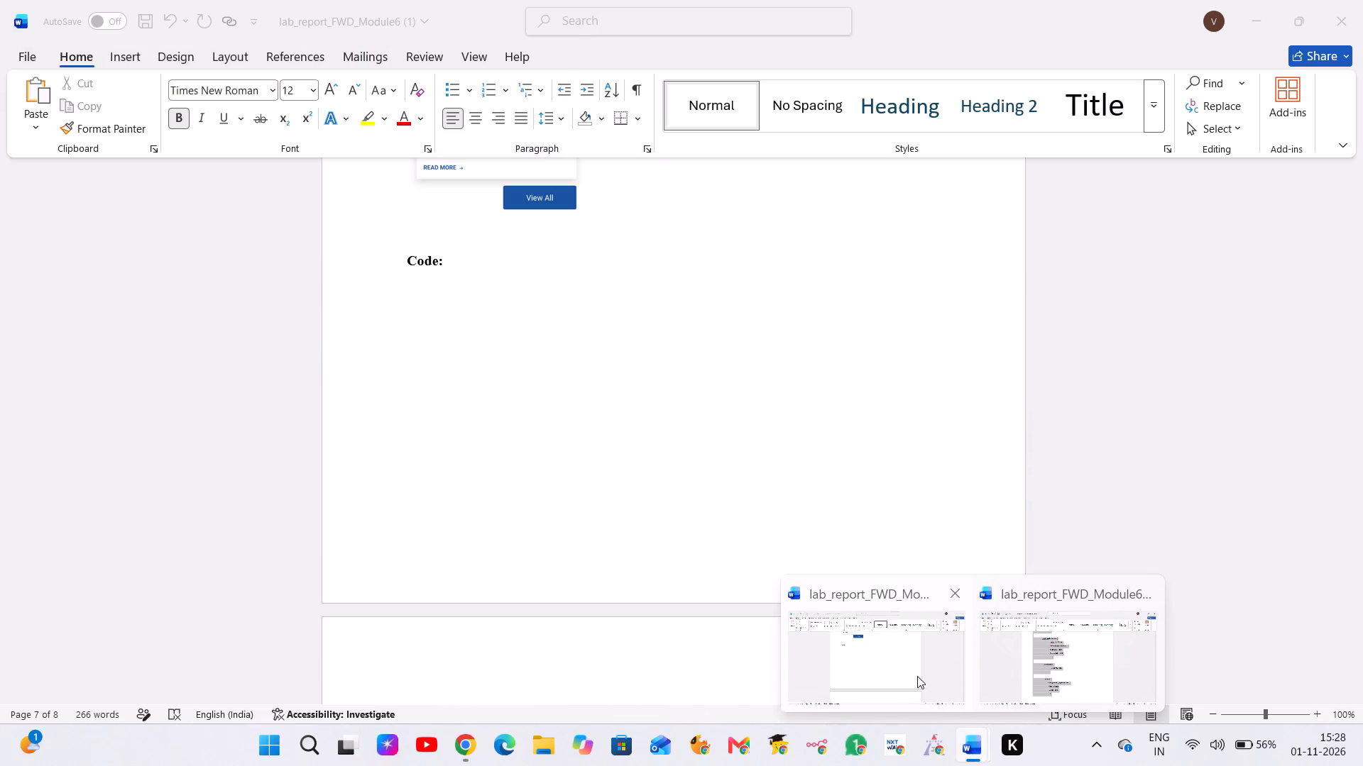
In lab_report_FWD_Module6 (1), paste the copied code on a new line under the Trending Blogs section's Code: heading.
left_click(917, 676)
left_click(449, 245)
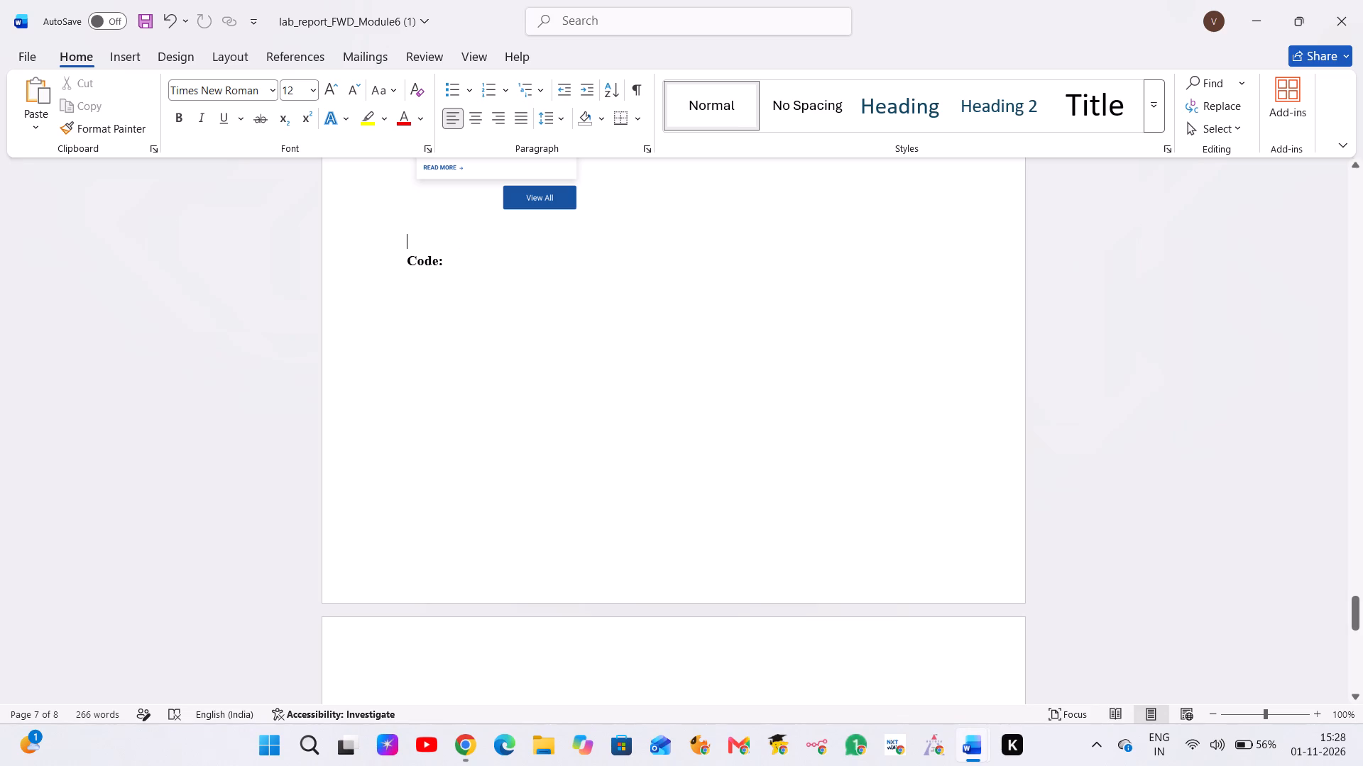
left_click(461, 264)
key("Return")
key("ctrl+v")
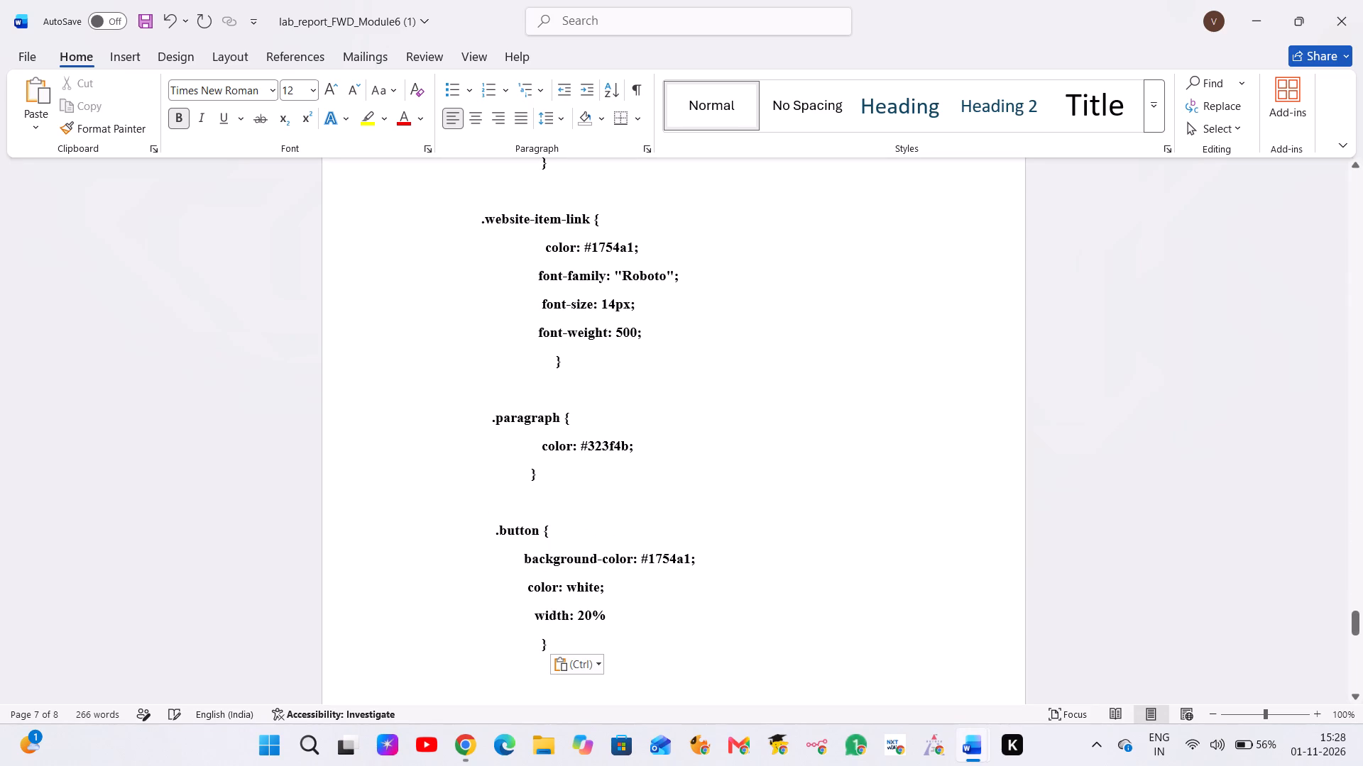
In lab_report_FWD_Module6, replace the Trending Blogs HTML code from <body> through </body> with the previously copied HTML and CSS code.
scroll(596, 538, "down", 2)
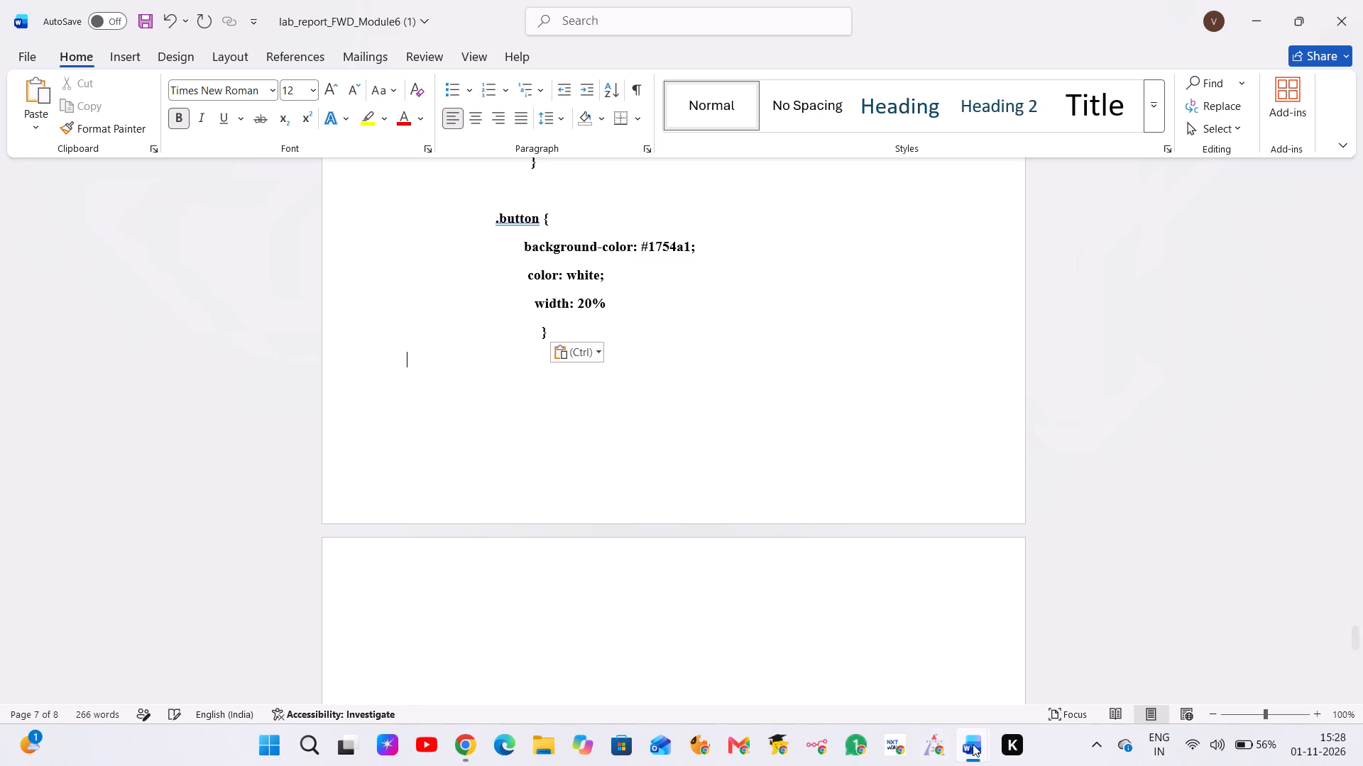
left_click(1036, 665)
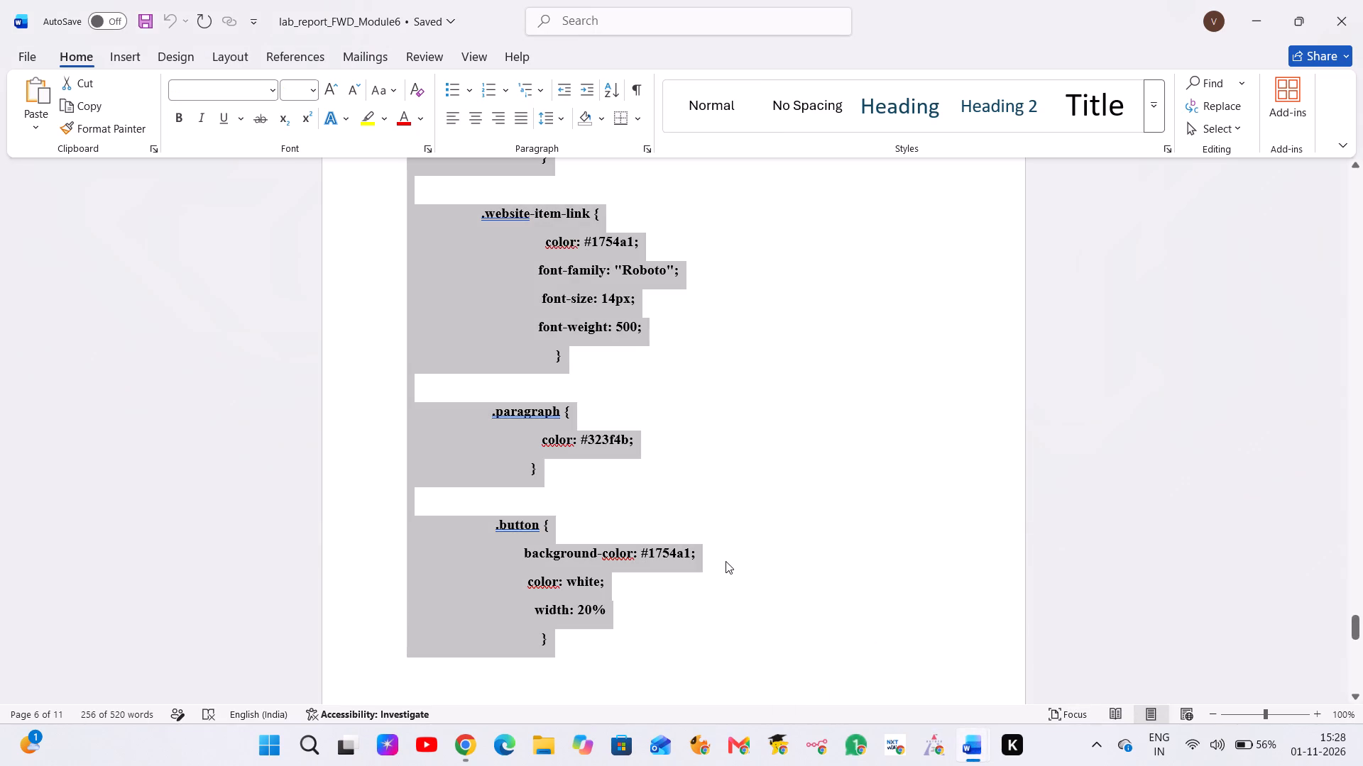
scroll(726, 561, "down", 2)
left_click(847, 284)
scroll(704, 298, "up", 12)
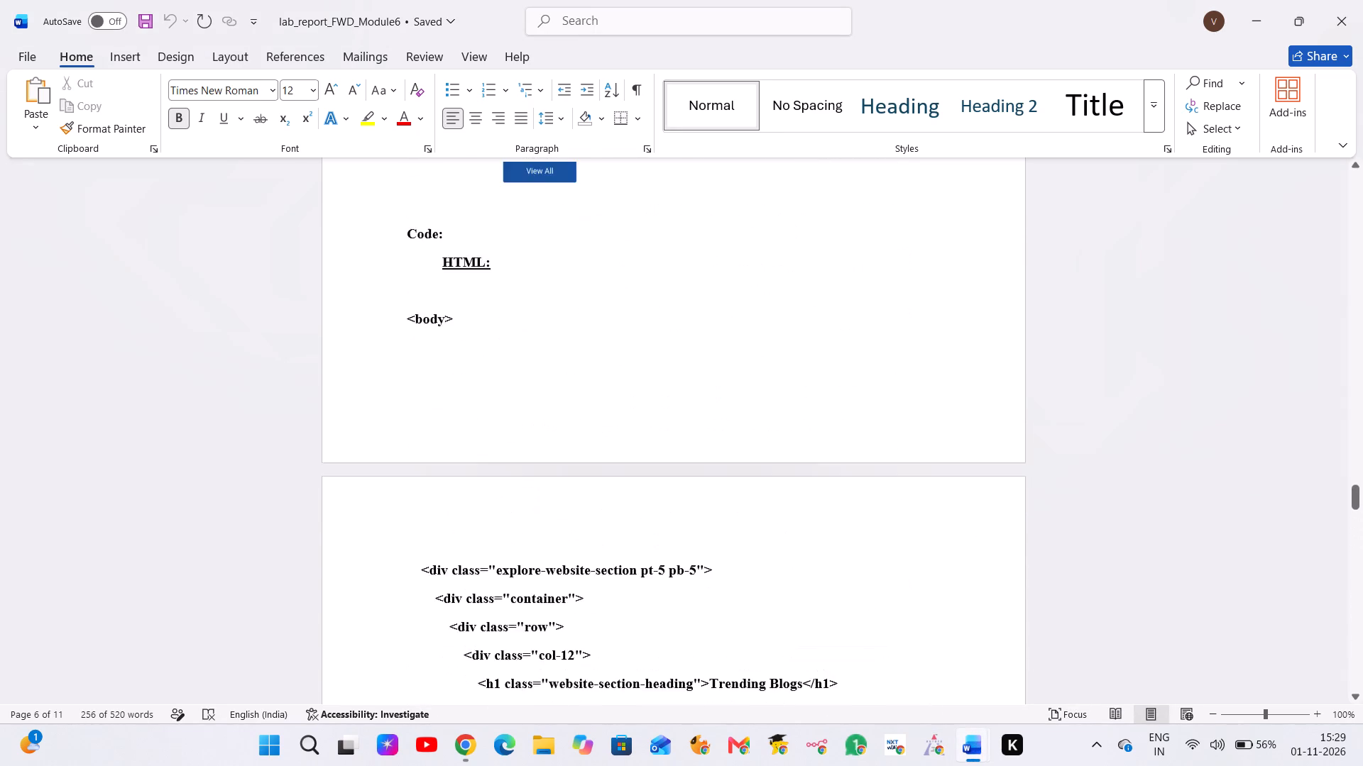
scroll(704, 298, "up", 2)
left_click_drag(399, 552, 675, 728)
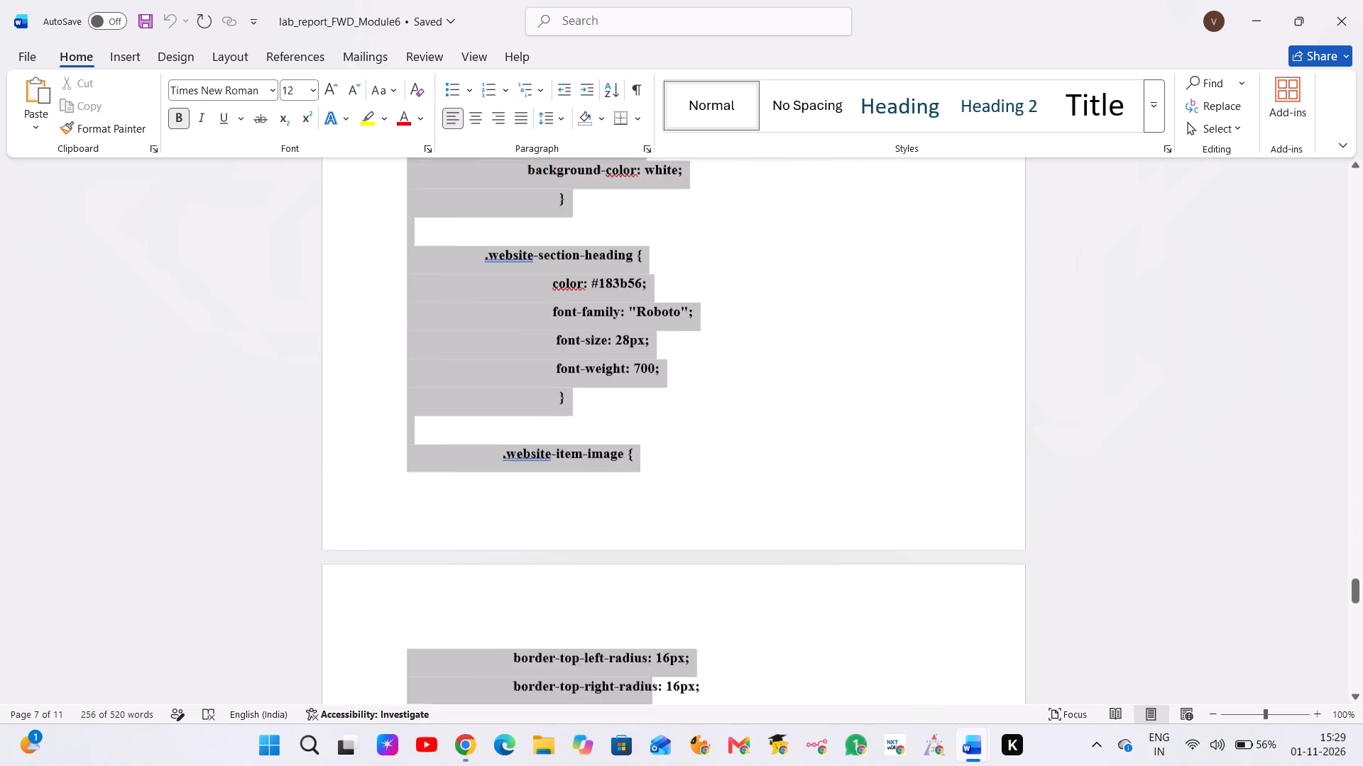
left_click_drag(675, 728, 767, 67)
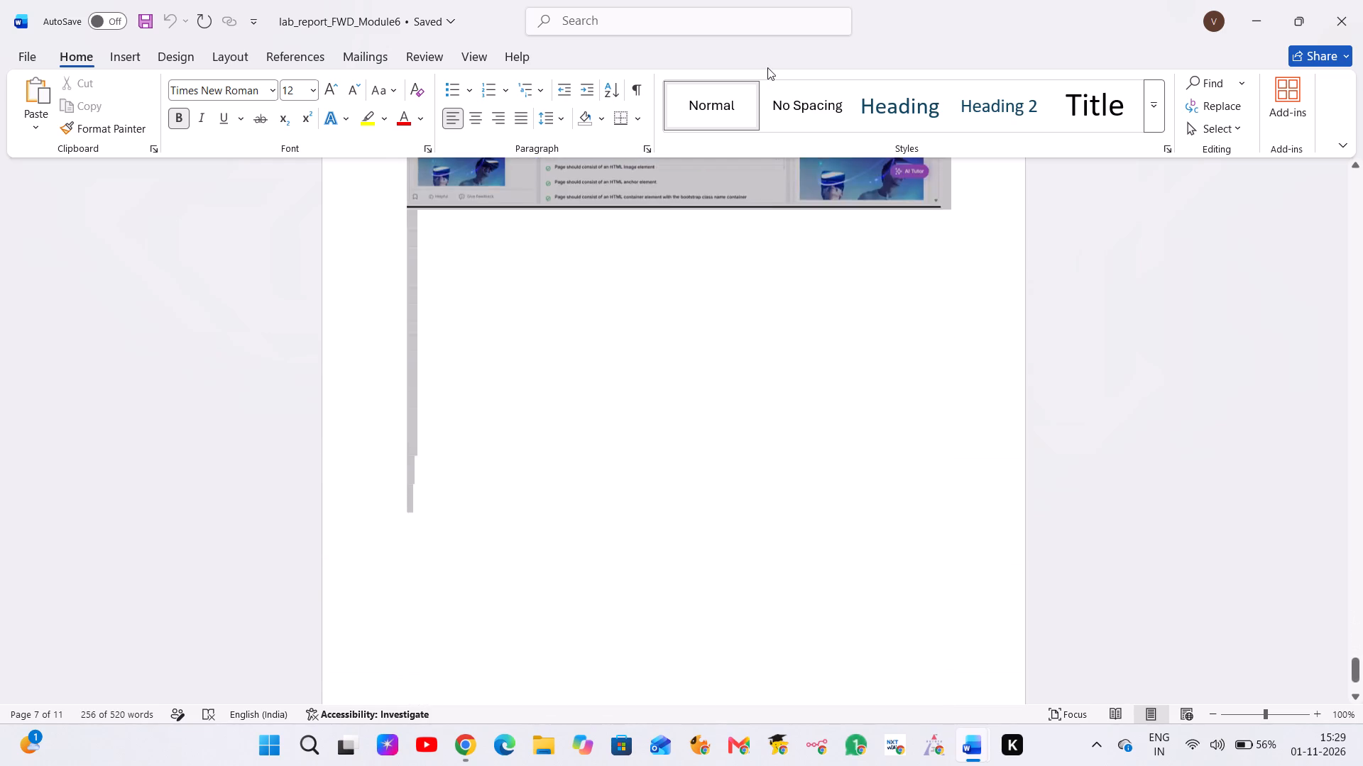
left_click_drag(767, 67, 858, 45)
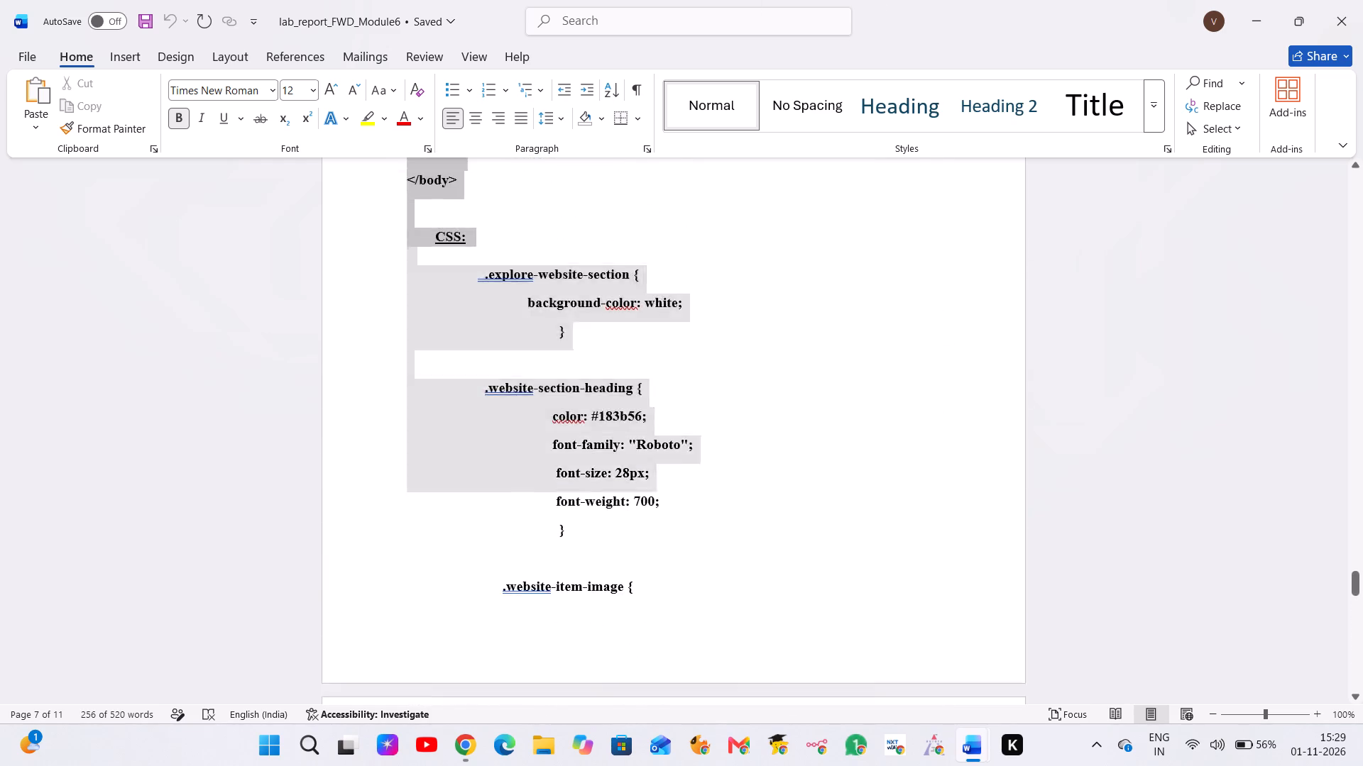
left_click_drag(858, 45, 488, 391)
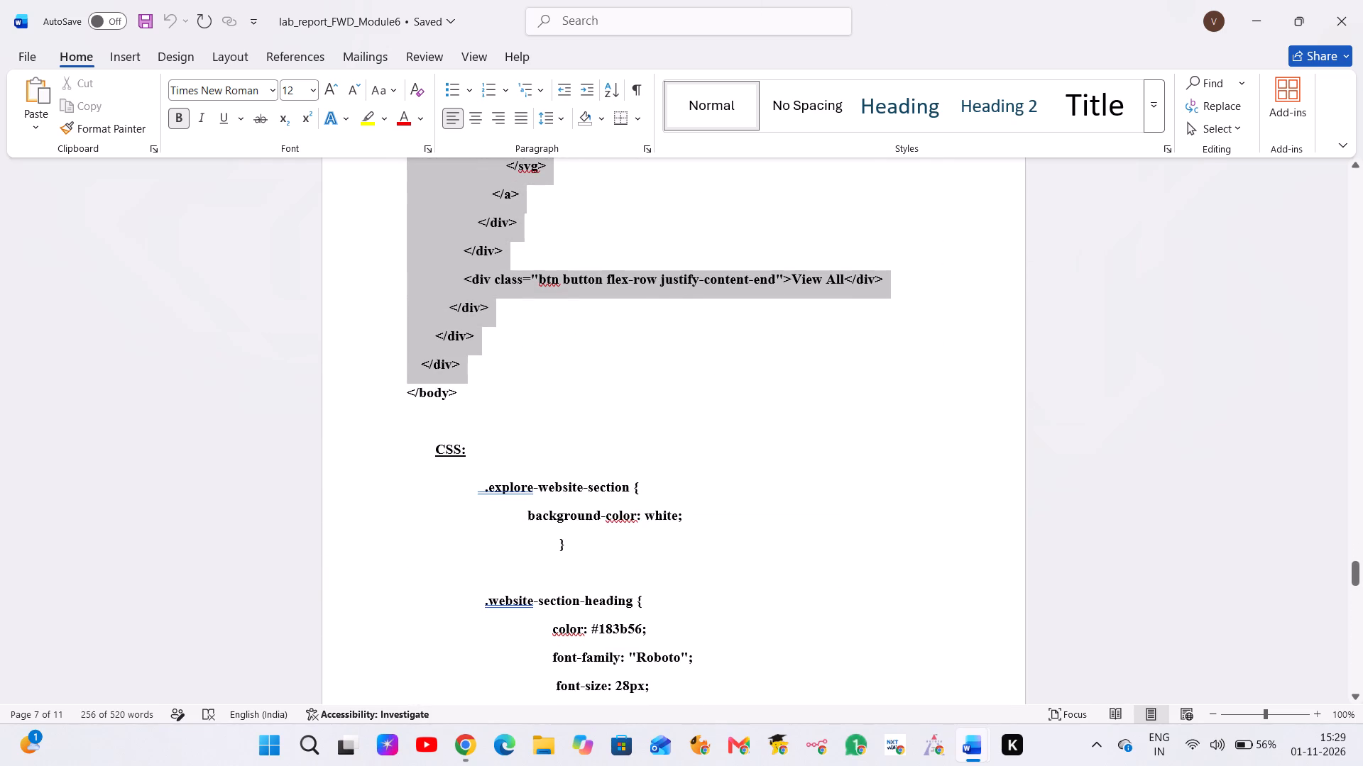
left_click_drag(488, 391, 483, 394)
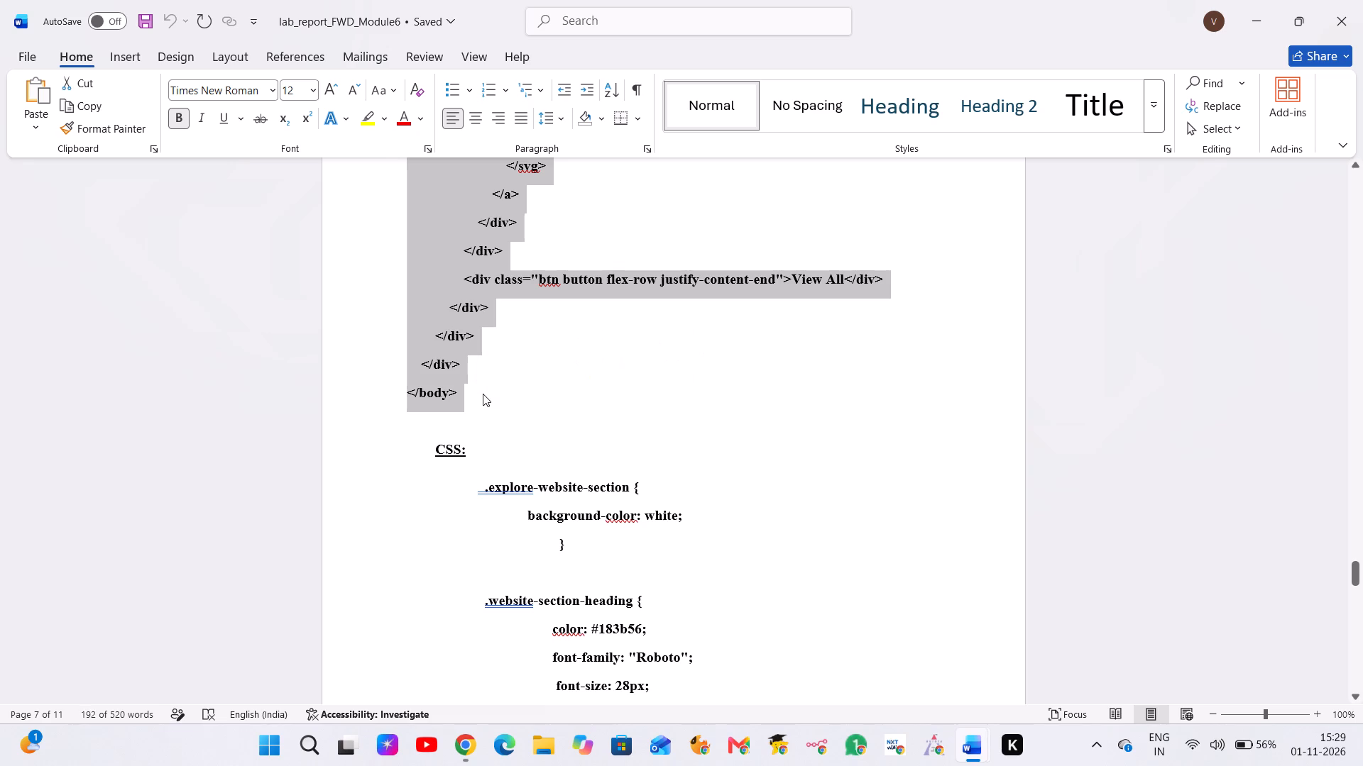
key("ctrl+v")
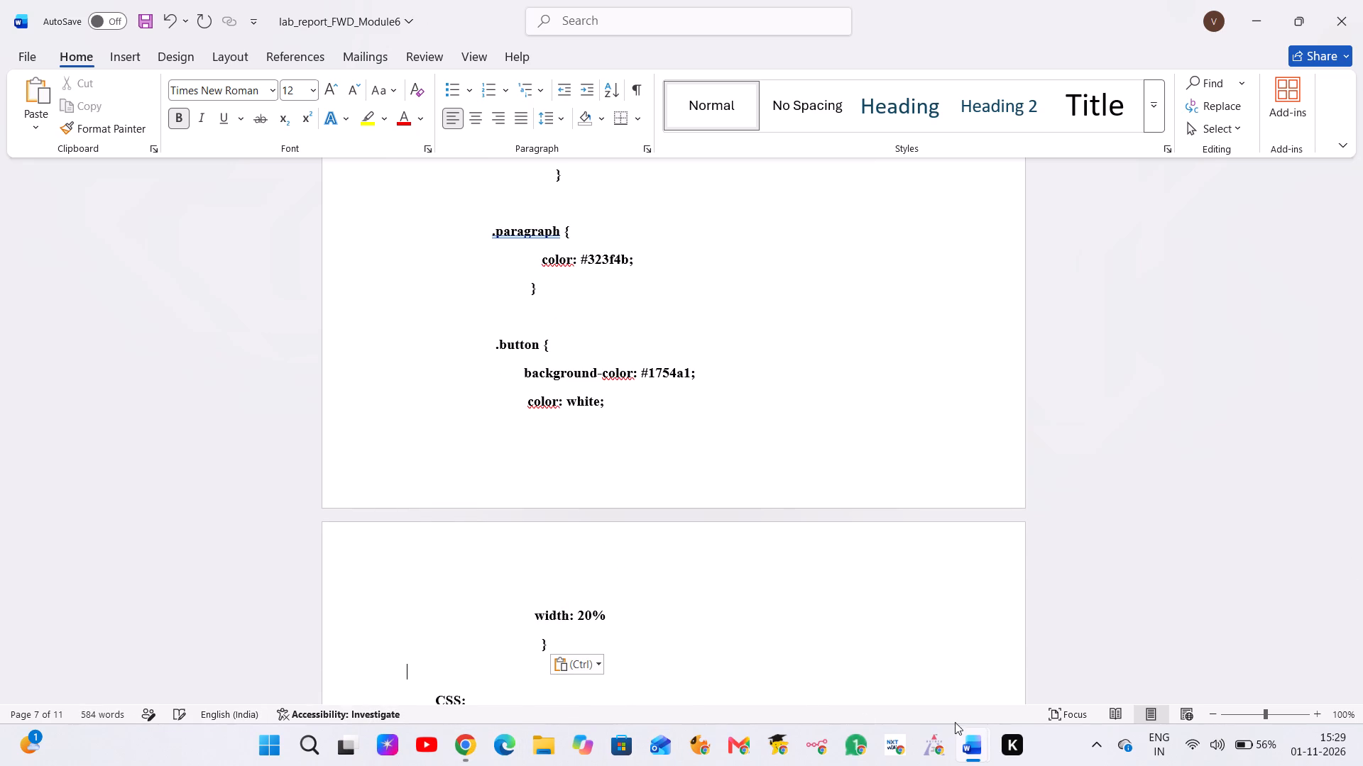
In Chrome, open the VR Website Trending Blogs Section question from the coding practice after the Explore Menu Section lessons.
left_click(461, 750)
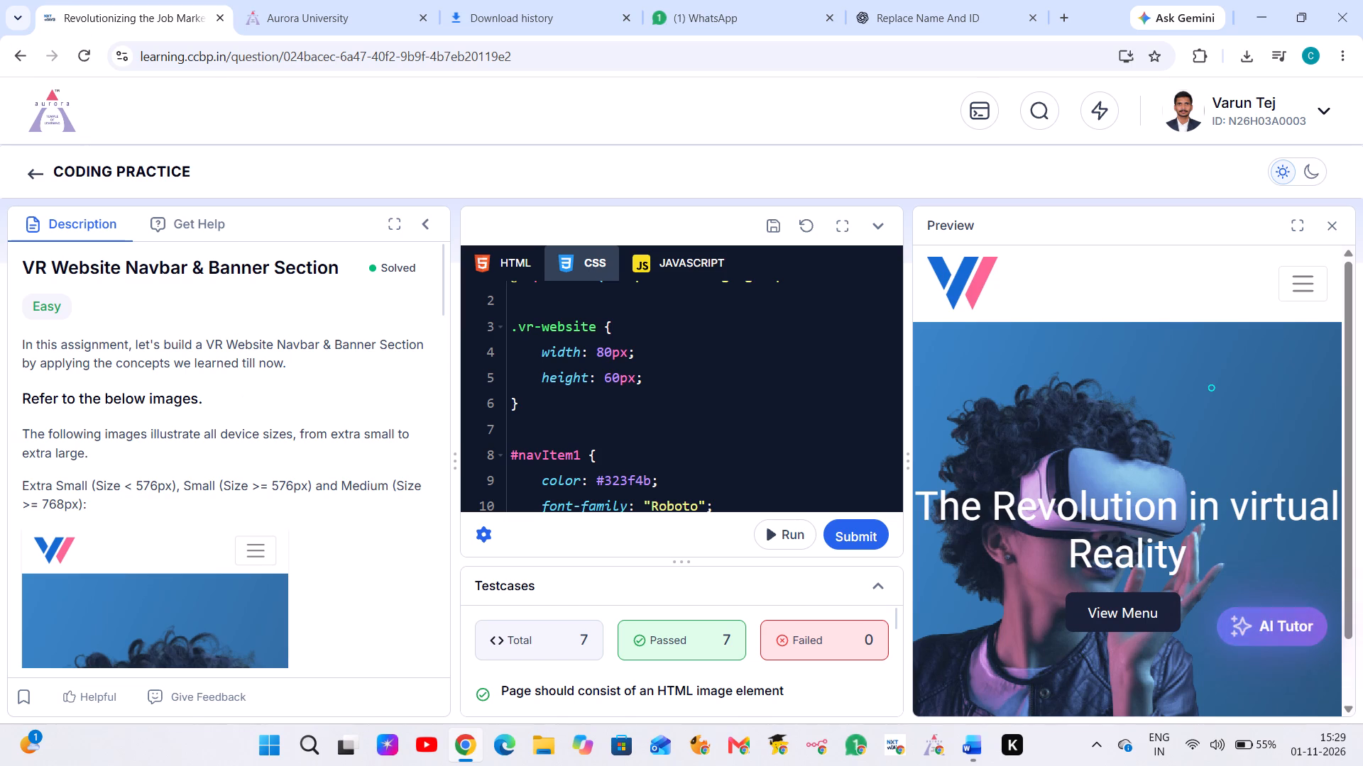
left_click(13, 56)
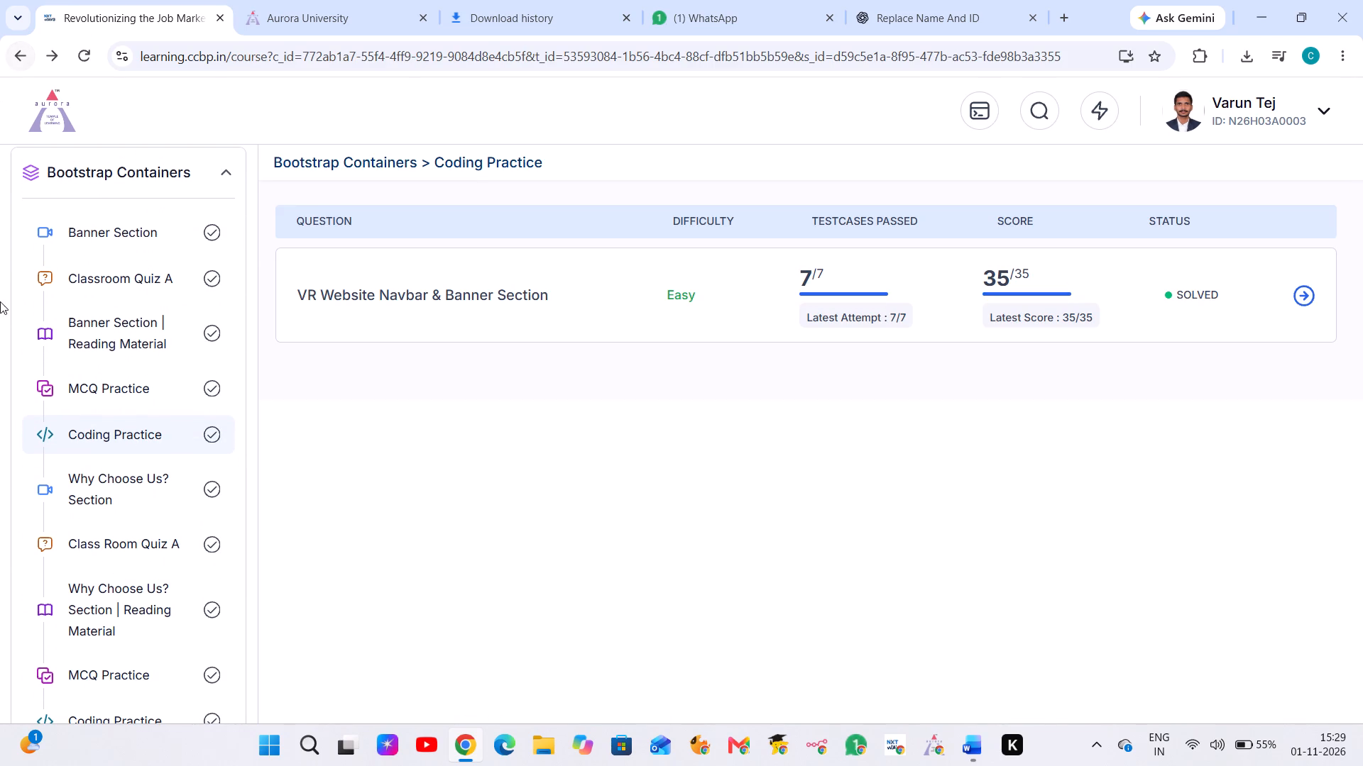
scroll(118, 480, "down", 1)
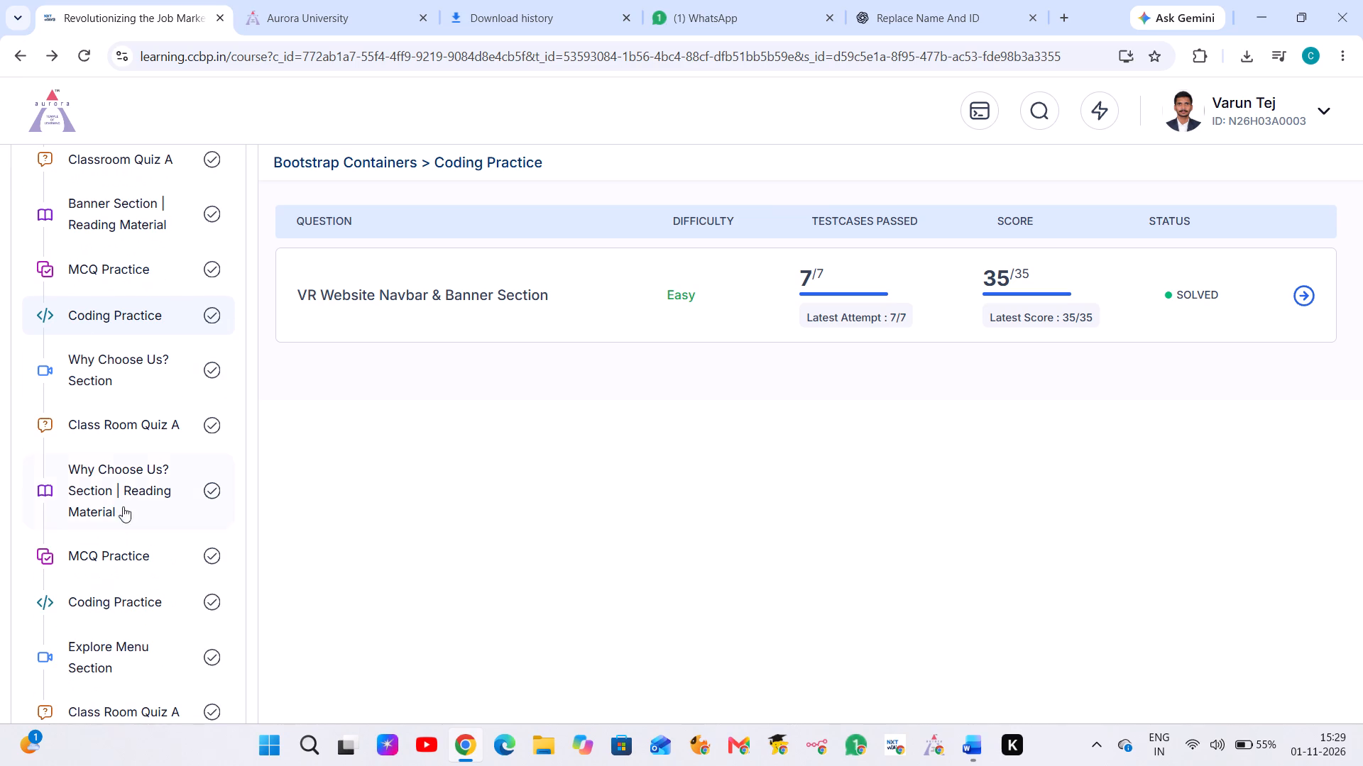
left_click(131, 594)
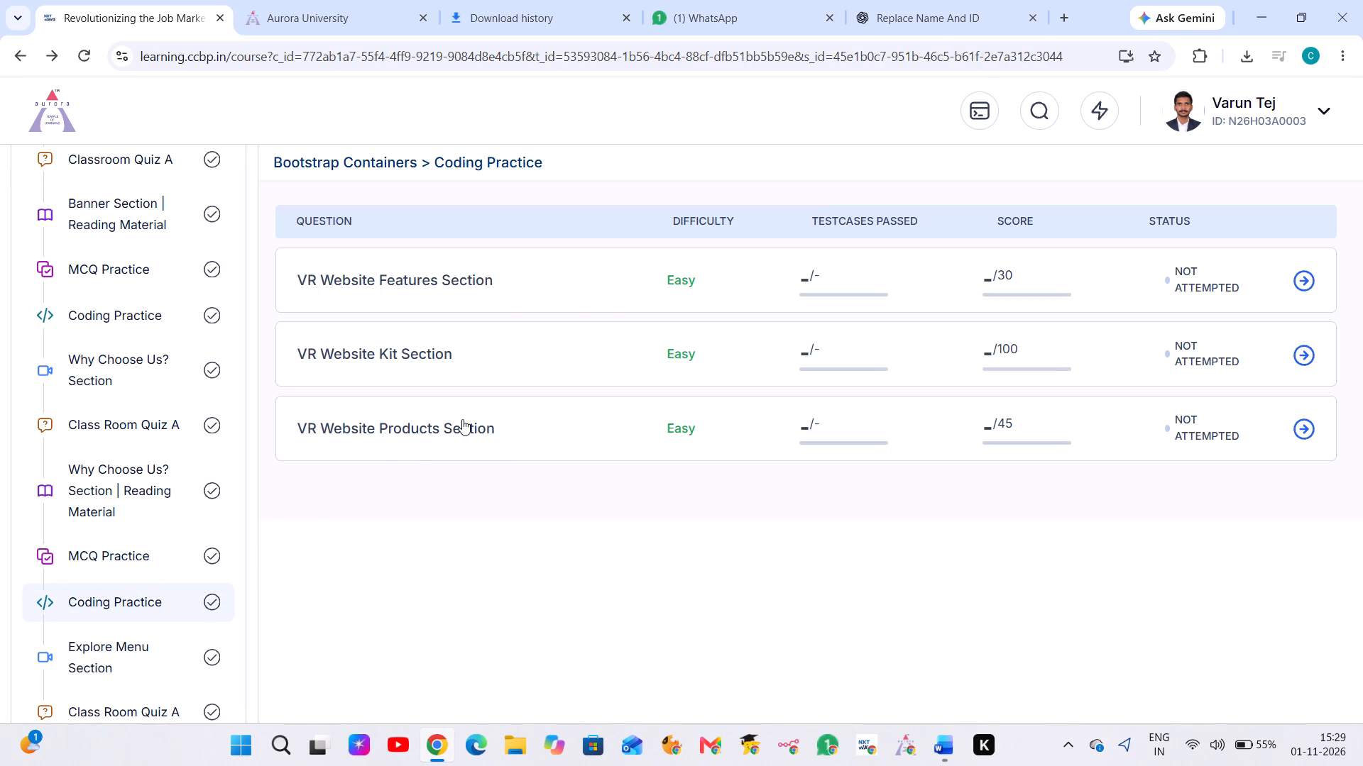
scroll(204, 561, "down", 3)
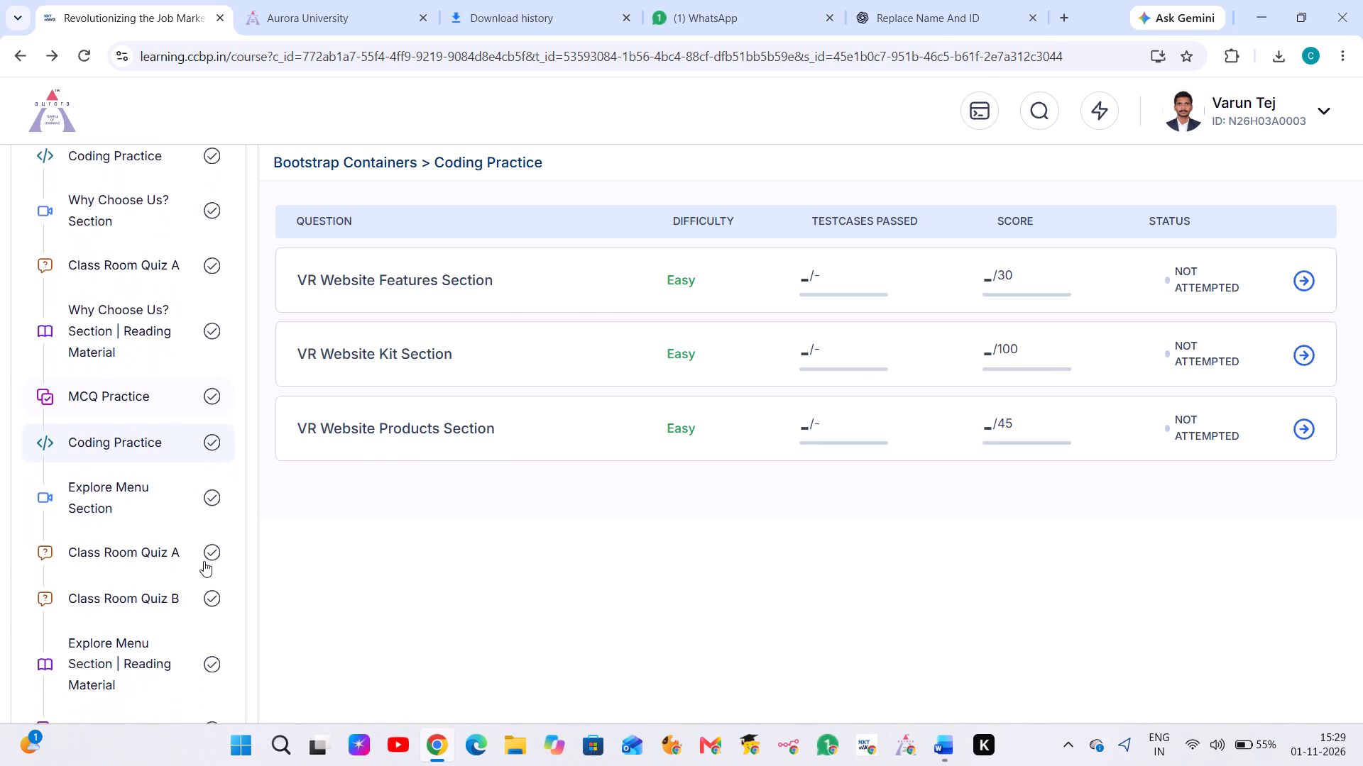
scroll(204, 561, "down", 2)
left_click(165, 616)
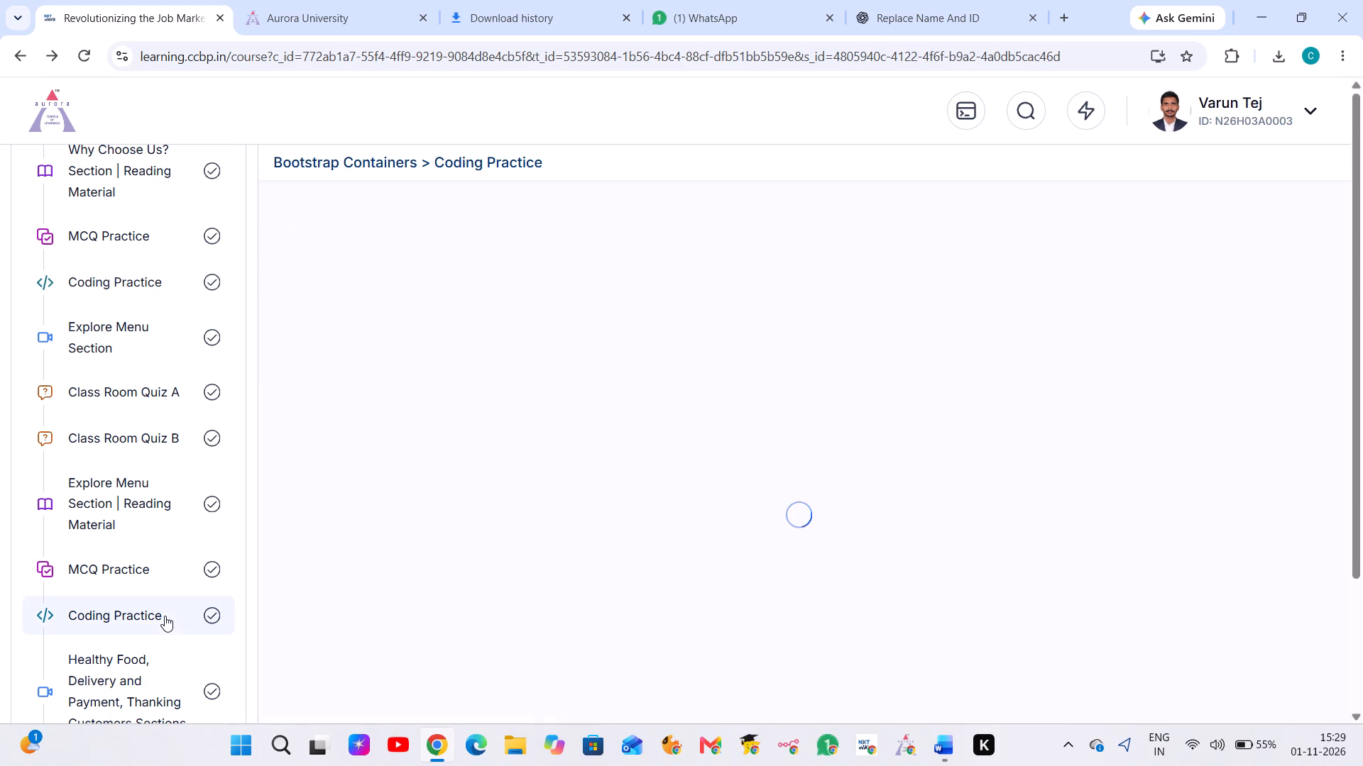
left_click(540, 277)
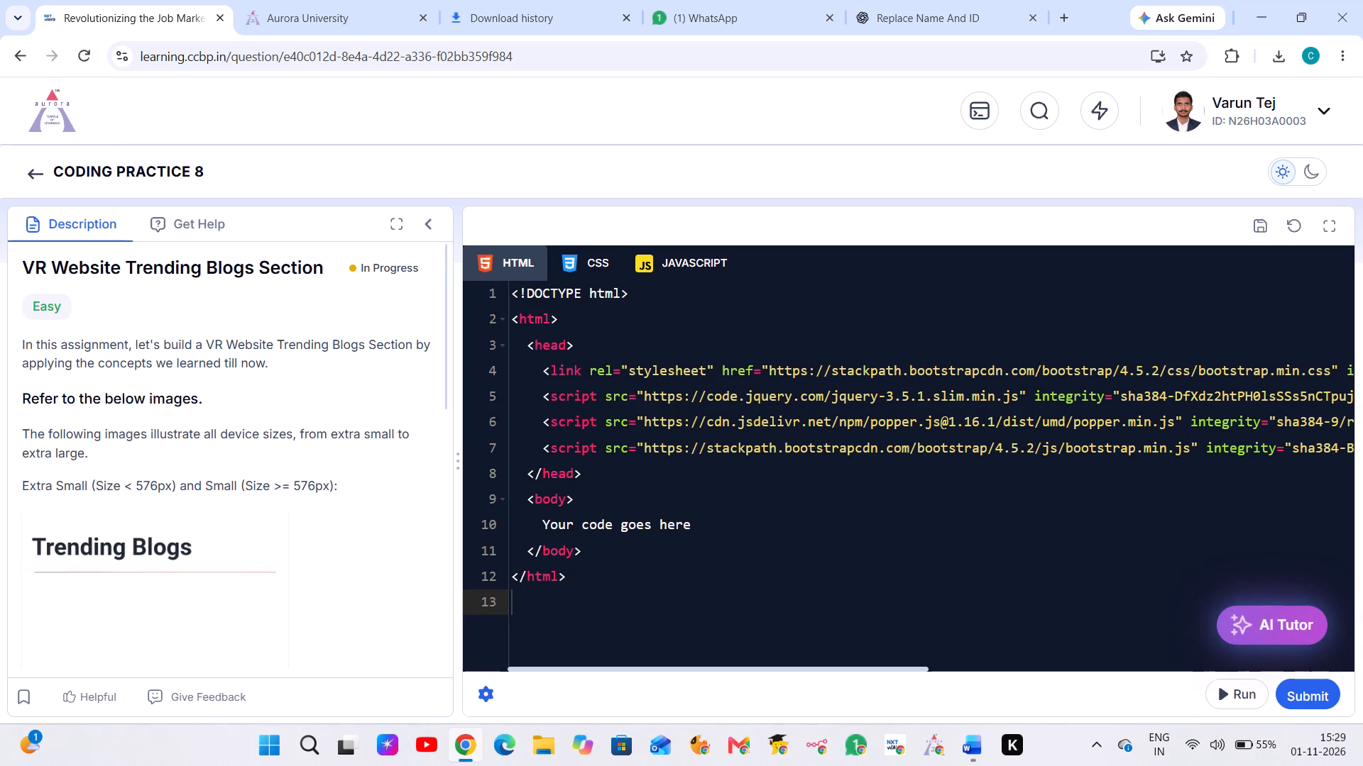
Replace the opening <body> tag and the "Your code goes here" placeholder in the HTML code with the copied Trending Blogs code.
left_click(719, 527)
key("BackSpace")
key("BackSpace")
key("BackSpace")
key("BackSpace")
key("BackSpace")
key("BackSpace")
key("BackSpace")
key("BackSpace")
key("BackSpace")
key("BackSpace")
key("BackSpace")
key("BackSpace")
key("BackSpace")
key("BackSpace")
key("BackSpace")
key("BackSpace")
key("BackSpace")
key("BackSpace")
key("BackSpace")
key("BackSpace")
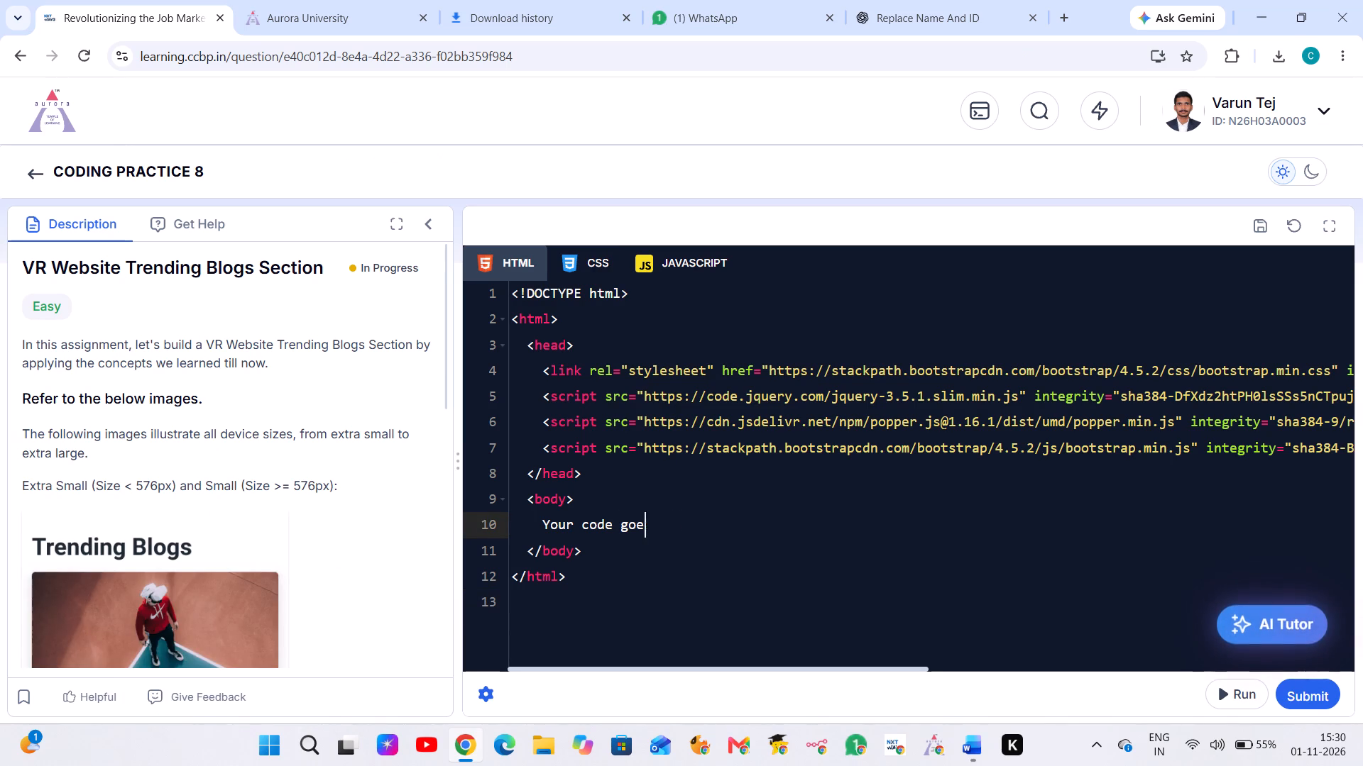
key("BackSpace")
key("BackSpace")
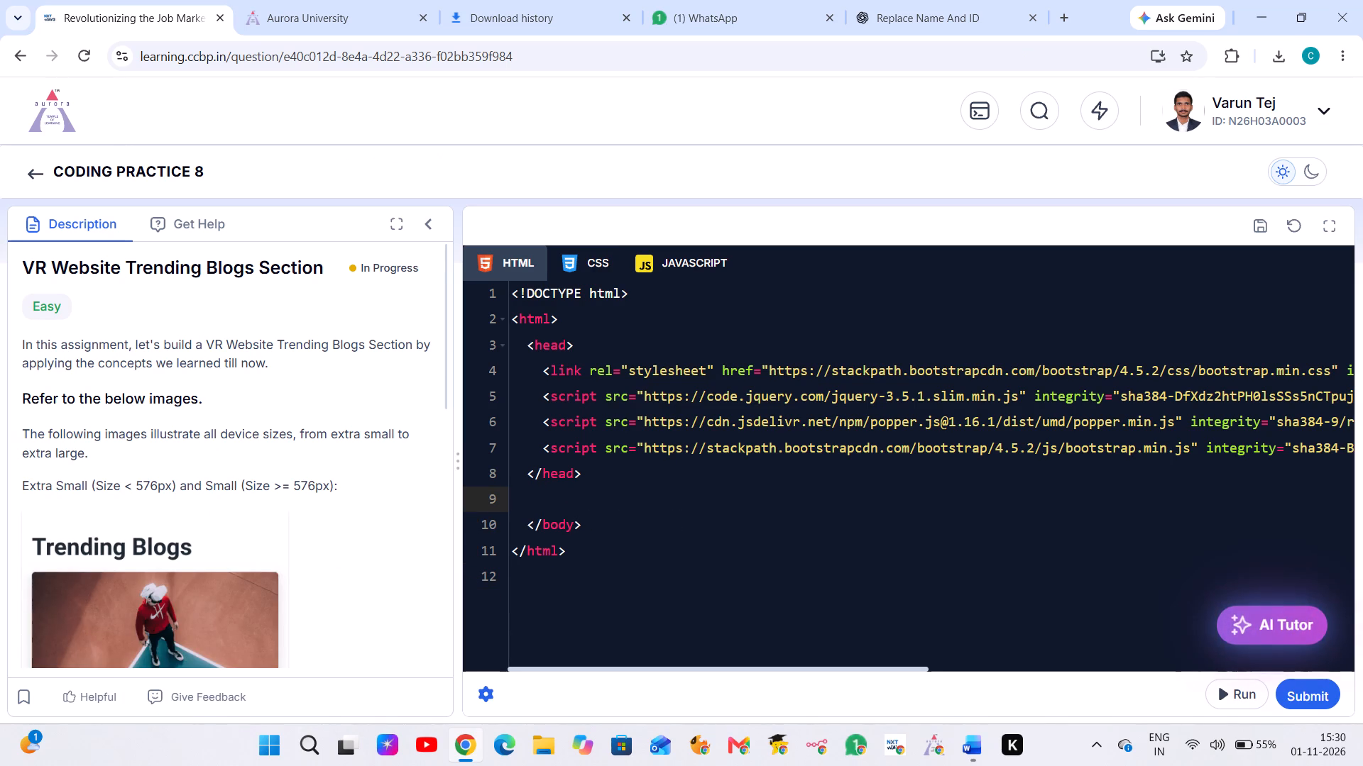
key("ctrl+v")
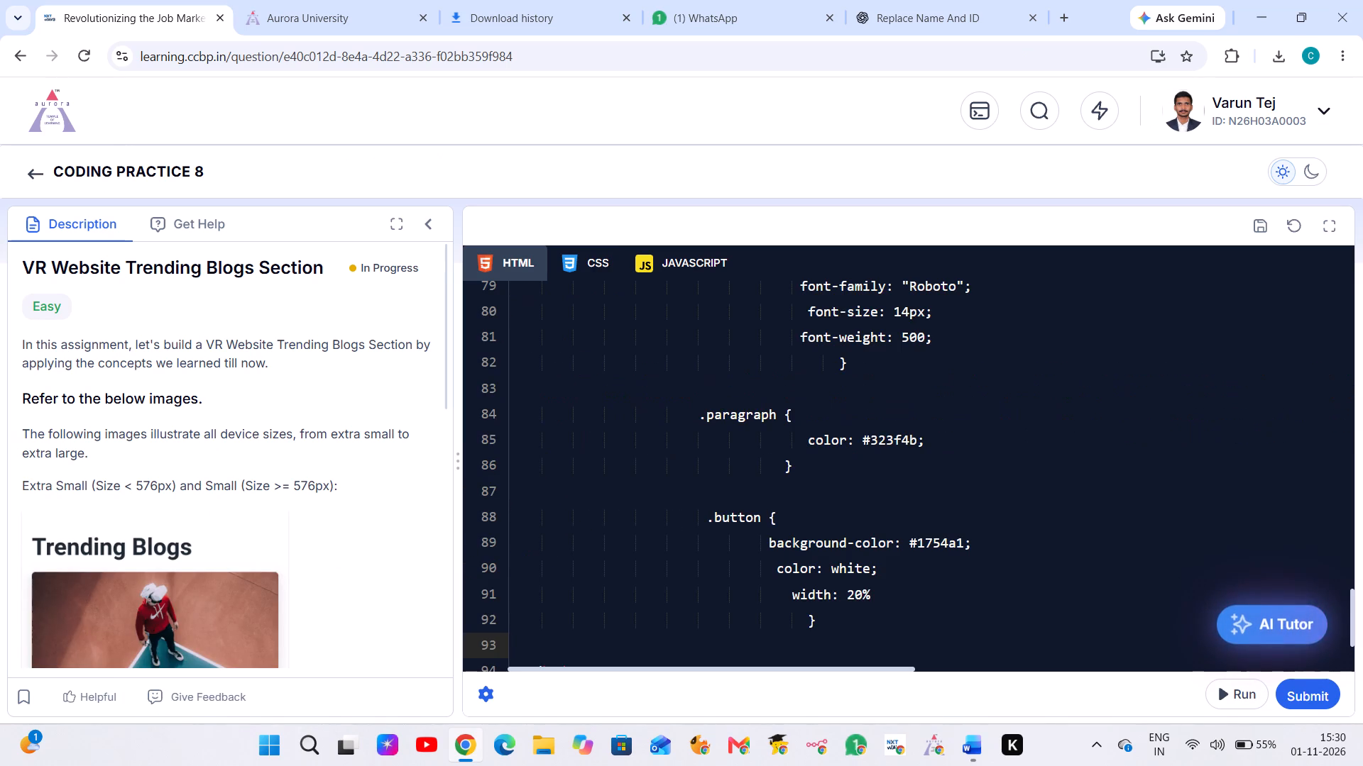
scroll(730, 534, "down", 7)
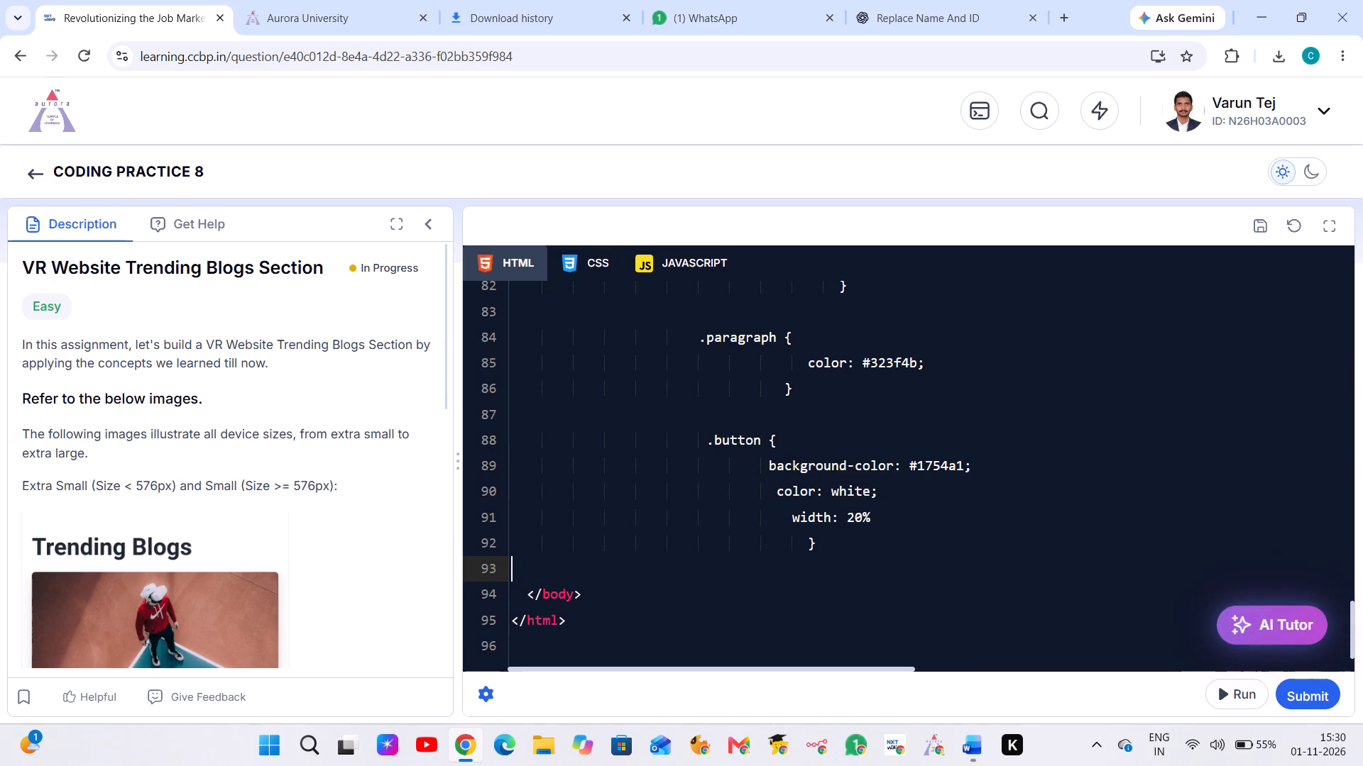
scroll(603, 592, "down", 4)
scroll(603, 592, "up", 14)
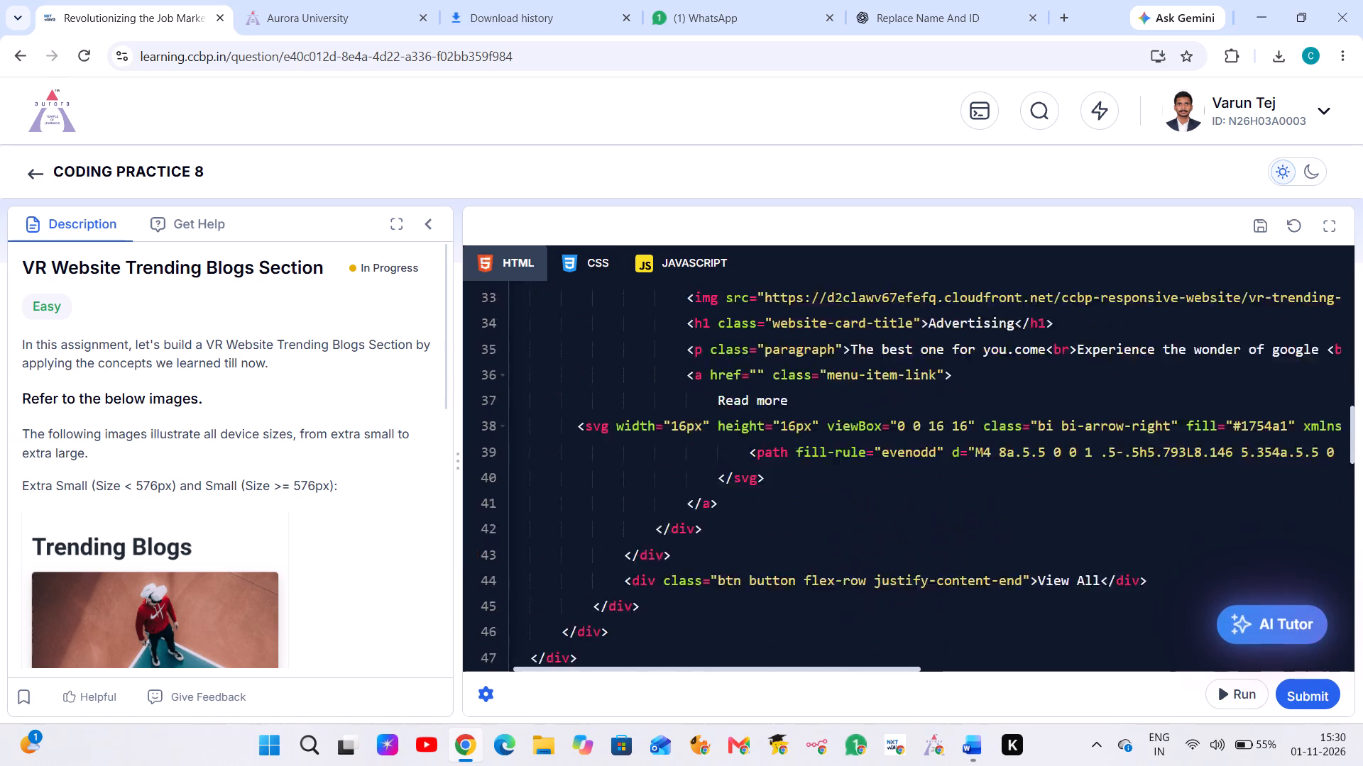
Bring up the practice's CSS code, and in lab_report_FWD_Module6 copy the CSS rules from .explore-website-section through .button.
left_click(619, 255)
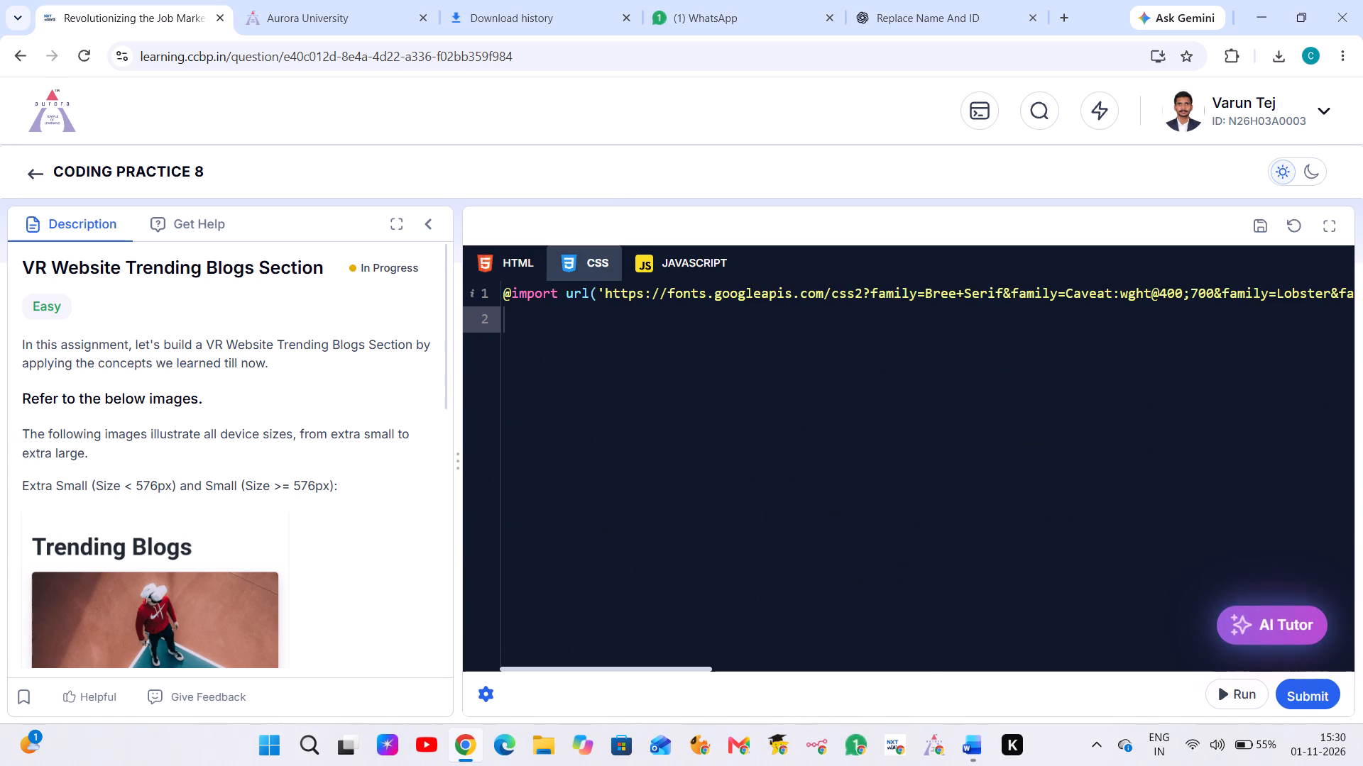
double_click(970, 743)
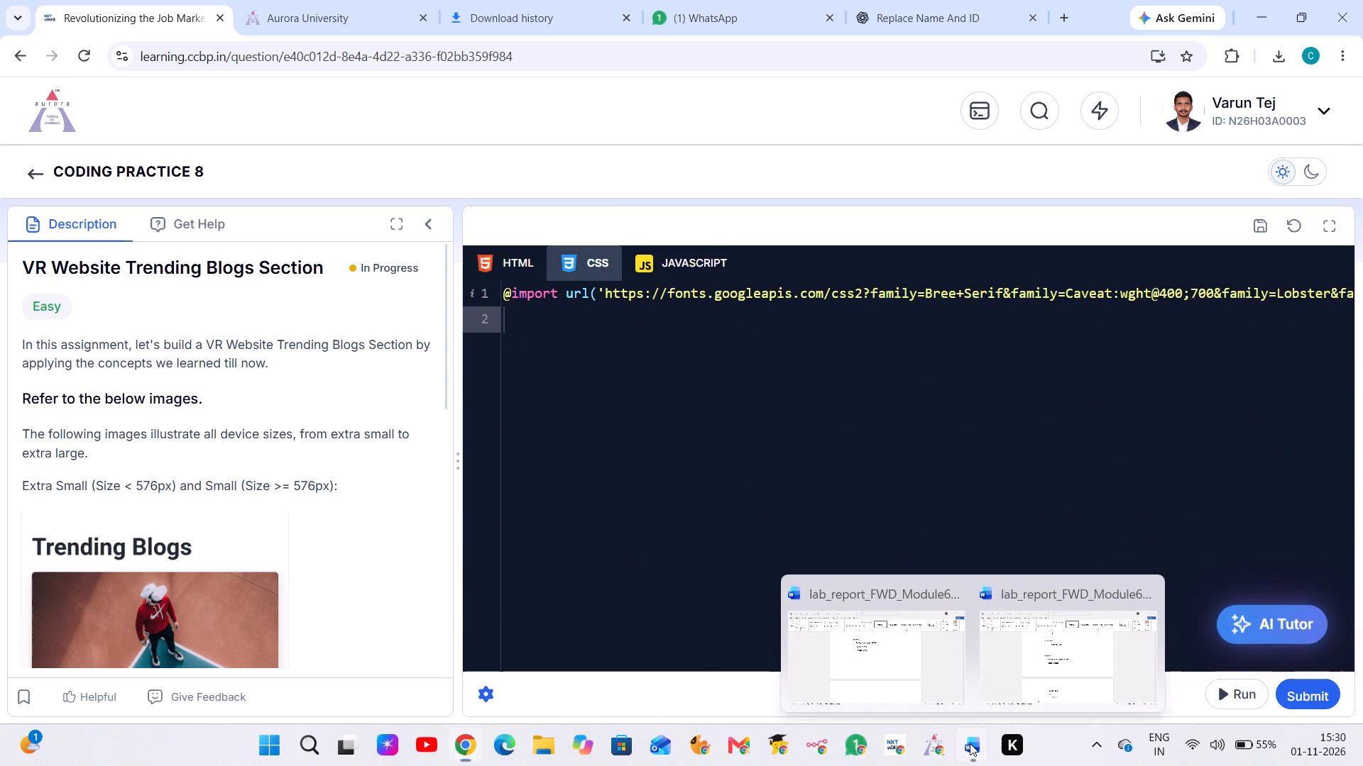
left_click(1022, 673)
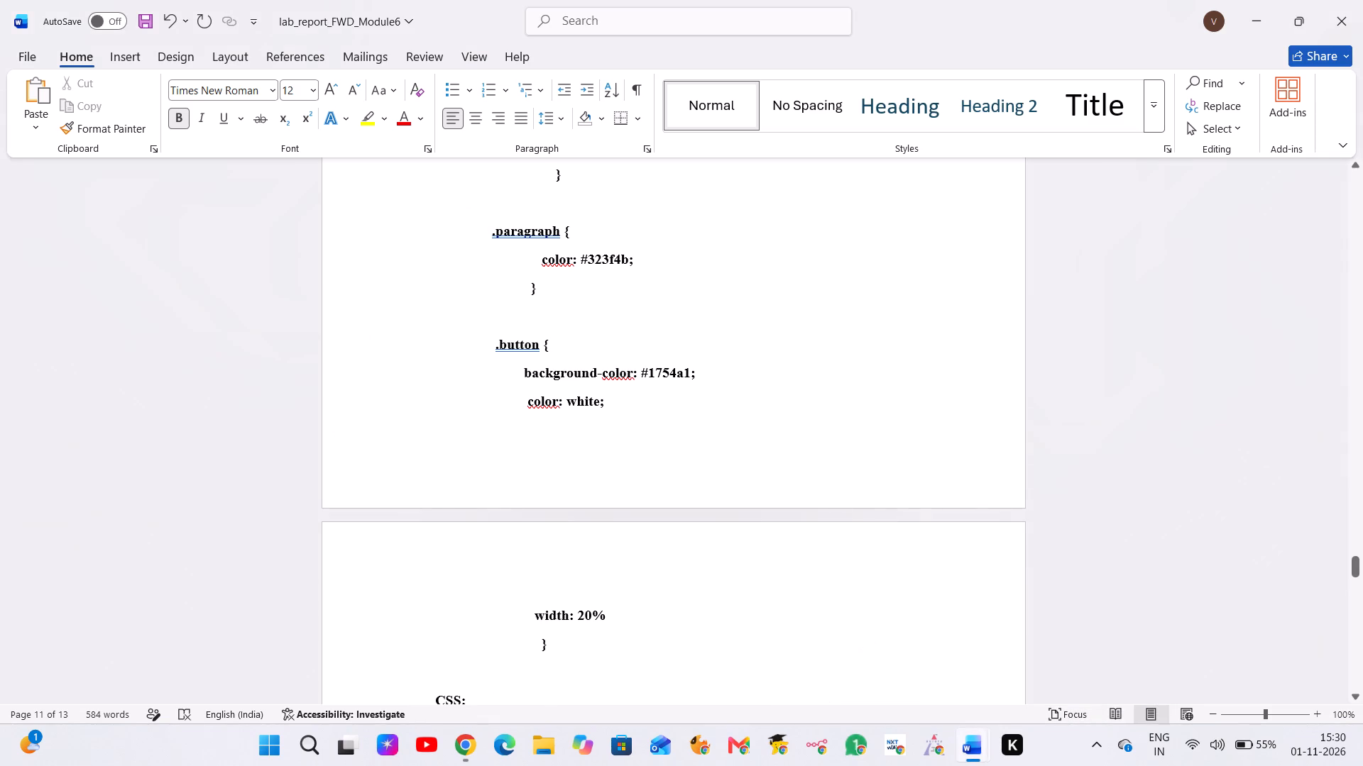
scroll(615, 633, "down", 2)
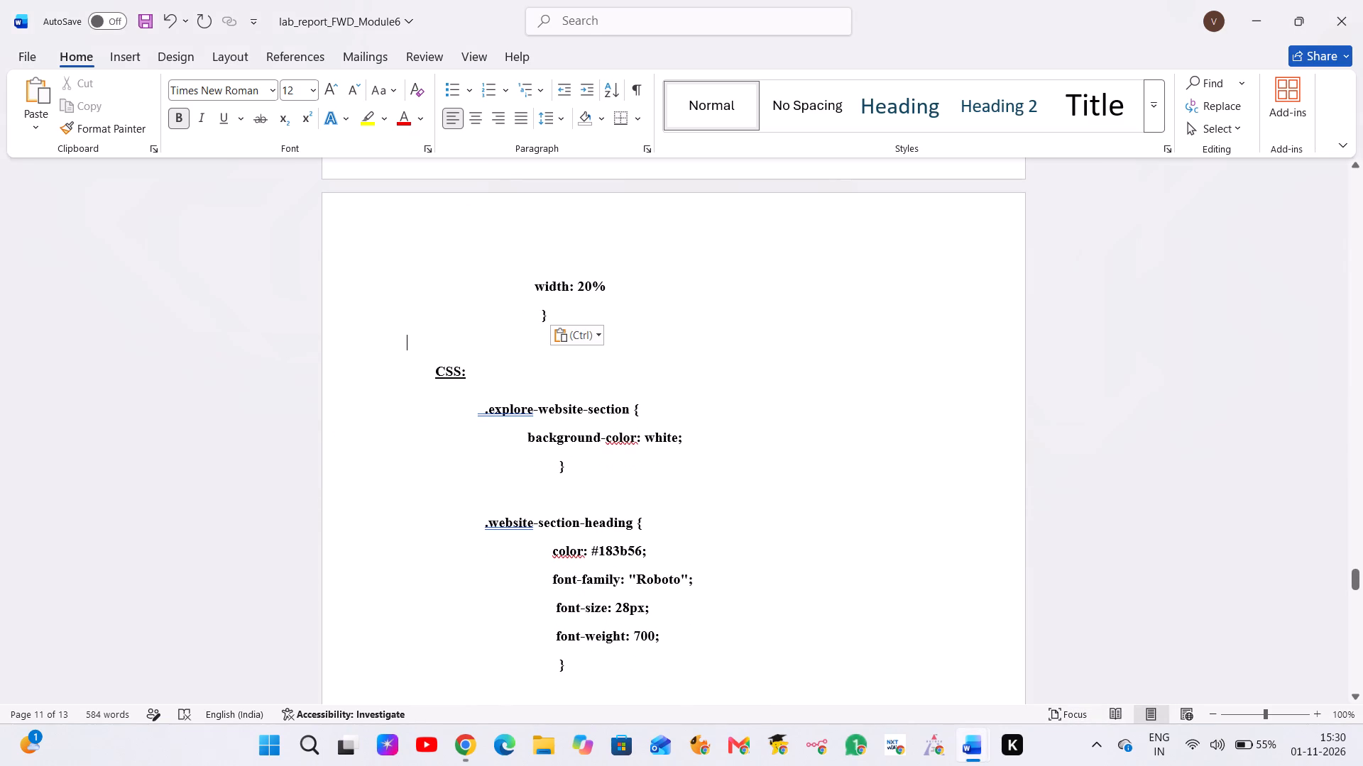
left_click_drag(473, 406, 687, 710)
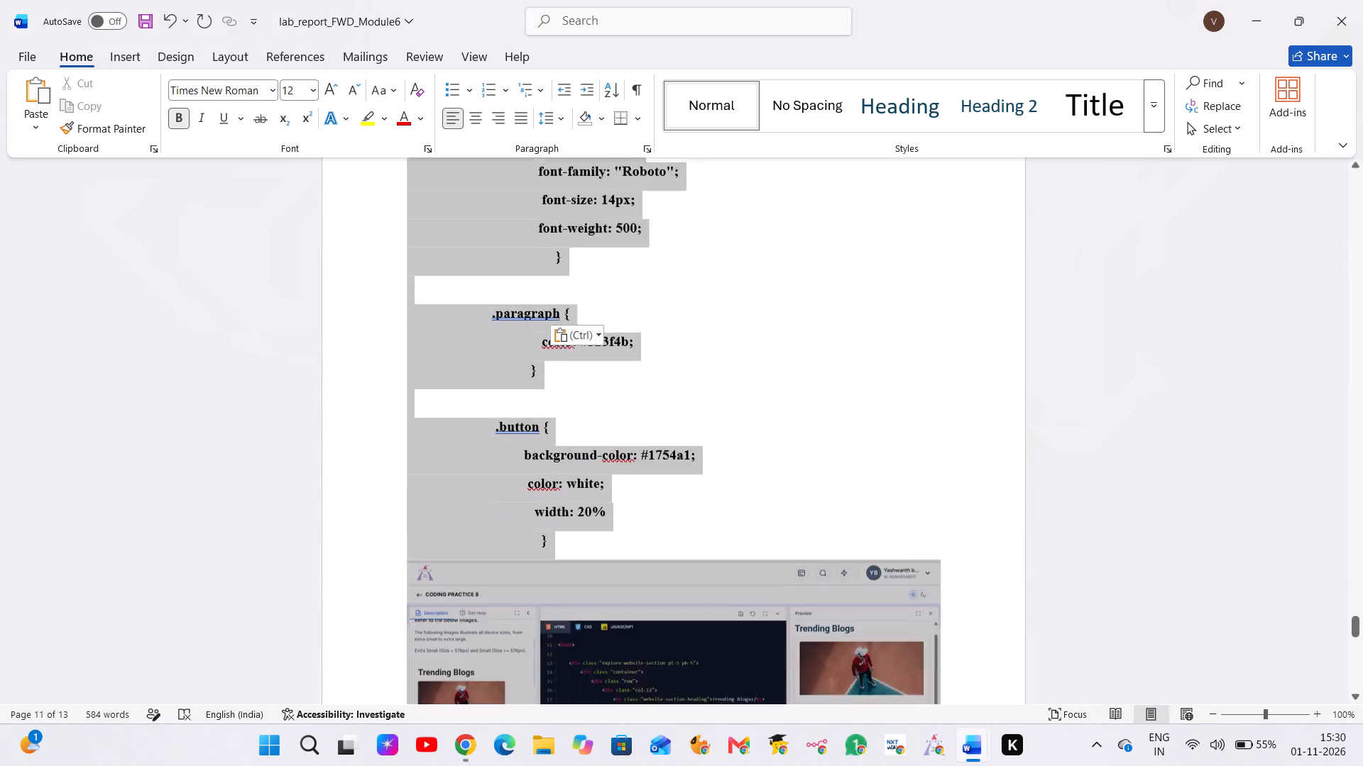
left_click_drag(687, 710, 665, 604)
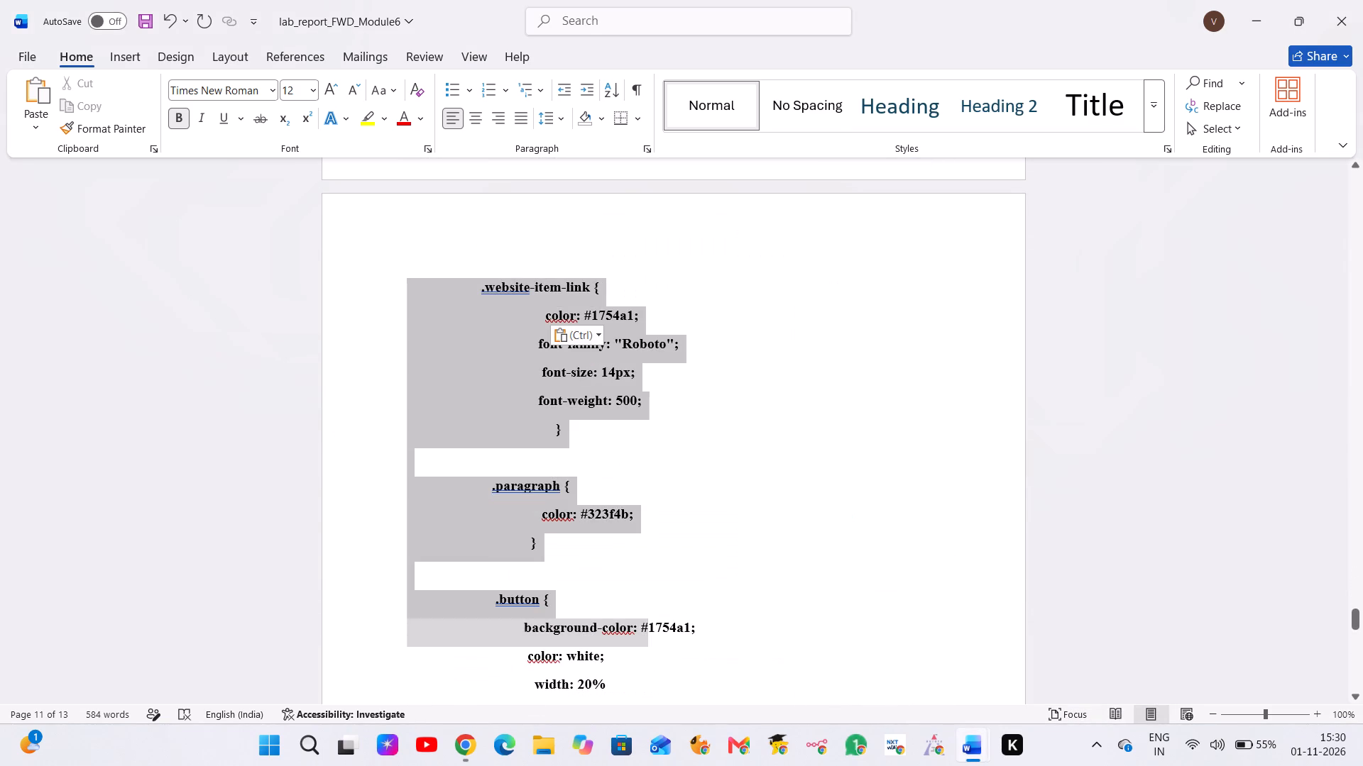
left_click_drag(665, 604, 560, 571)
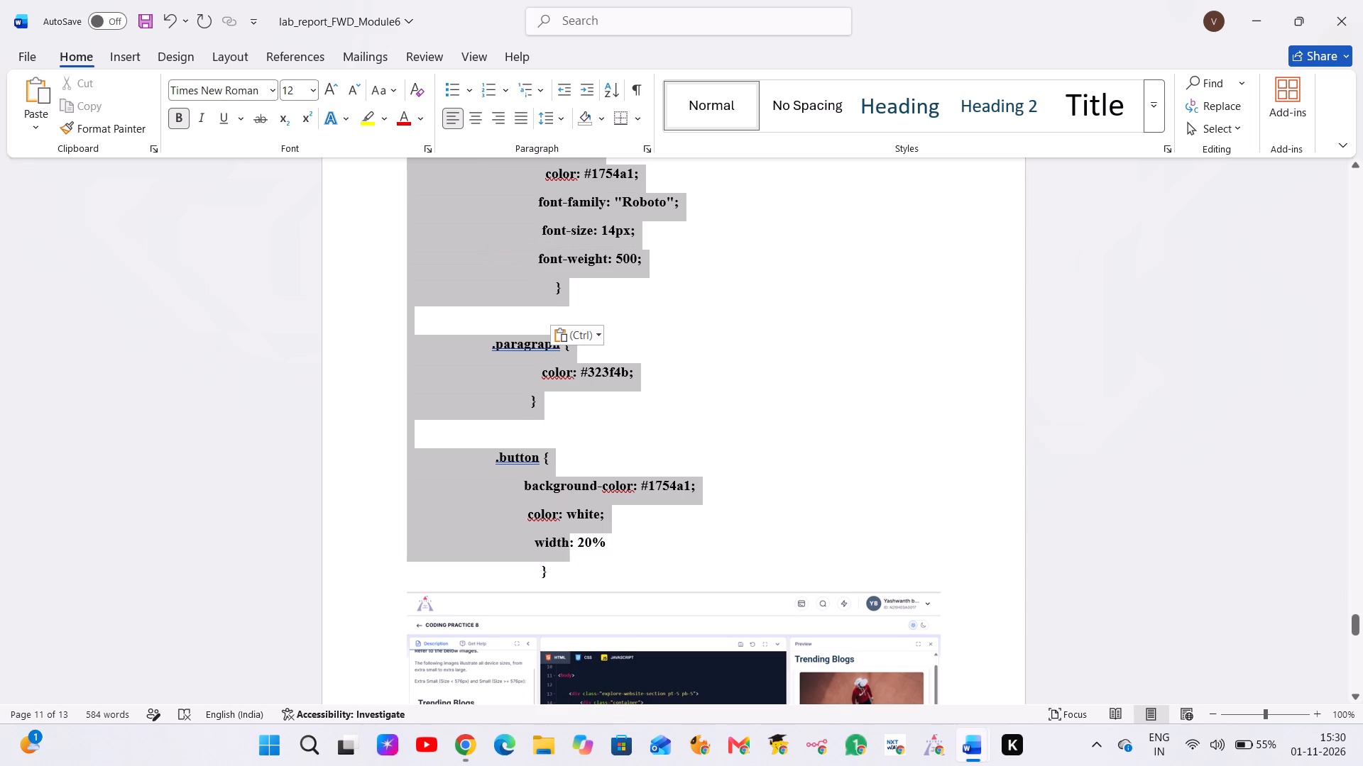
left_click_drag(560, 571, 557, 577)
key("ctrl+c")
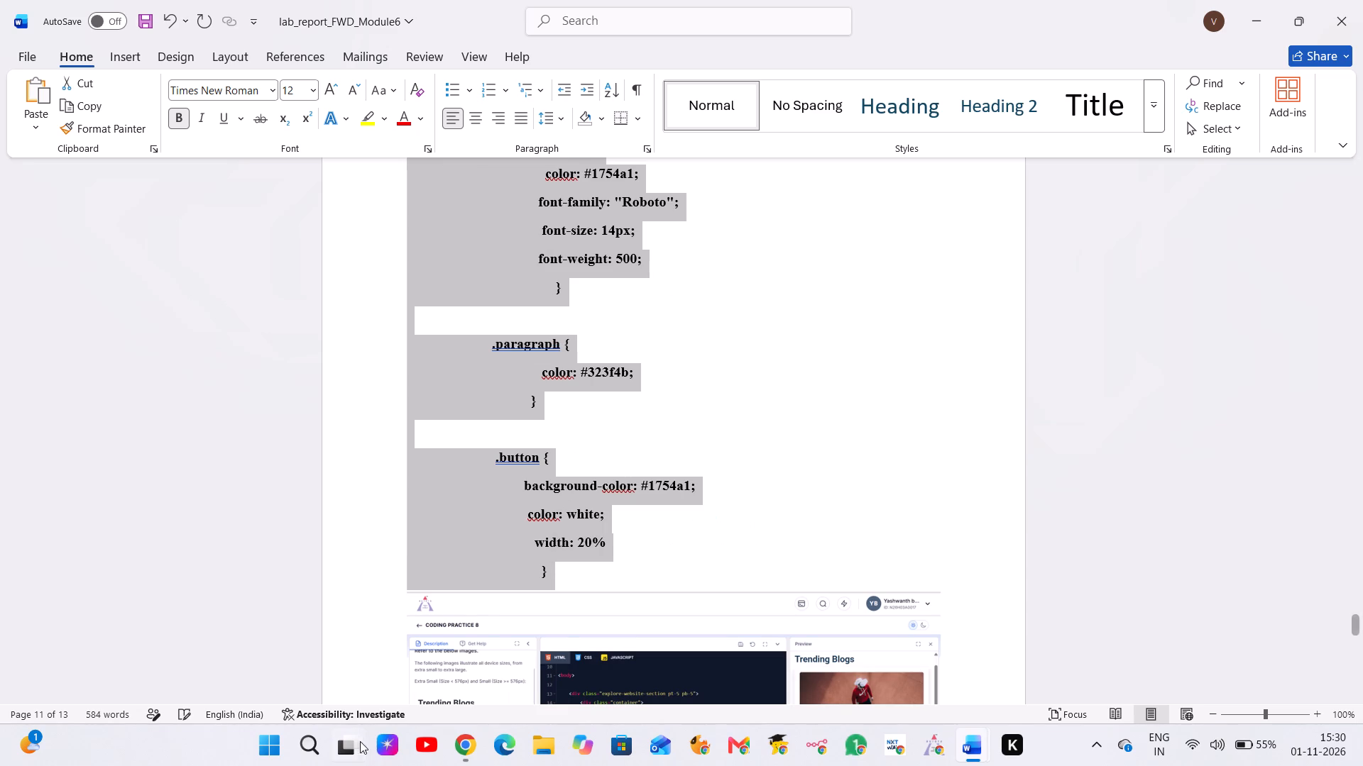
left_click(464, 751)
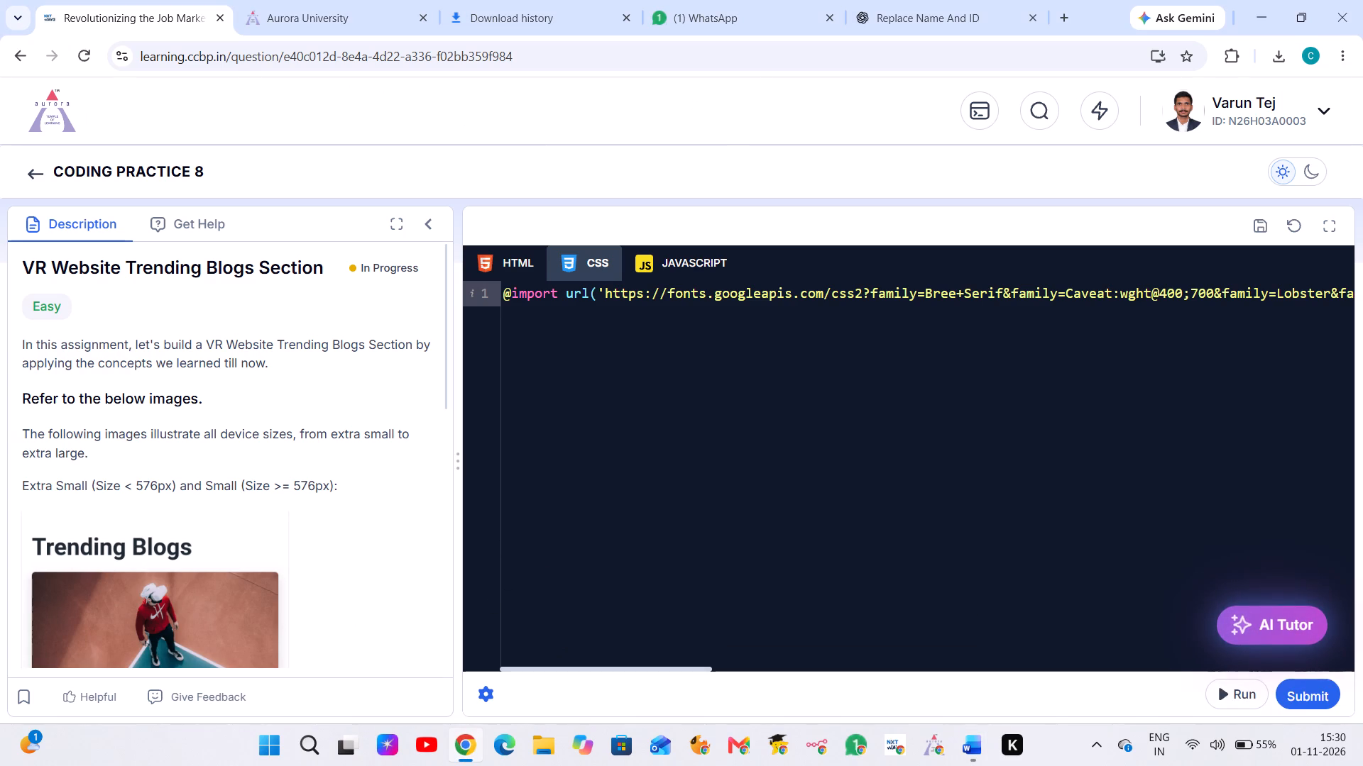
left_click(546, 322)
key("Return")
key("Return")
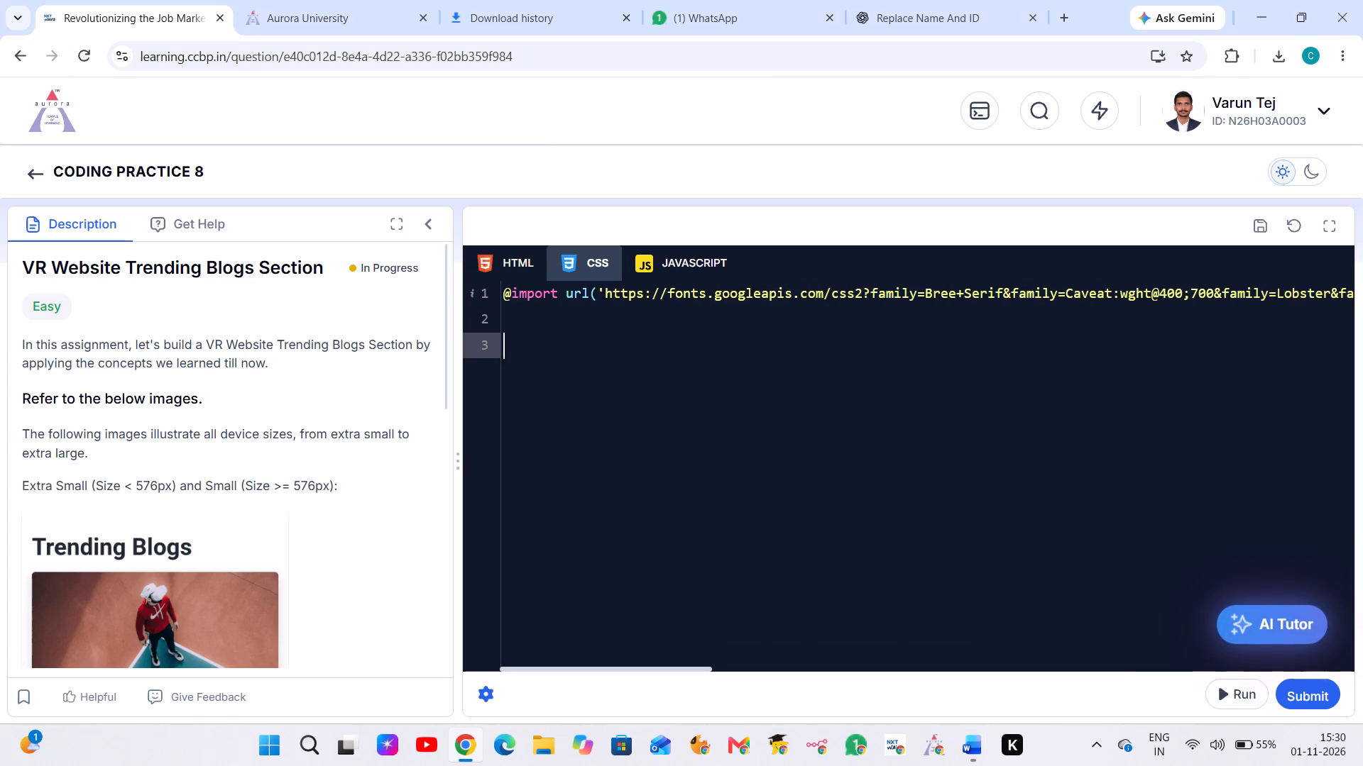
key("ctrl+v")
right_click(546, 322)
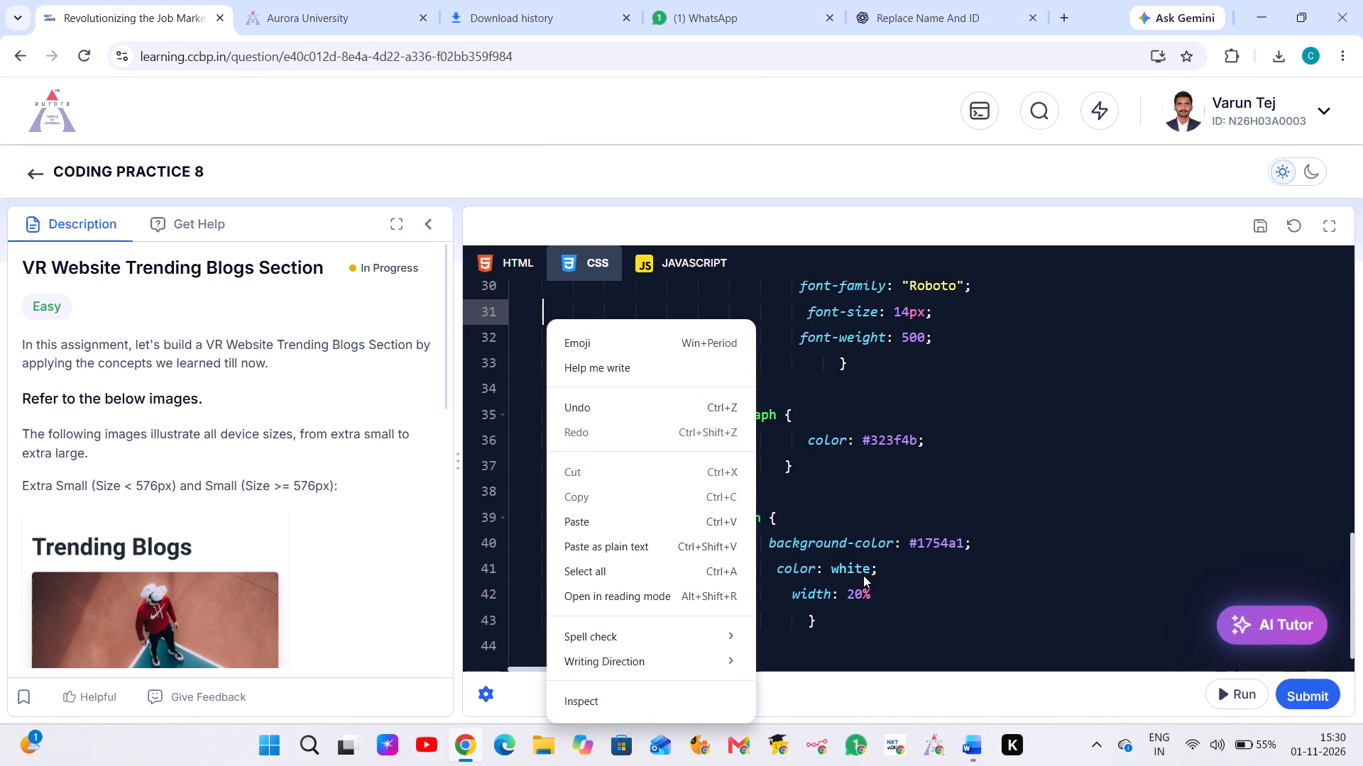
Run the Trending Blogs code to preview the page and submit the solution.
left_click(1220, 696)
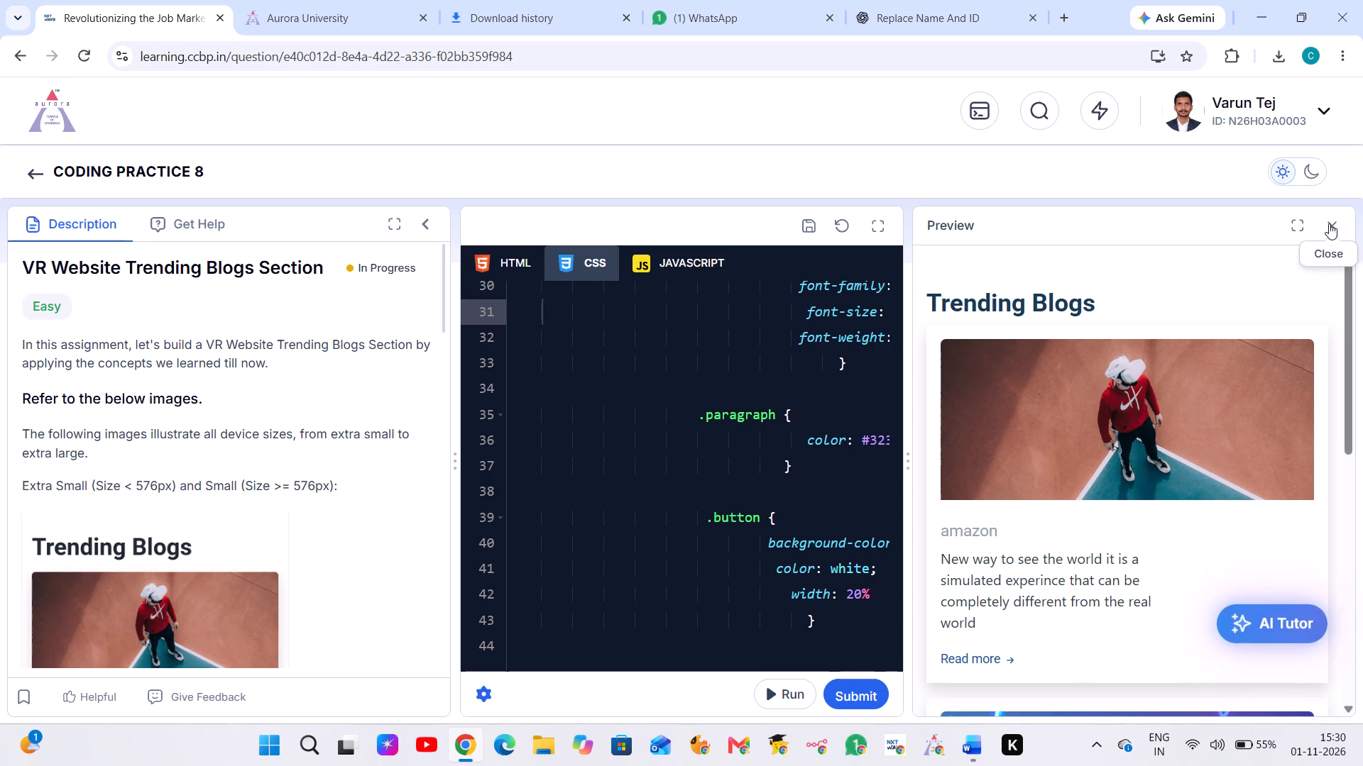
scroll(398, 412, "right", 1)
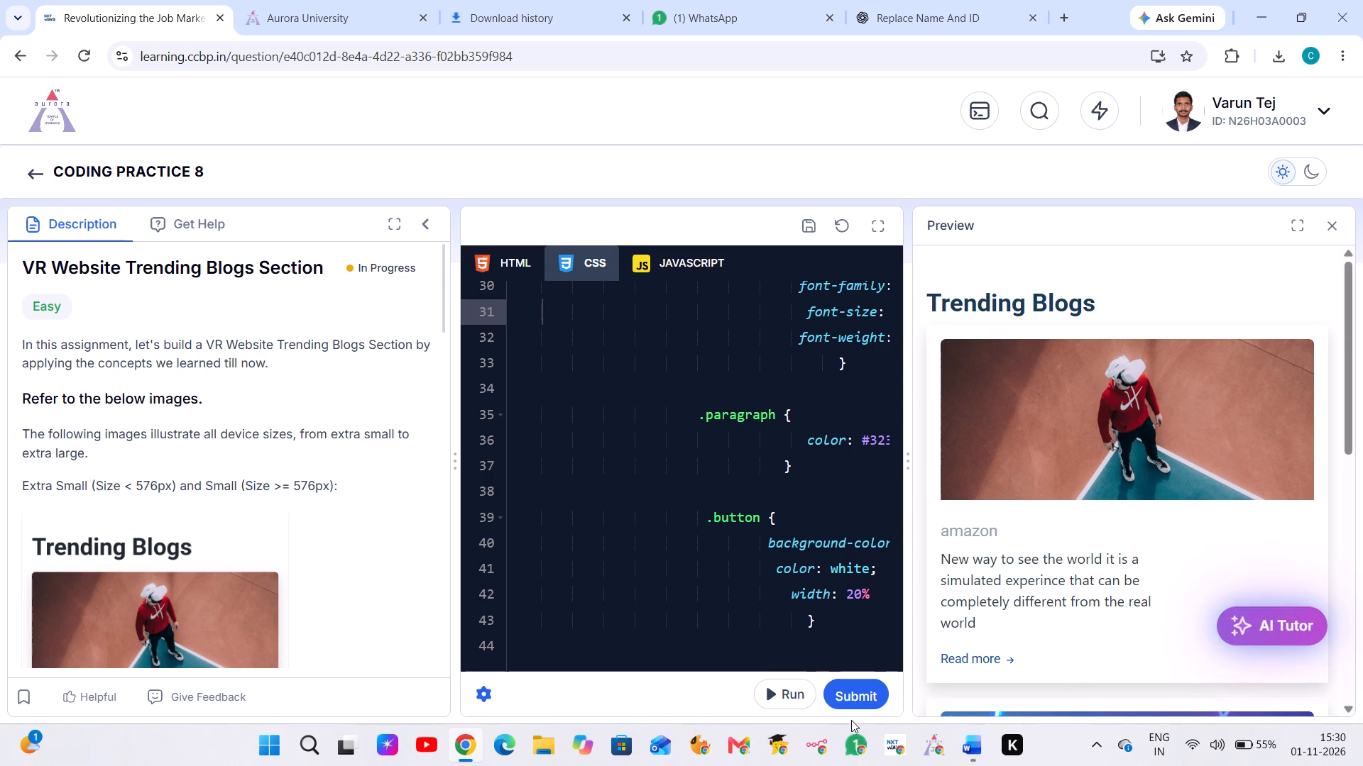
left_click(855, 687)
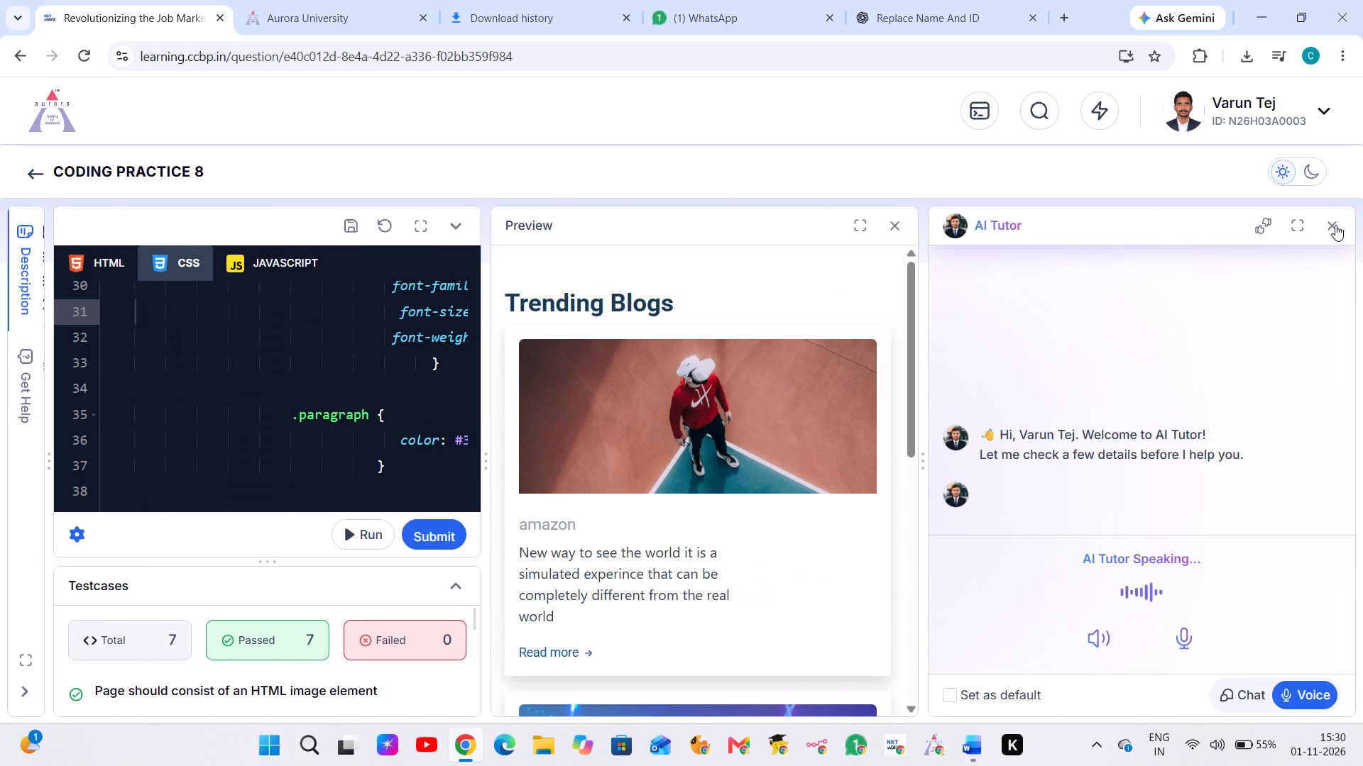
Close the AI Tutor, bring back the problem description, and capture and copy a screenshot of the full Coding Practice 8 page.
double_click(1335, 224)
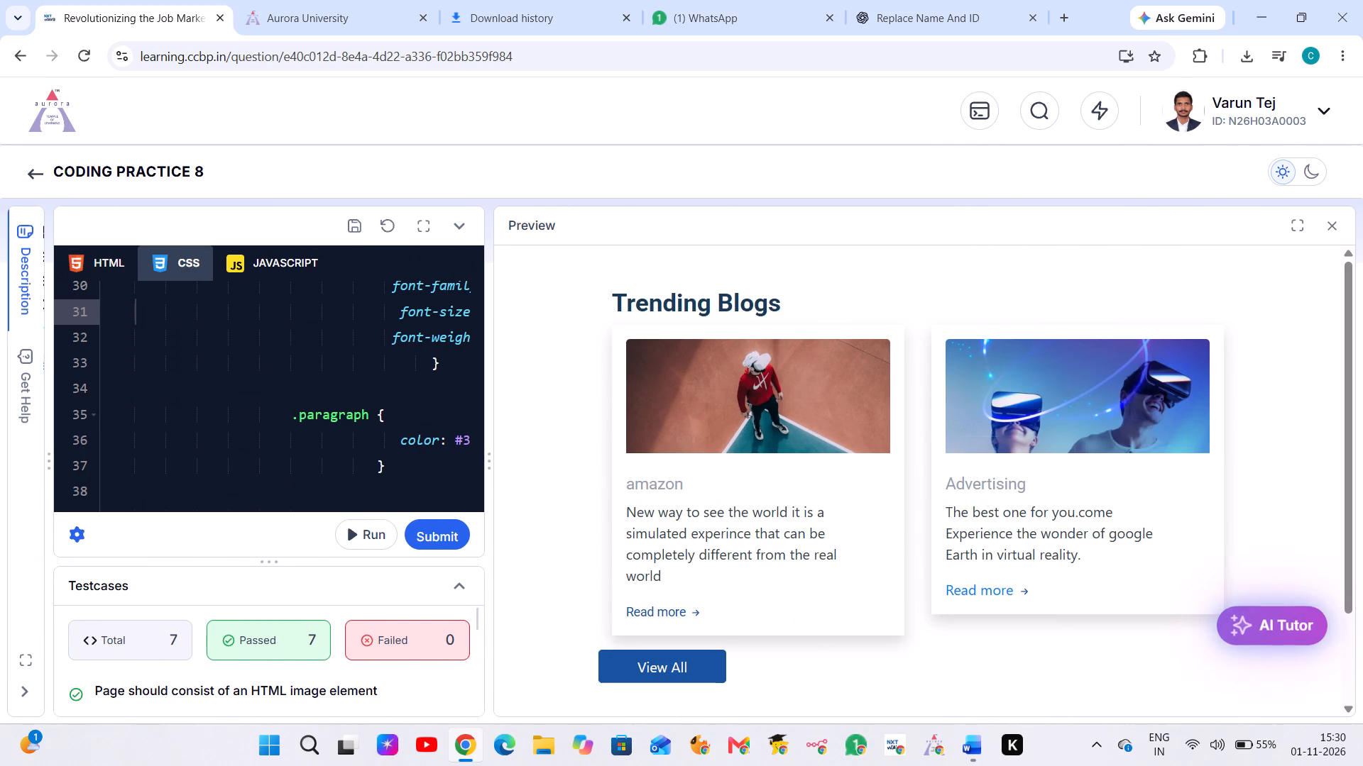
left_click(29, 245)
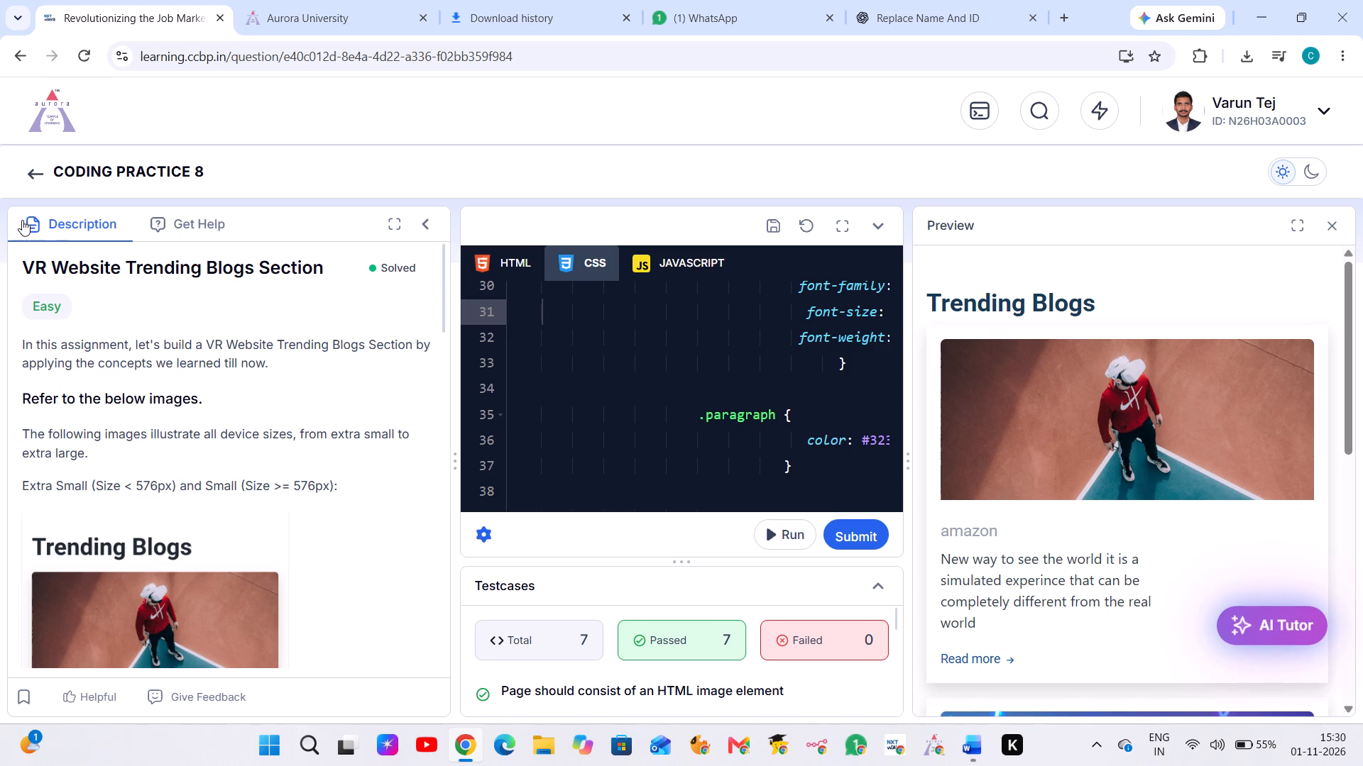
key("shift+super+s")
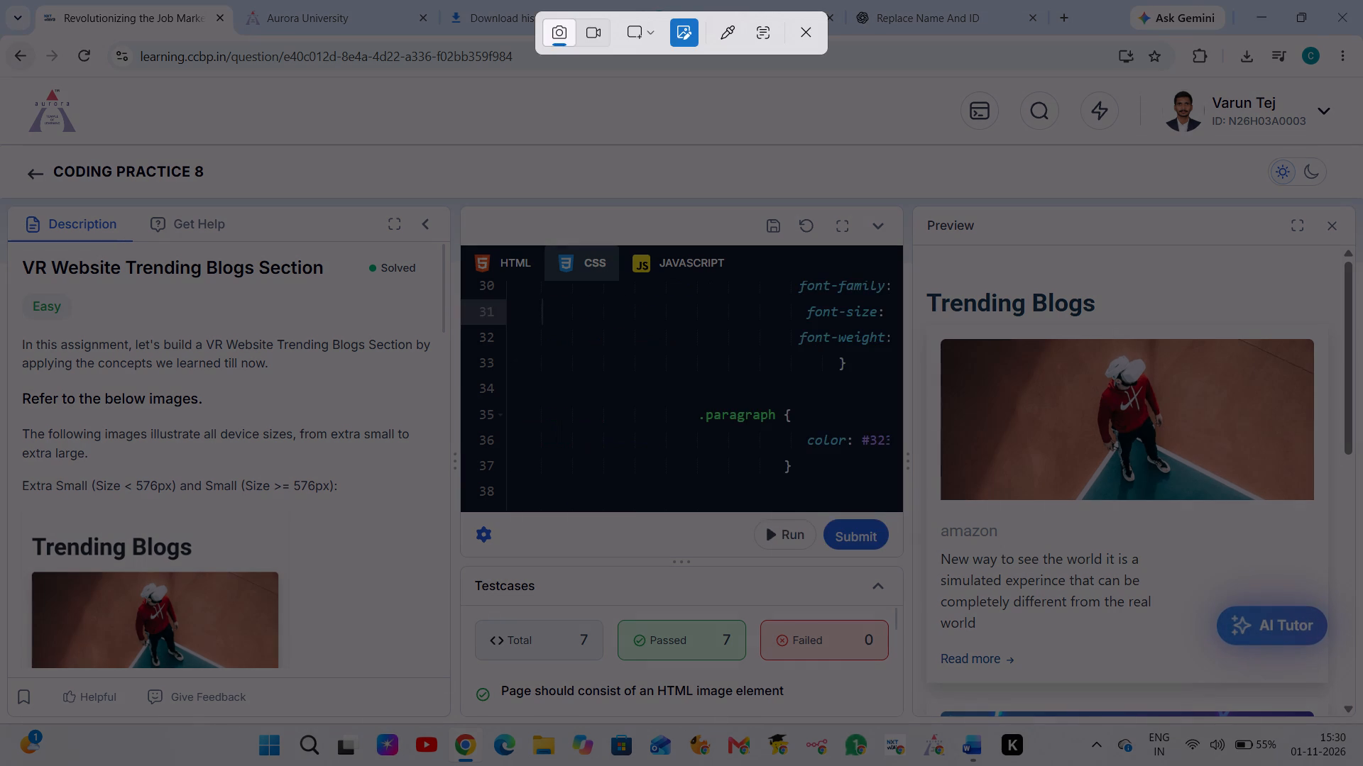
left_click_drag(13, 79, 1224, 634)
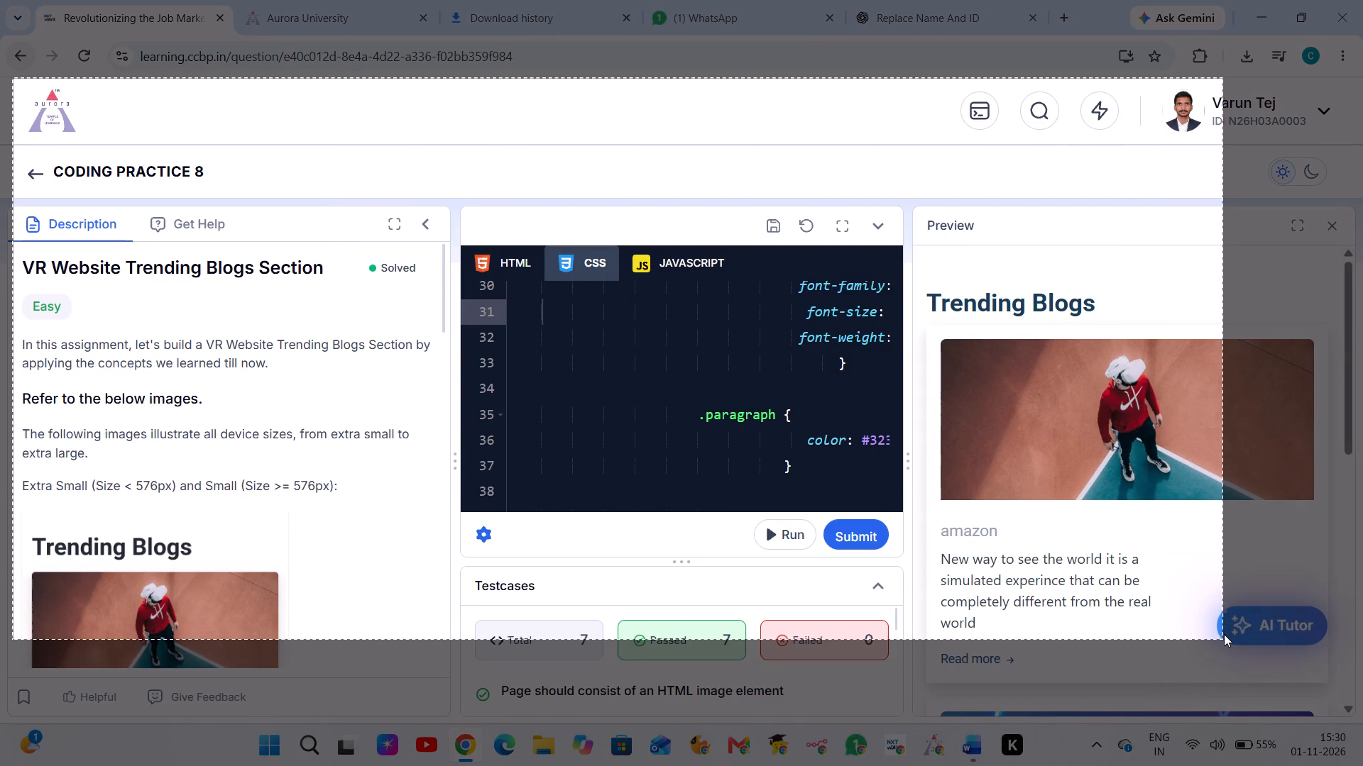
left_click_drag(1224, 634, 1322, 725)
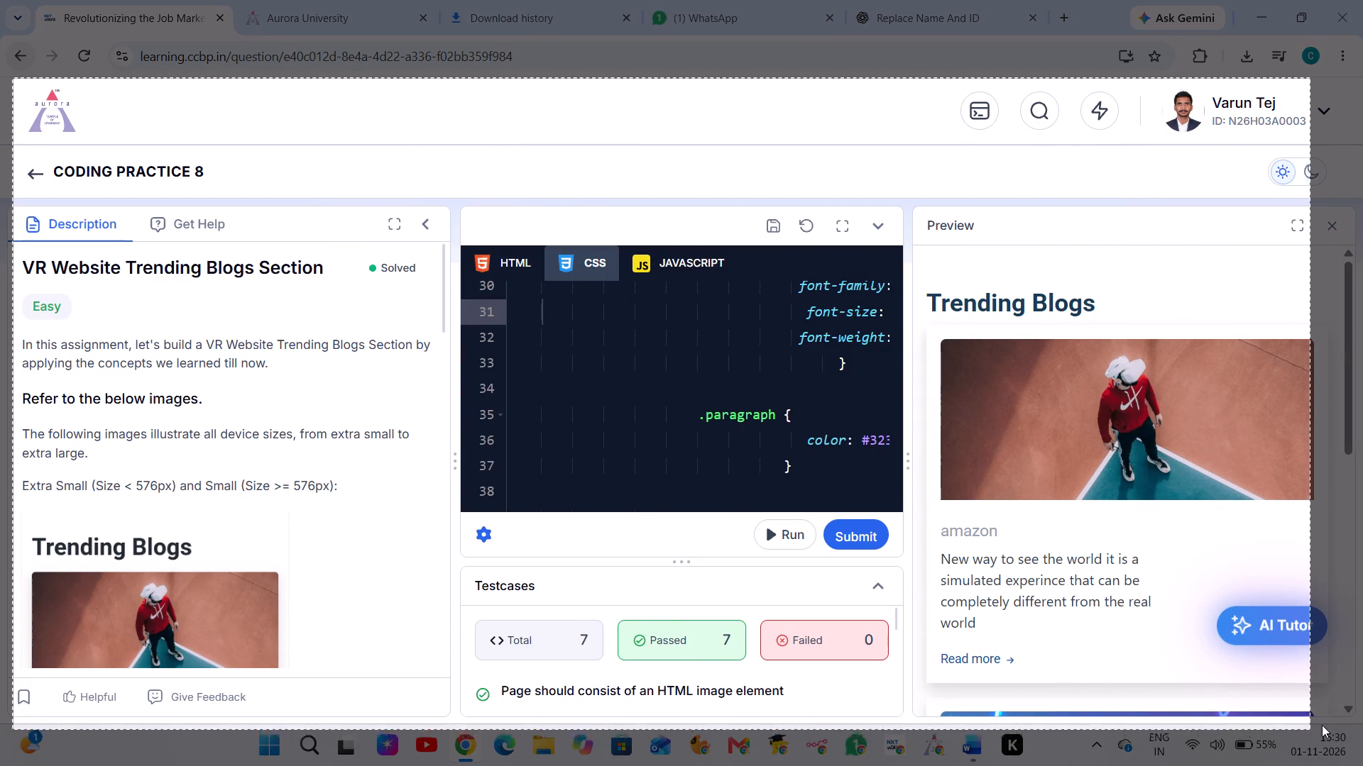
left_click_drag(1322, 725, 1352, 714)
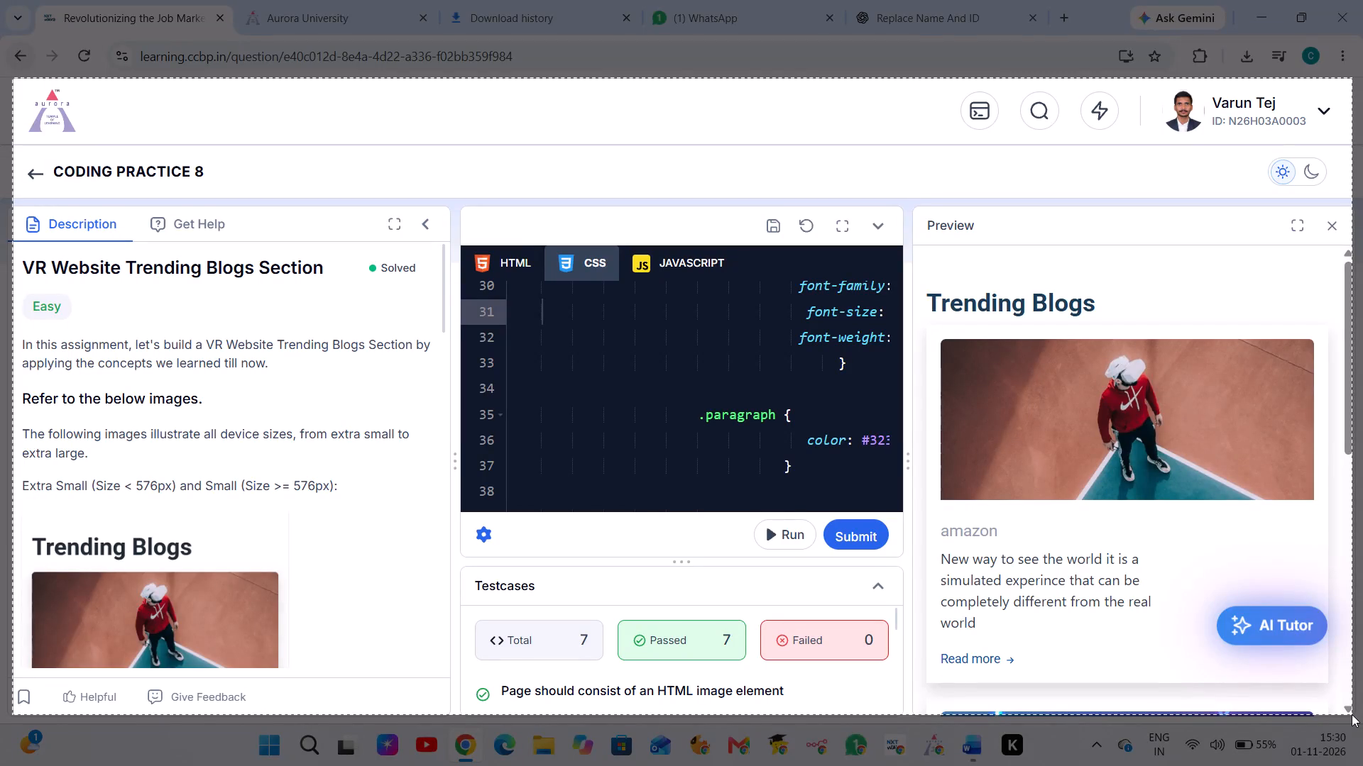
key("ctrl+c")
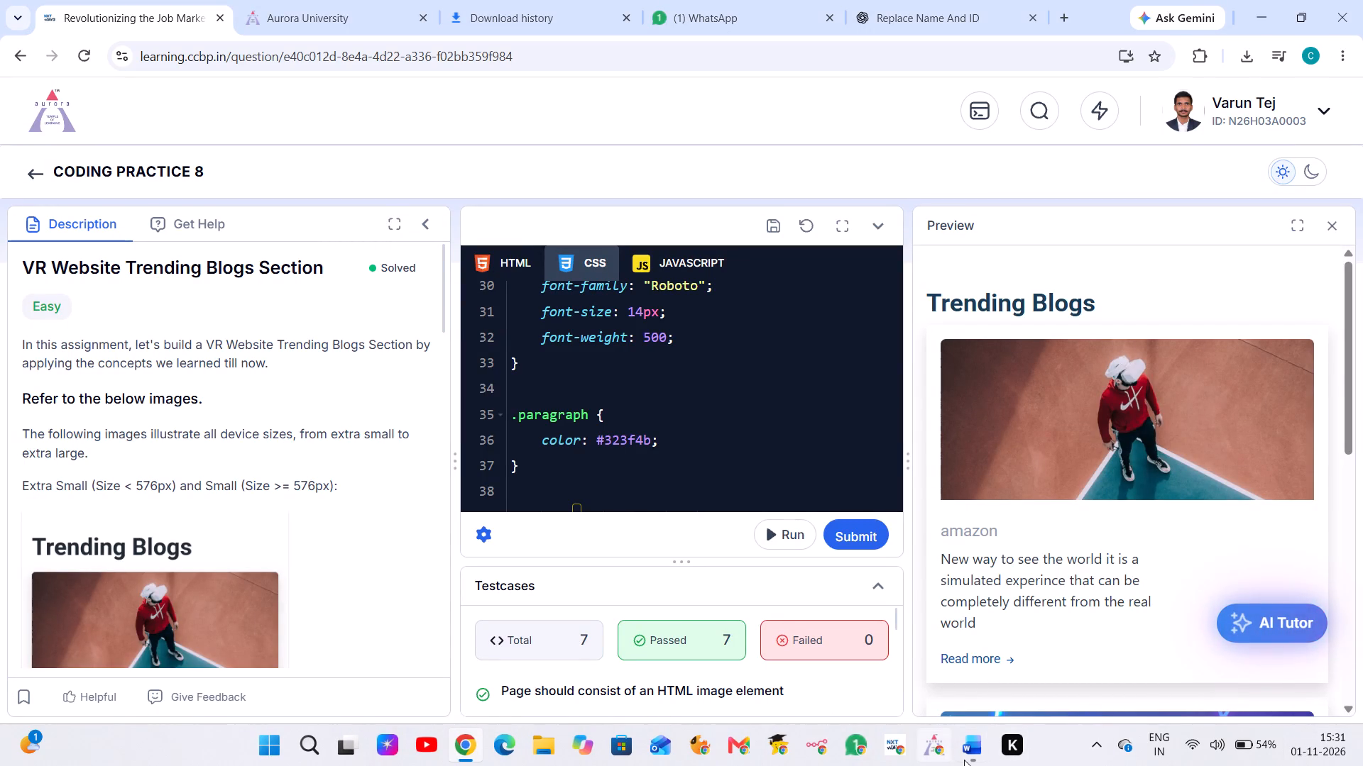
In lab_report_FWD_Module6 (1), paste the captured screenshot on a new line below the closing brace of the .button rule.
left_click(896, 674)
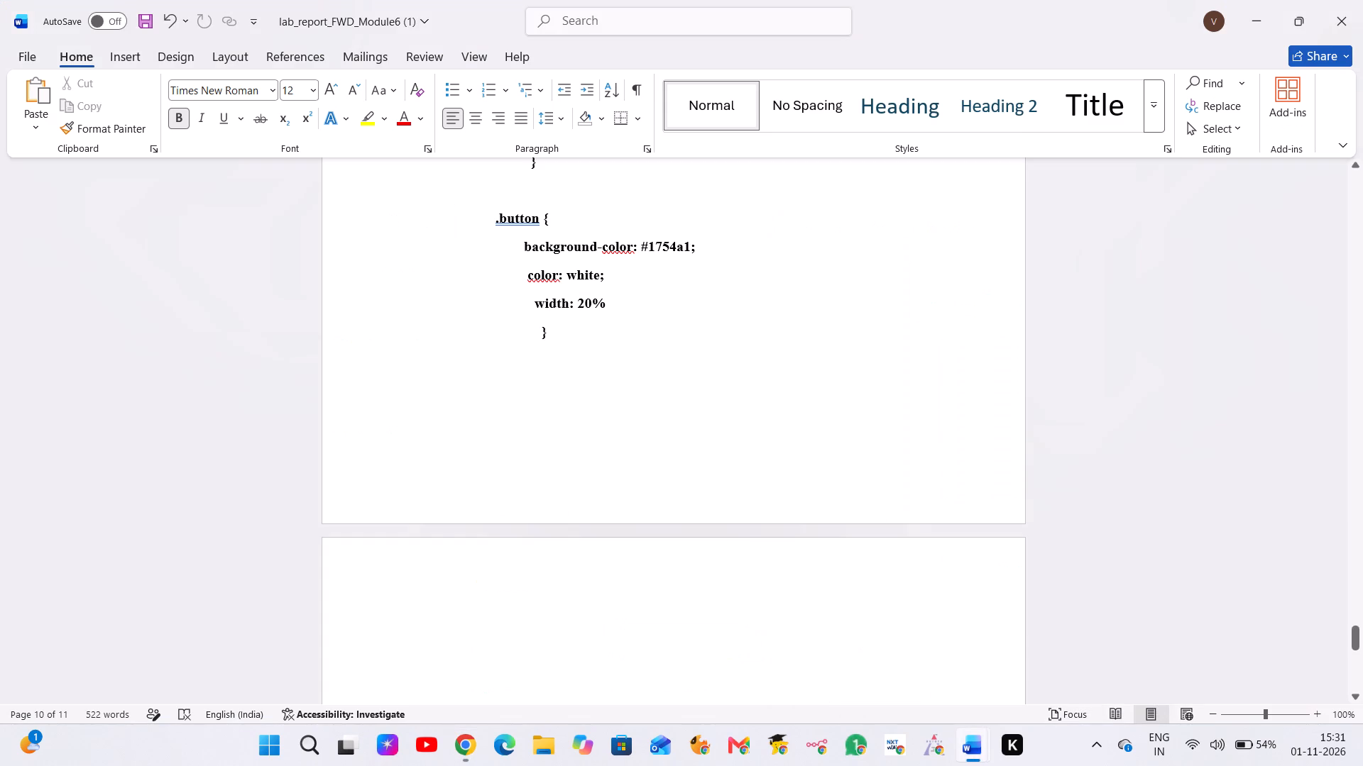
left_click(605, 324)
key("Return")
key("ctrl+v")
Review the report's Trending Blogs code, CSS and pasted screenshot, and look through the practice's page preview in Chrome.
scroll(588, 446, "down", 1)
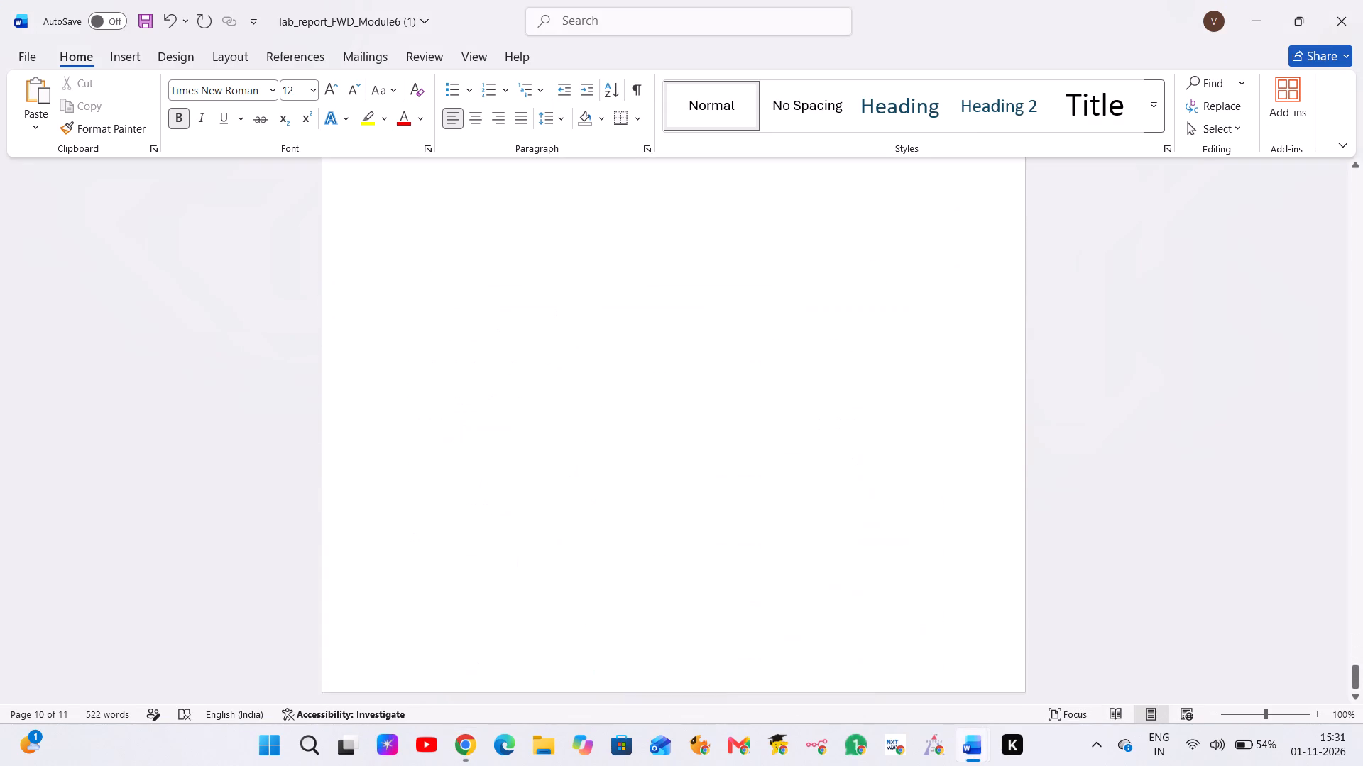
scroll(588, 446, "down", 1)
scroll(588, 446, "up", 9)
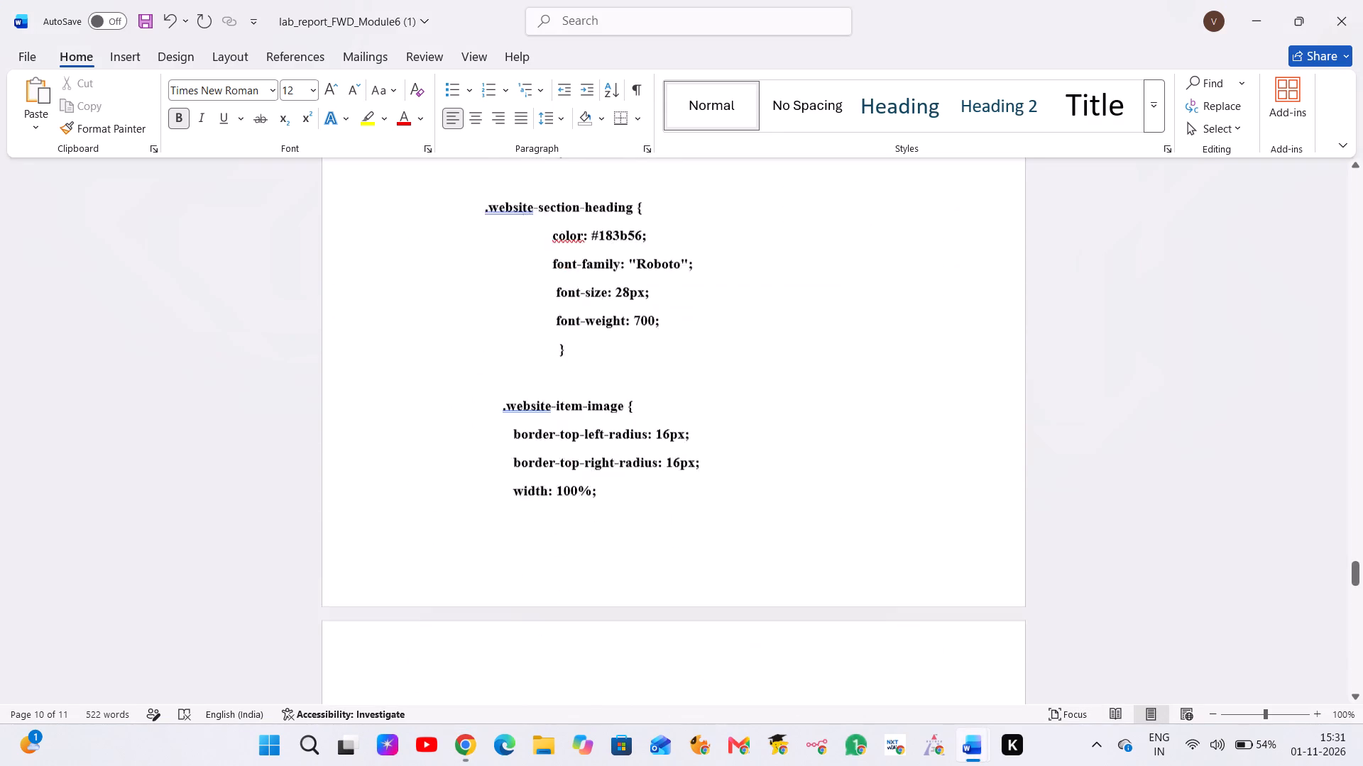
scroll(588, 446, "up", 4)
scroll(588, 446, "down", 1)
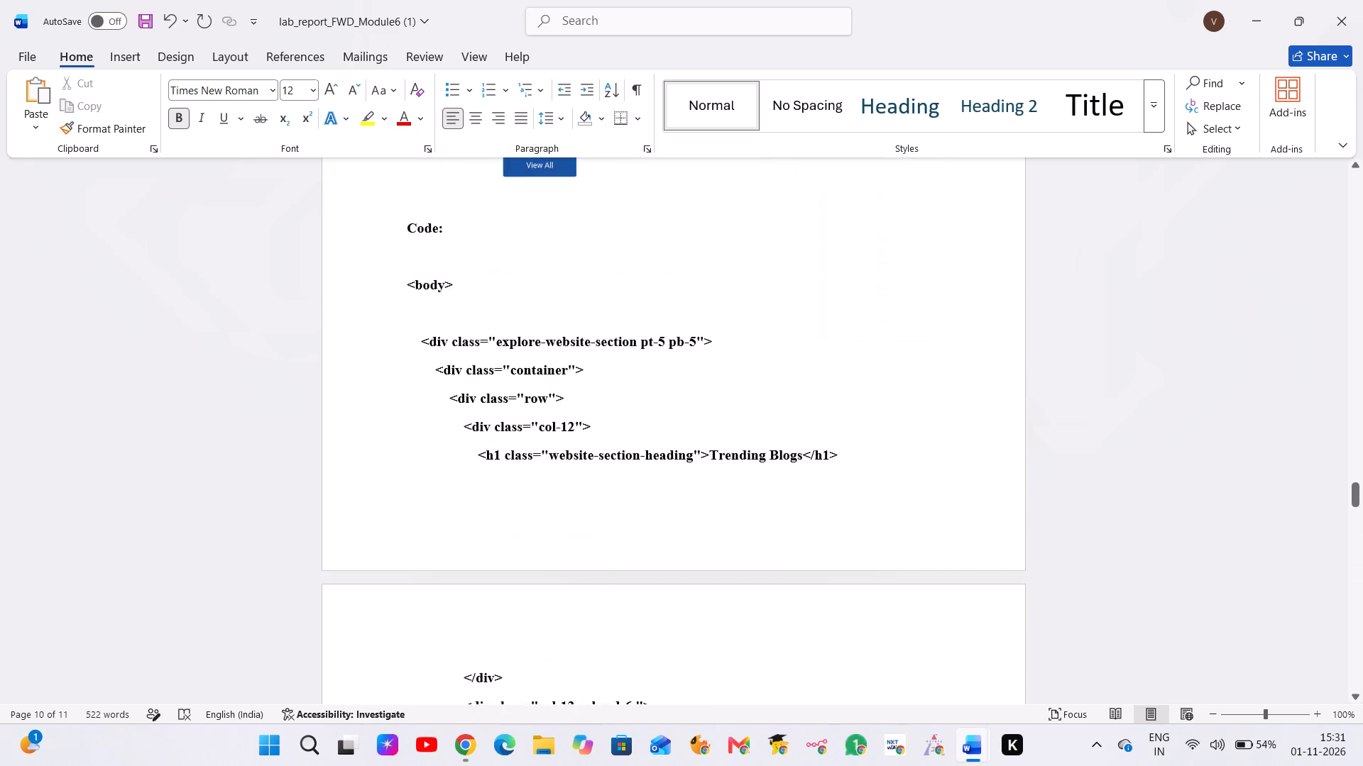
scroll(588, 446, "down", 2)
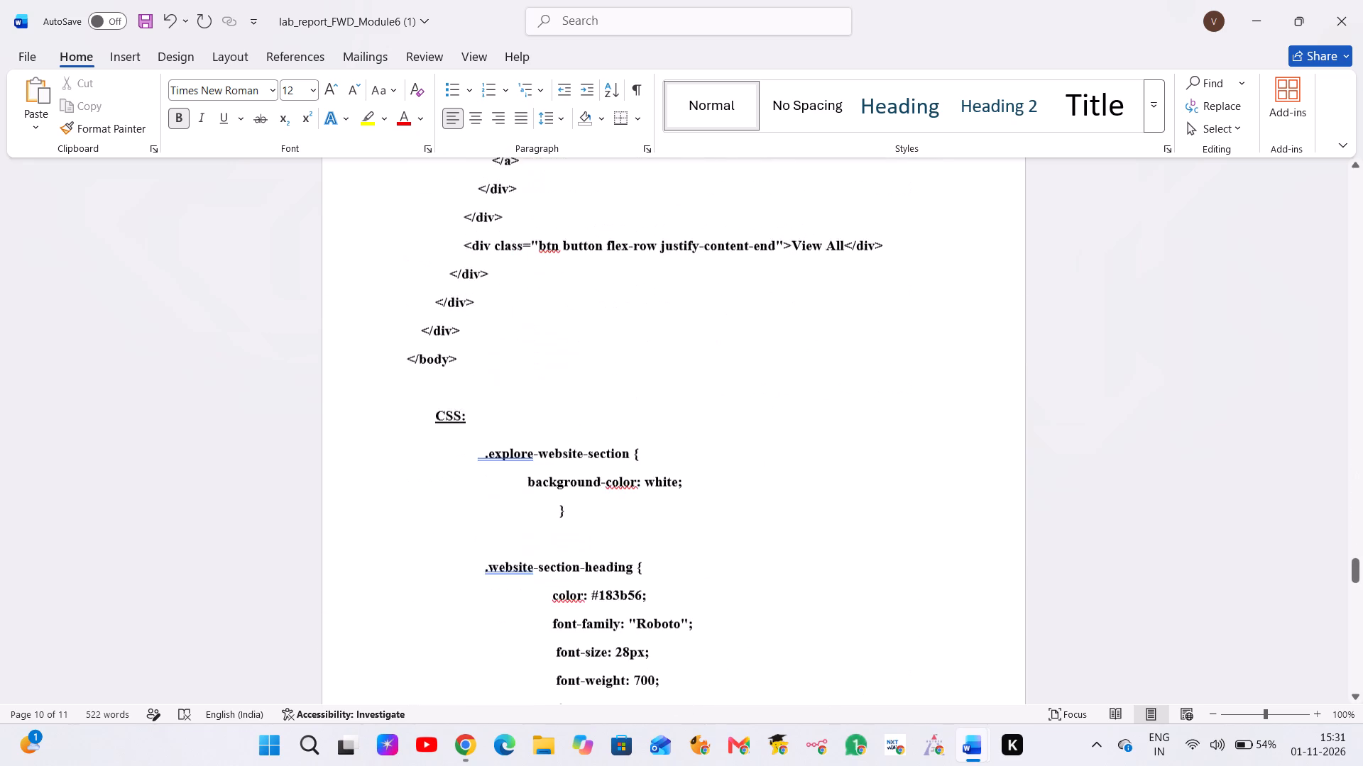
scroll(588, 446, "down", 3)
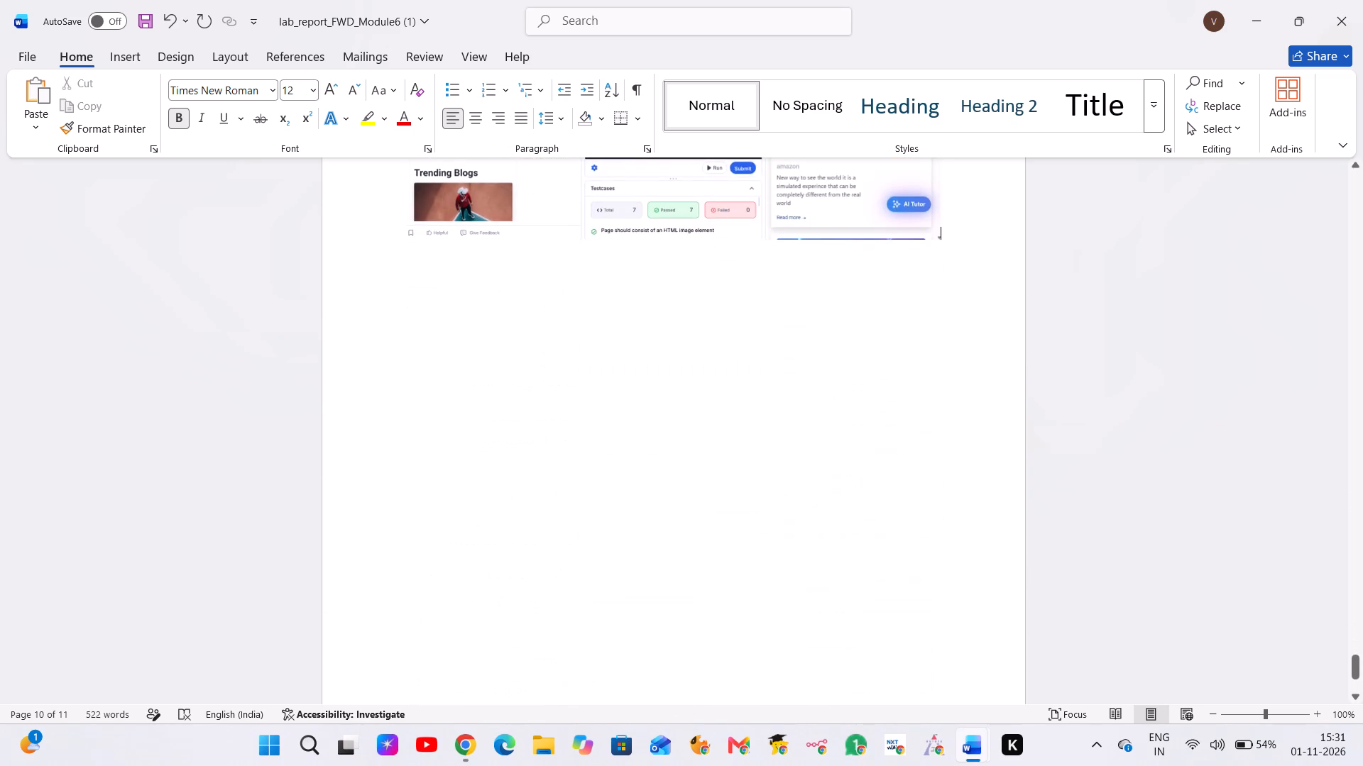
scroll(628, 477, "up", 3)
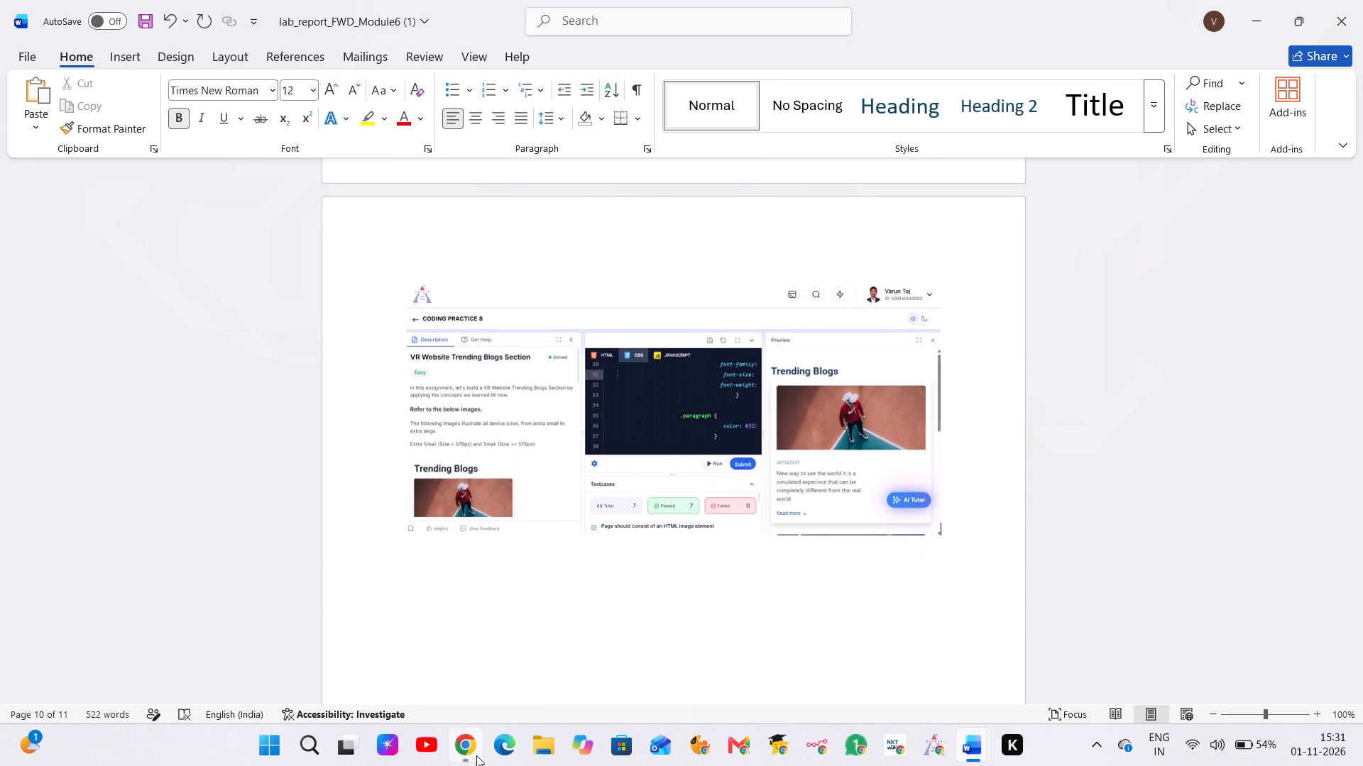
left_click(473, 751)
scroll(1049, 508, "down", 3)
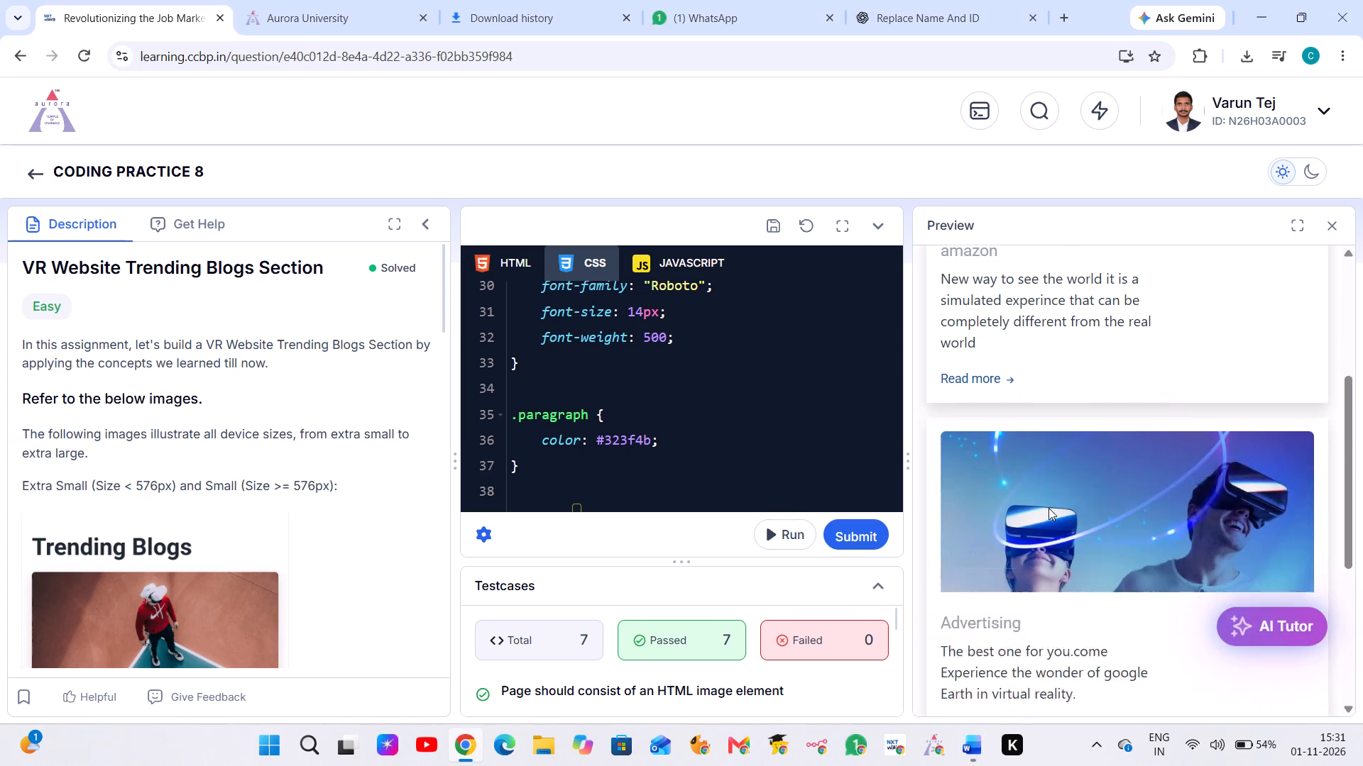
scroll(1049, 508, "down", 1)
scroll(1049, 508, "up", 5)
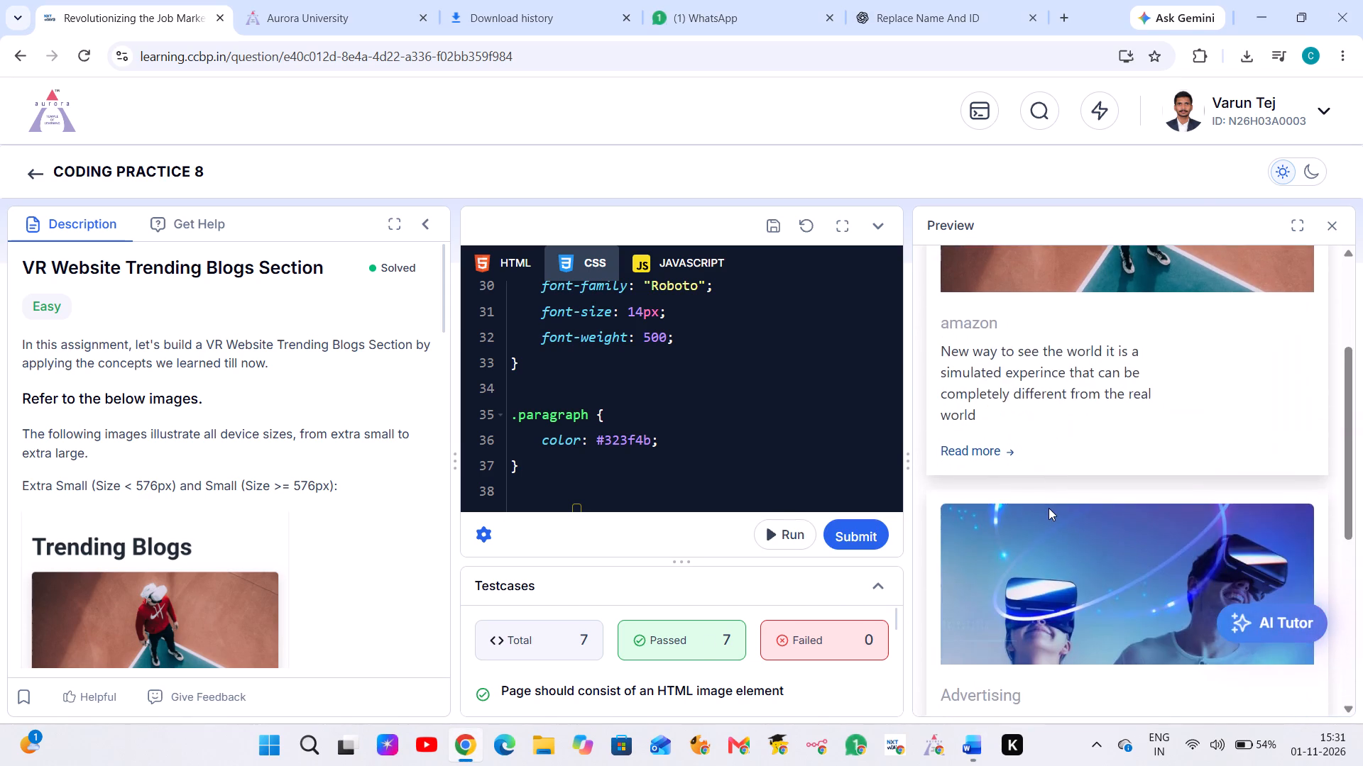
scroll(1049, 508, "up", 2)
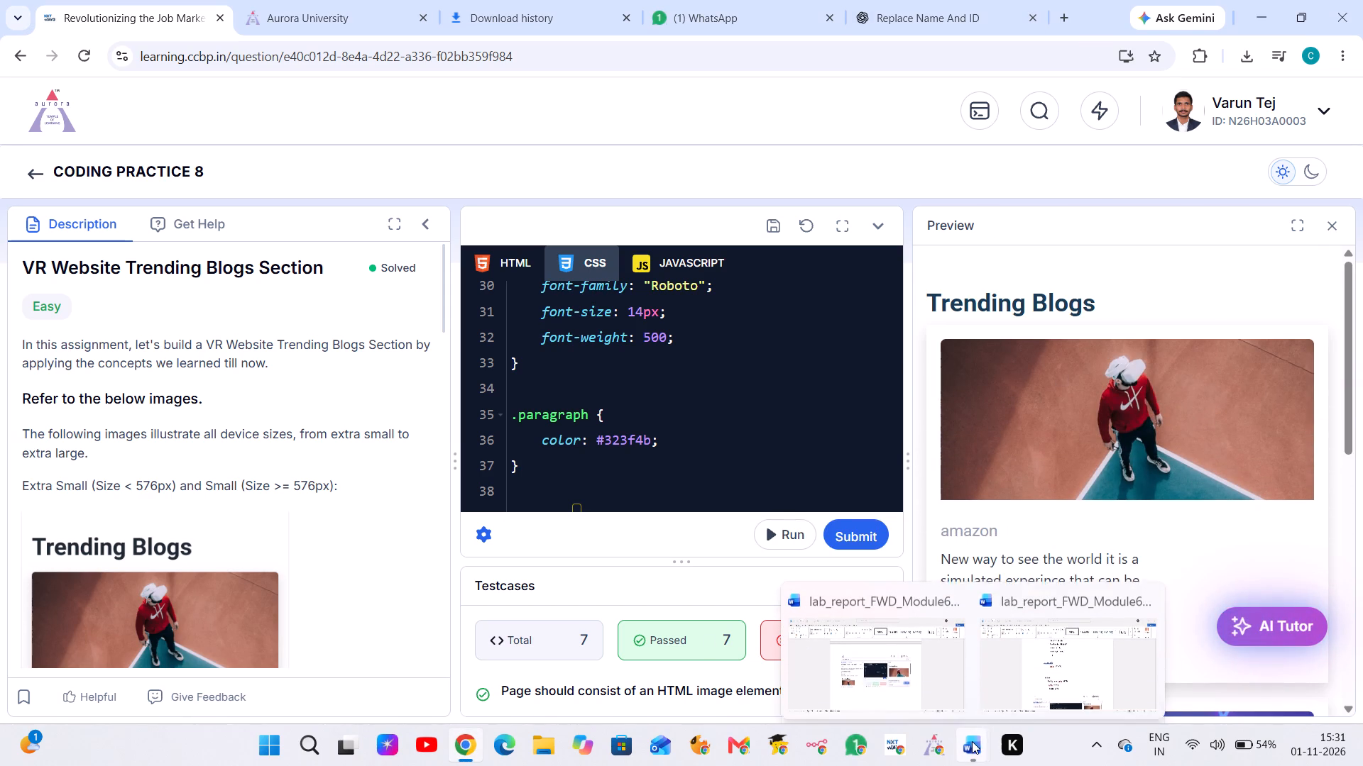
Switch back to Word and close the source report lab_report_FWD_Module6 without saving its changes.
left_click(972, 741)
left_click(903, 679)
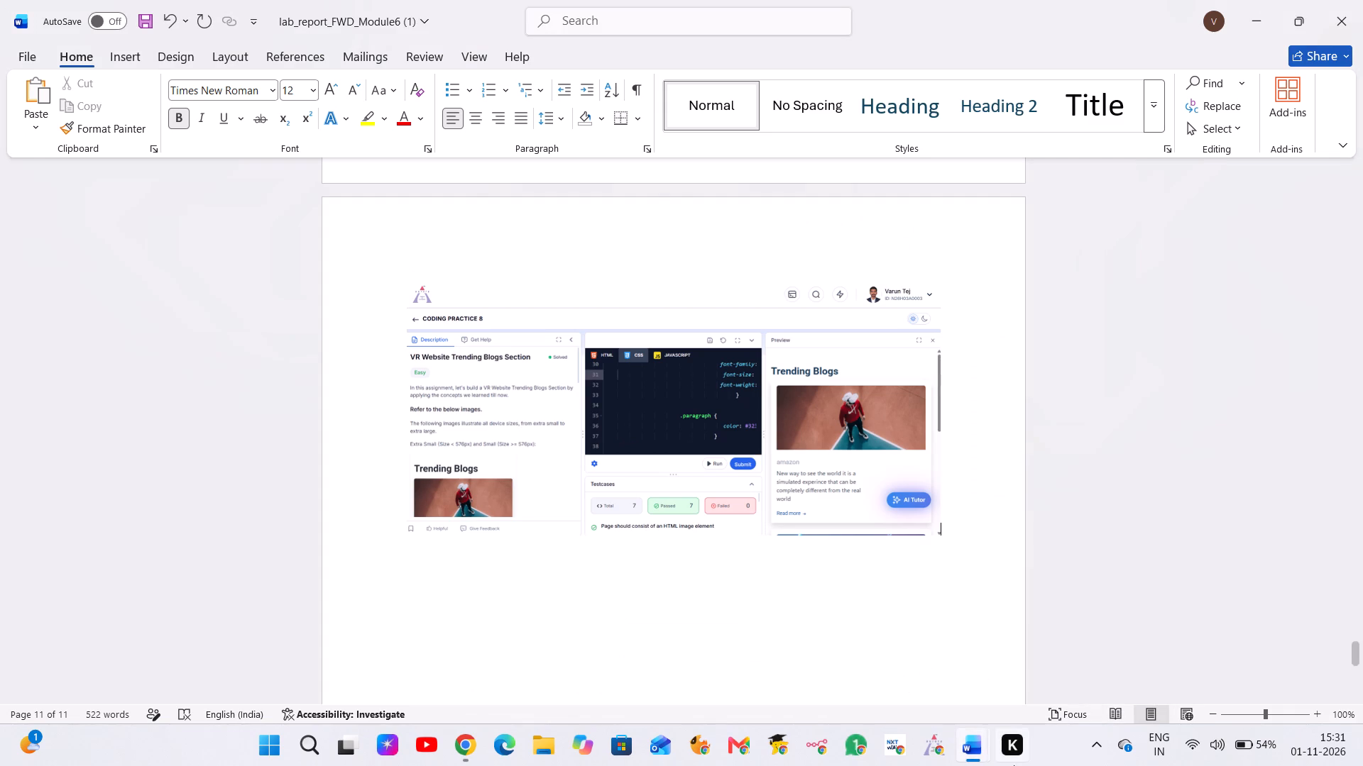
left_click(1144, 595)
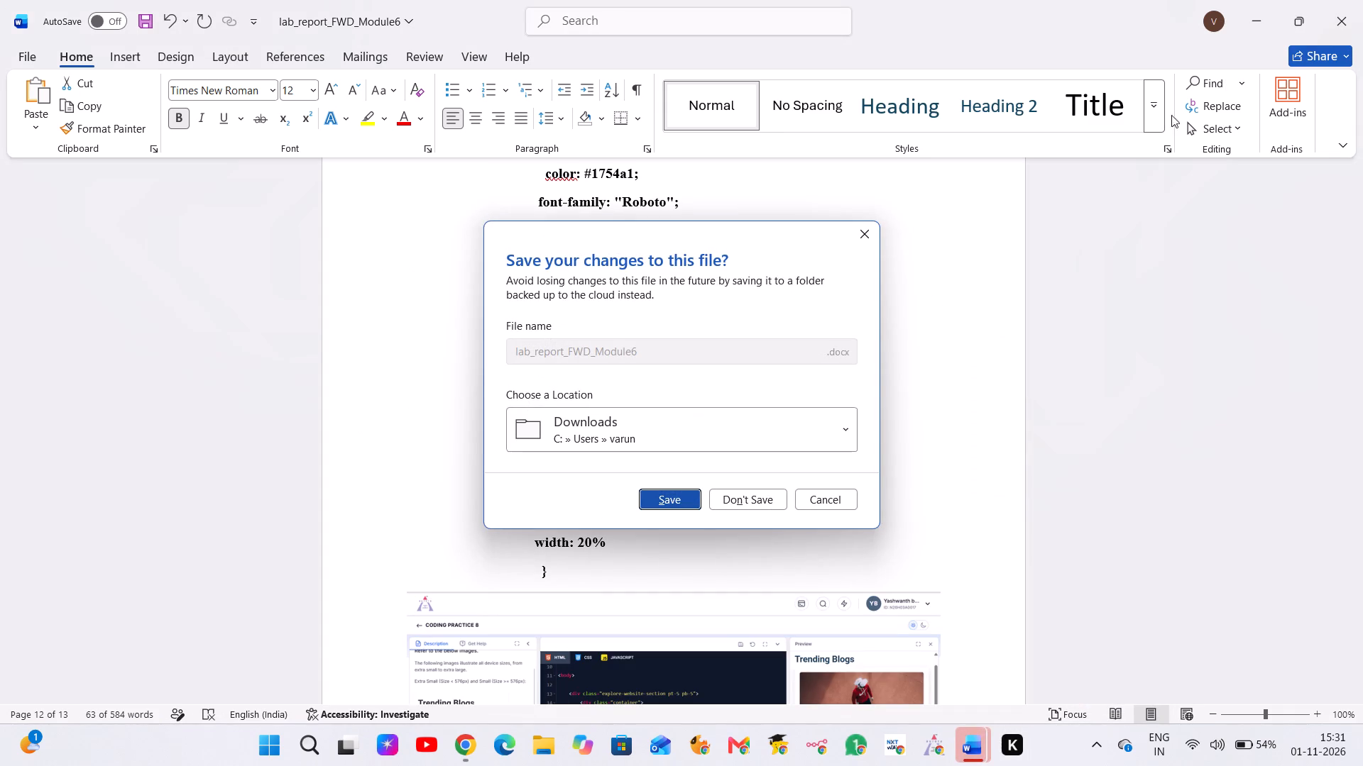
left_click(774, 499)
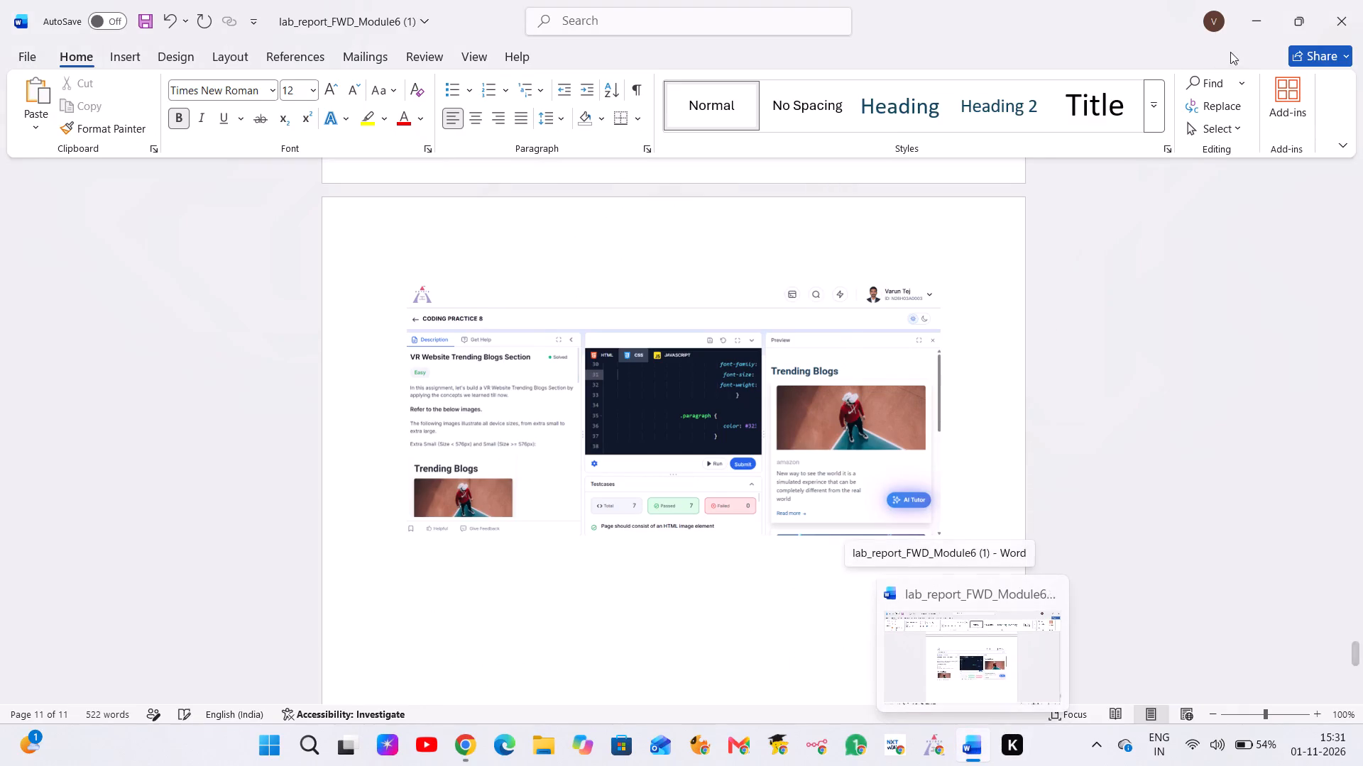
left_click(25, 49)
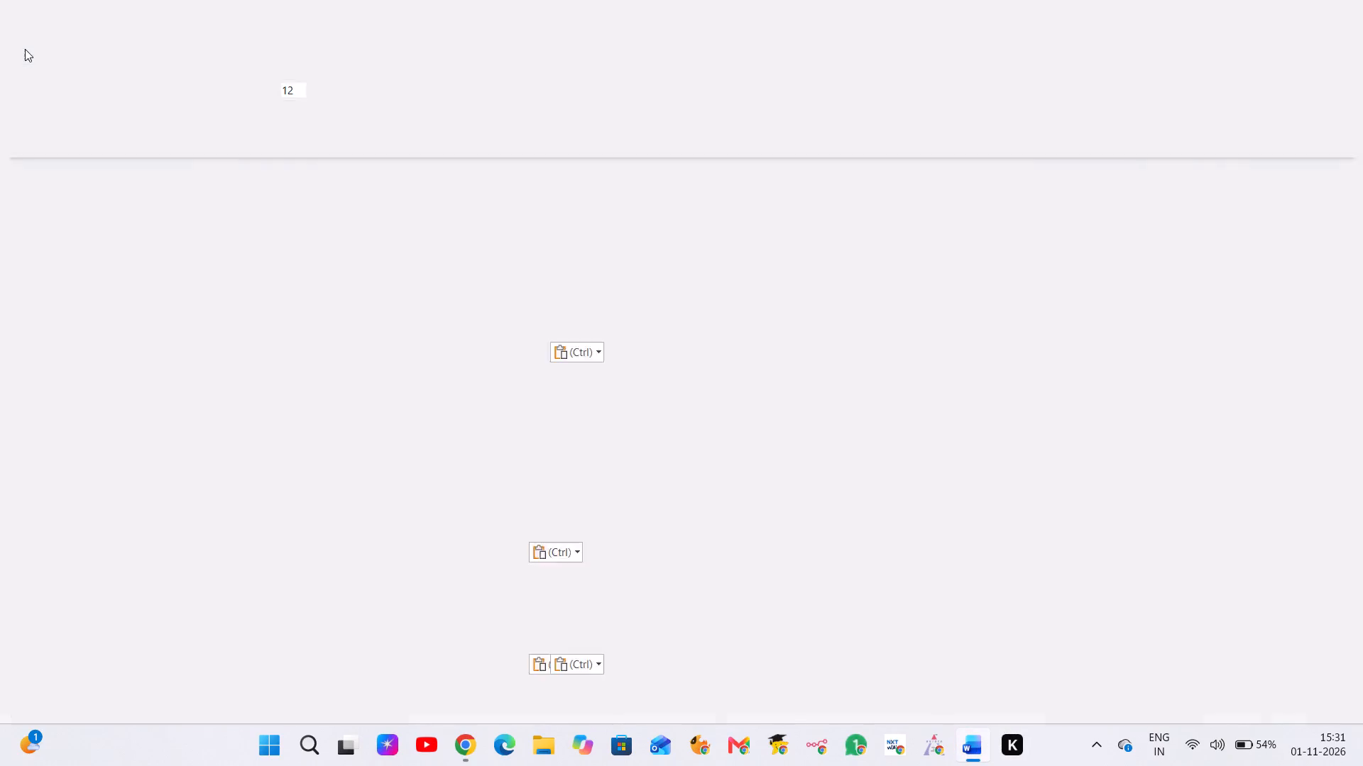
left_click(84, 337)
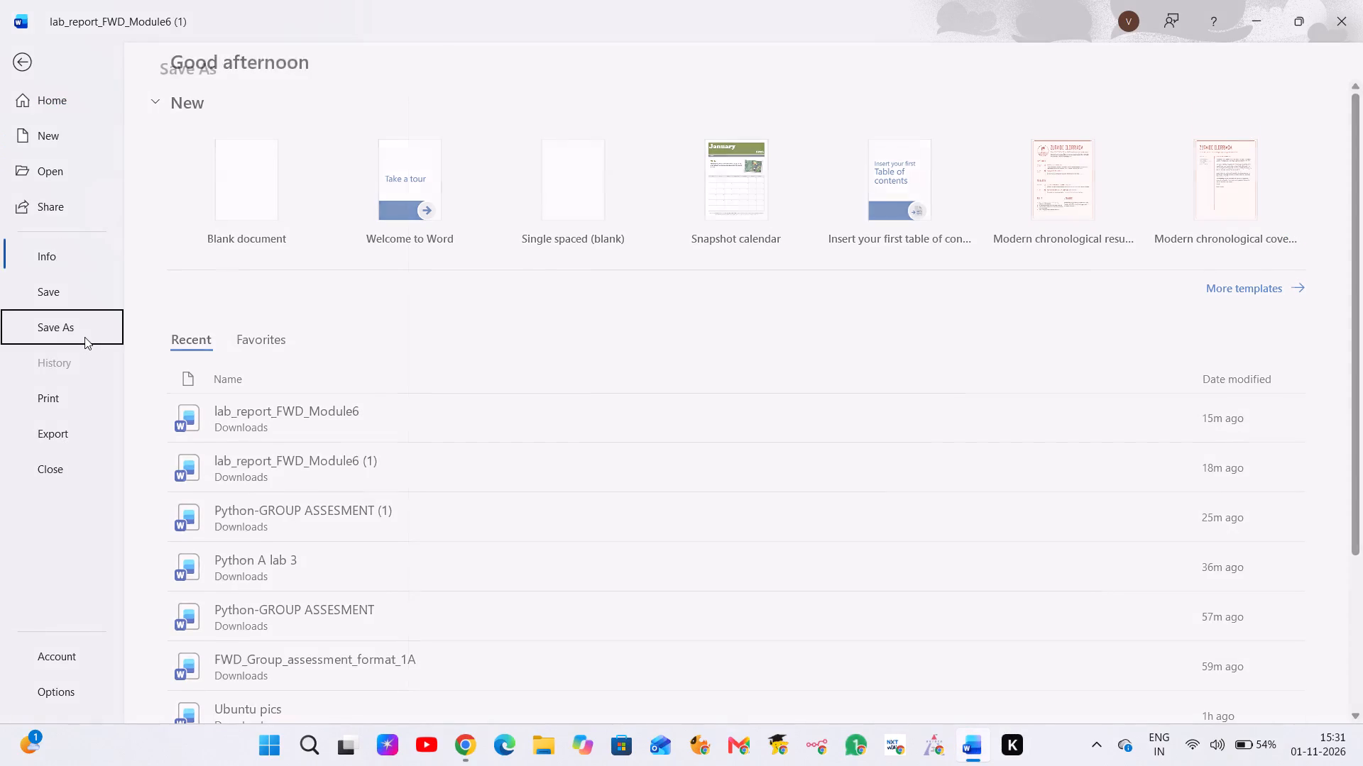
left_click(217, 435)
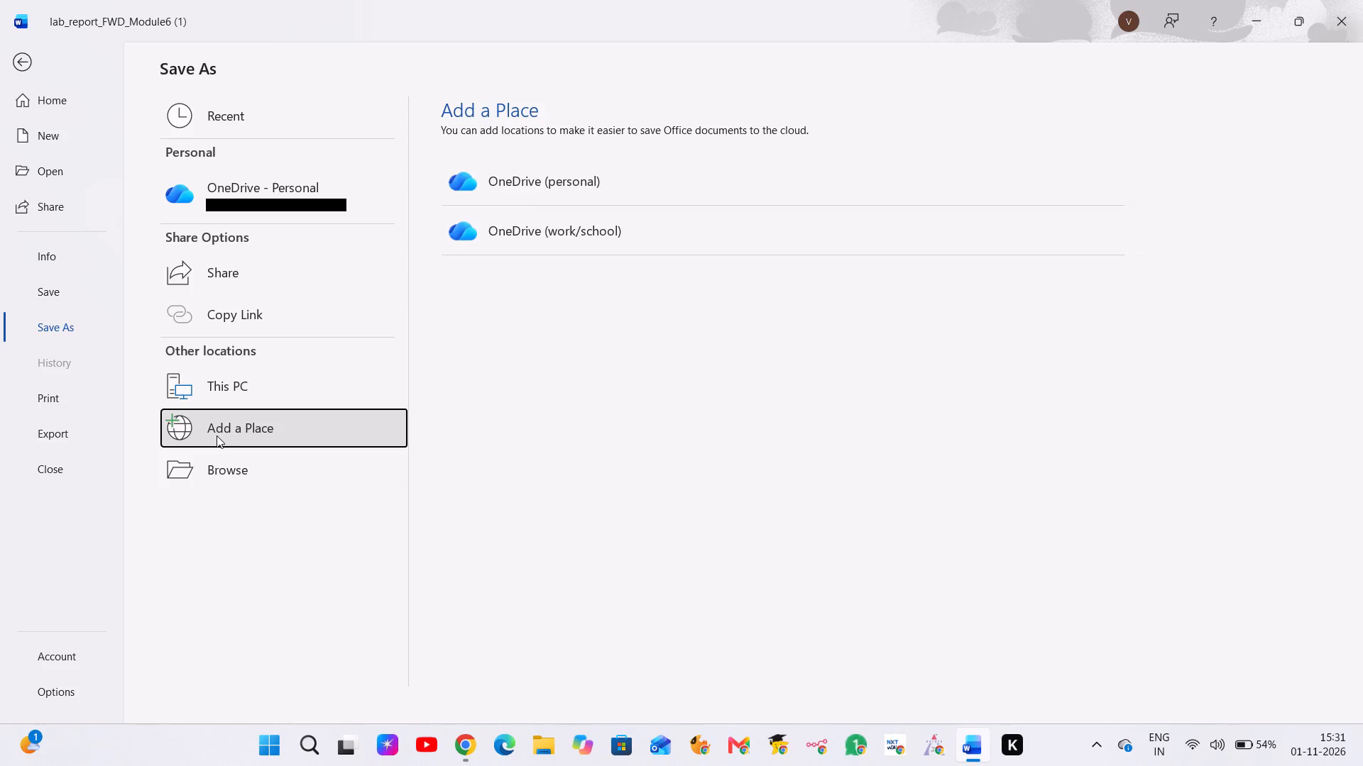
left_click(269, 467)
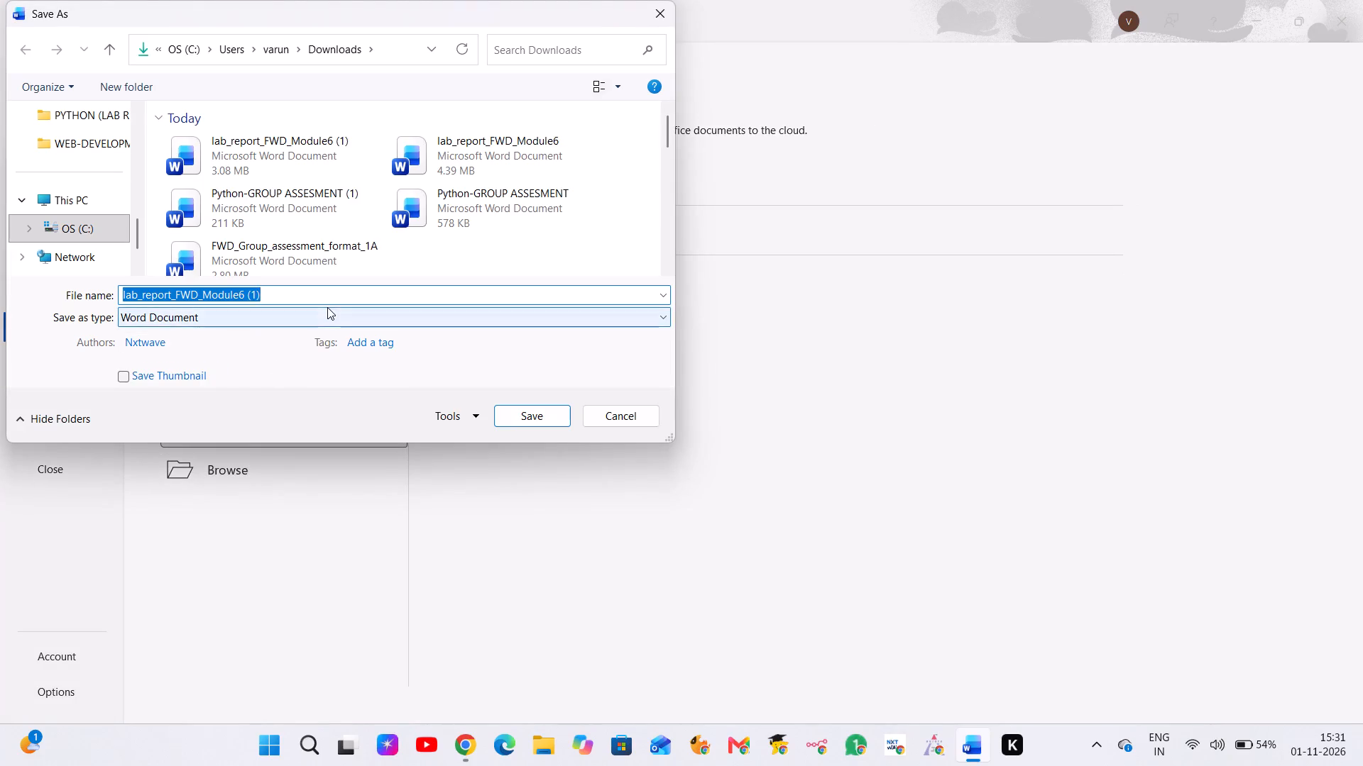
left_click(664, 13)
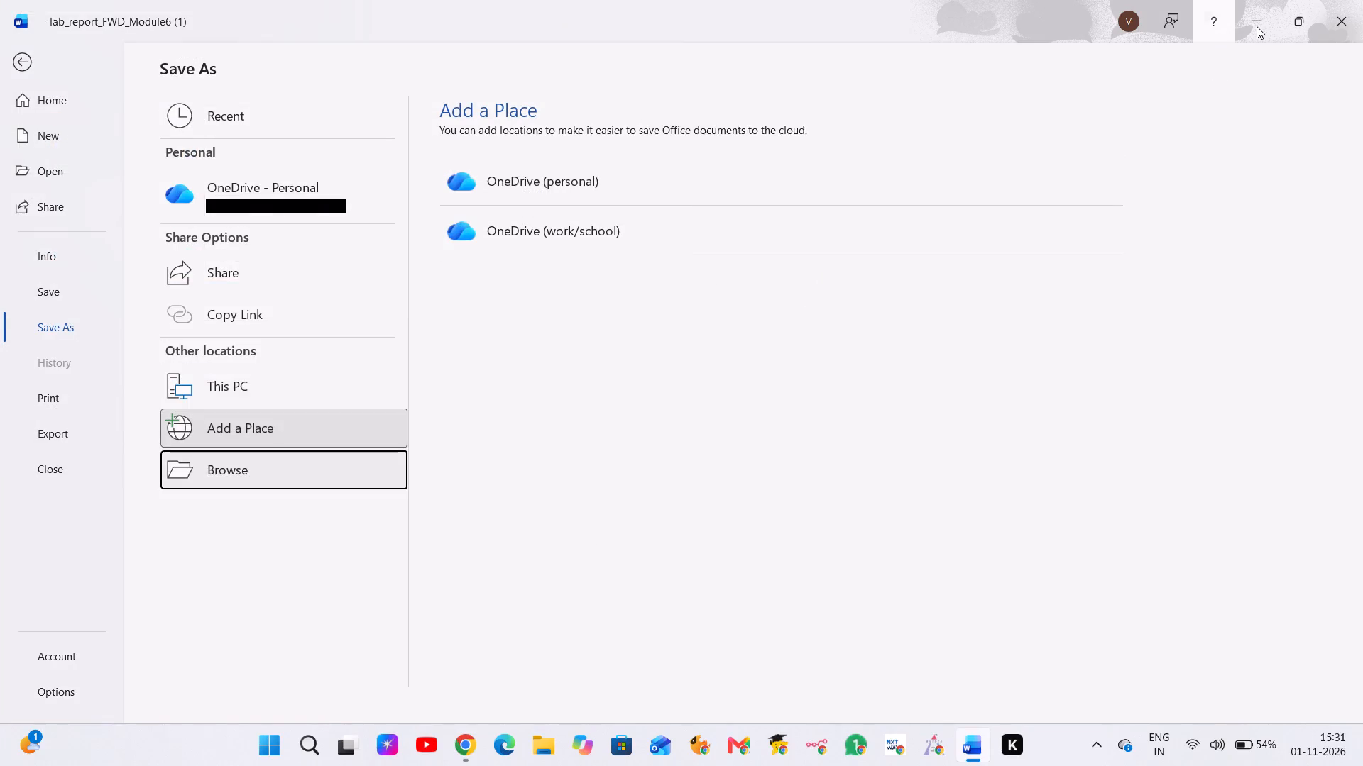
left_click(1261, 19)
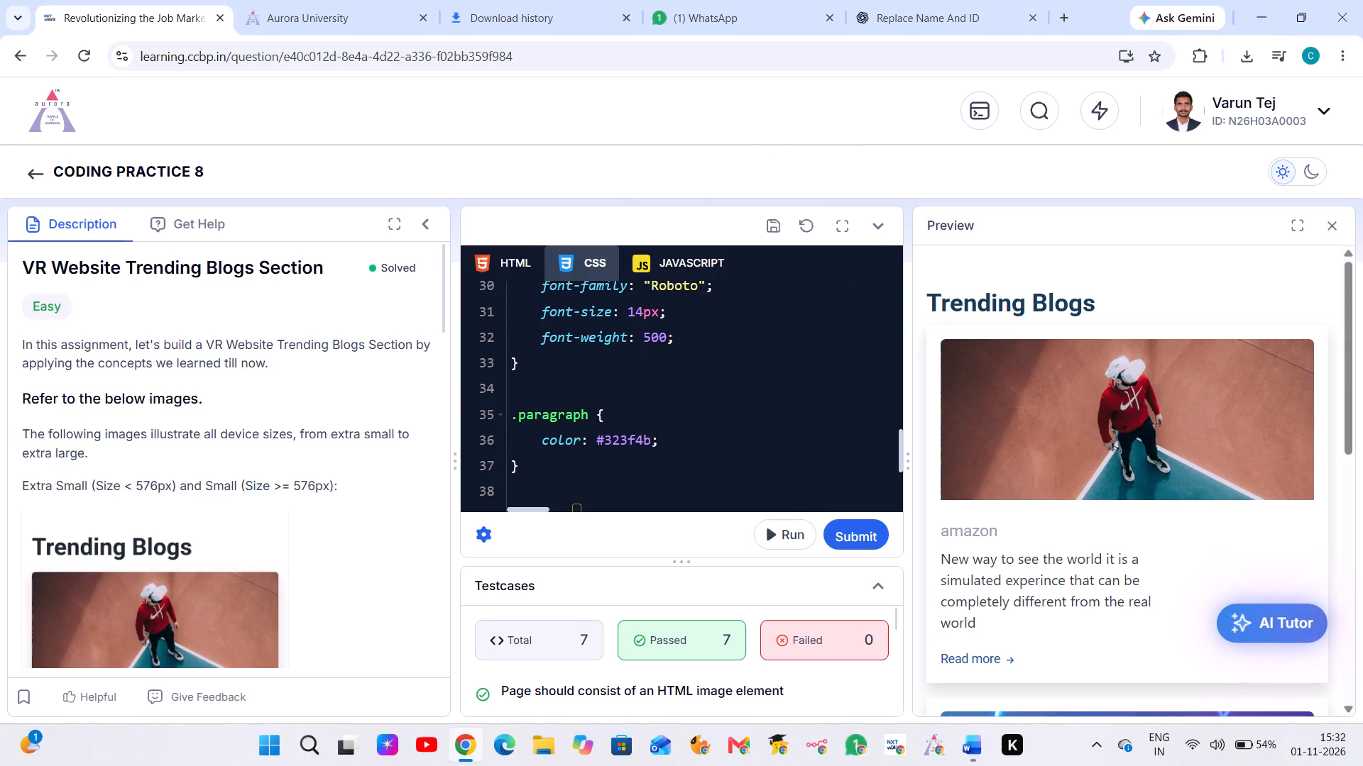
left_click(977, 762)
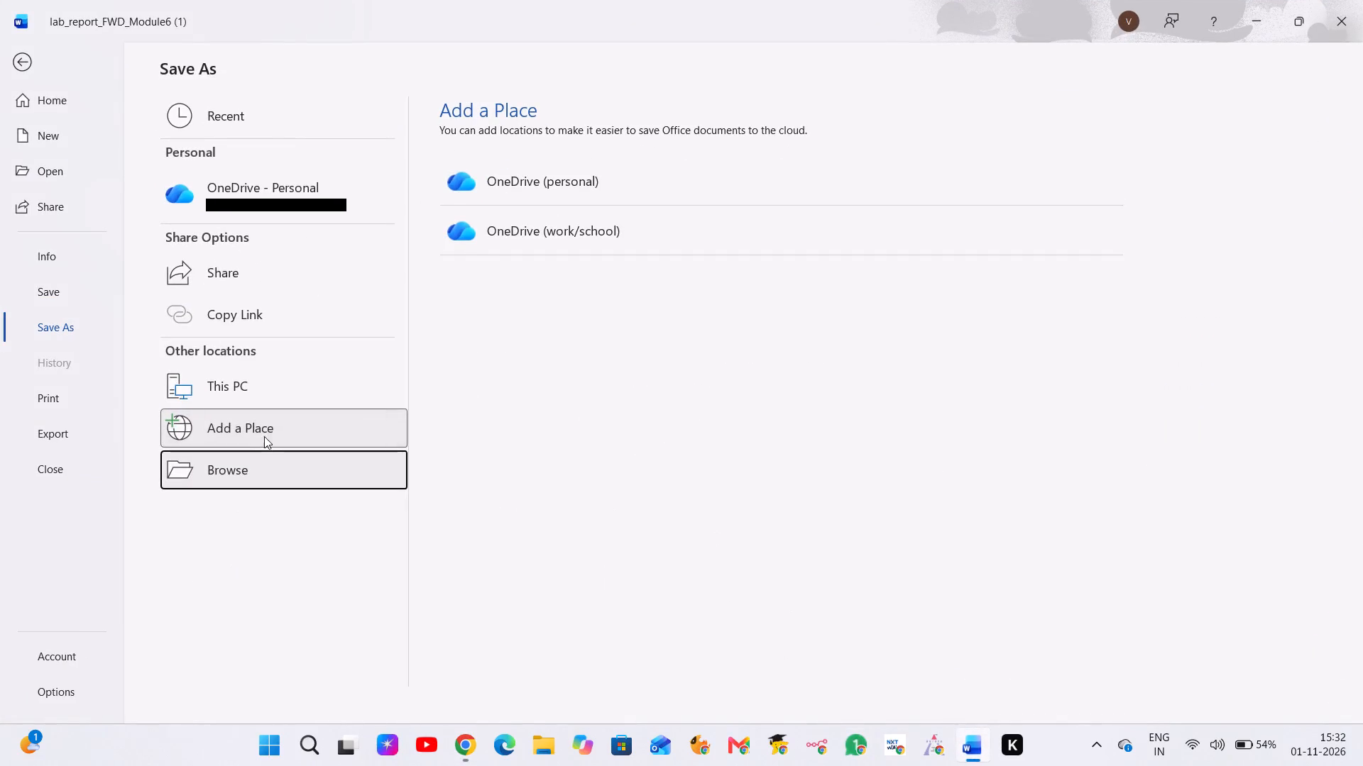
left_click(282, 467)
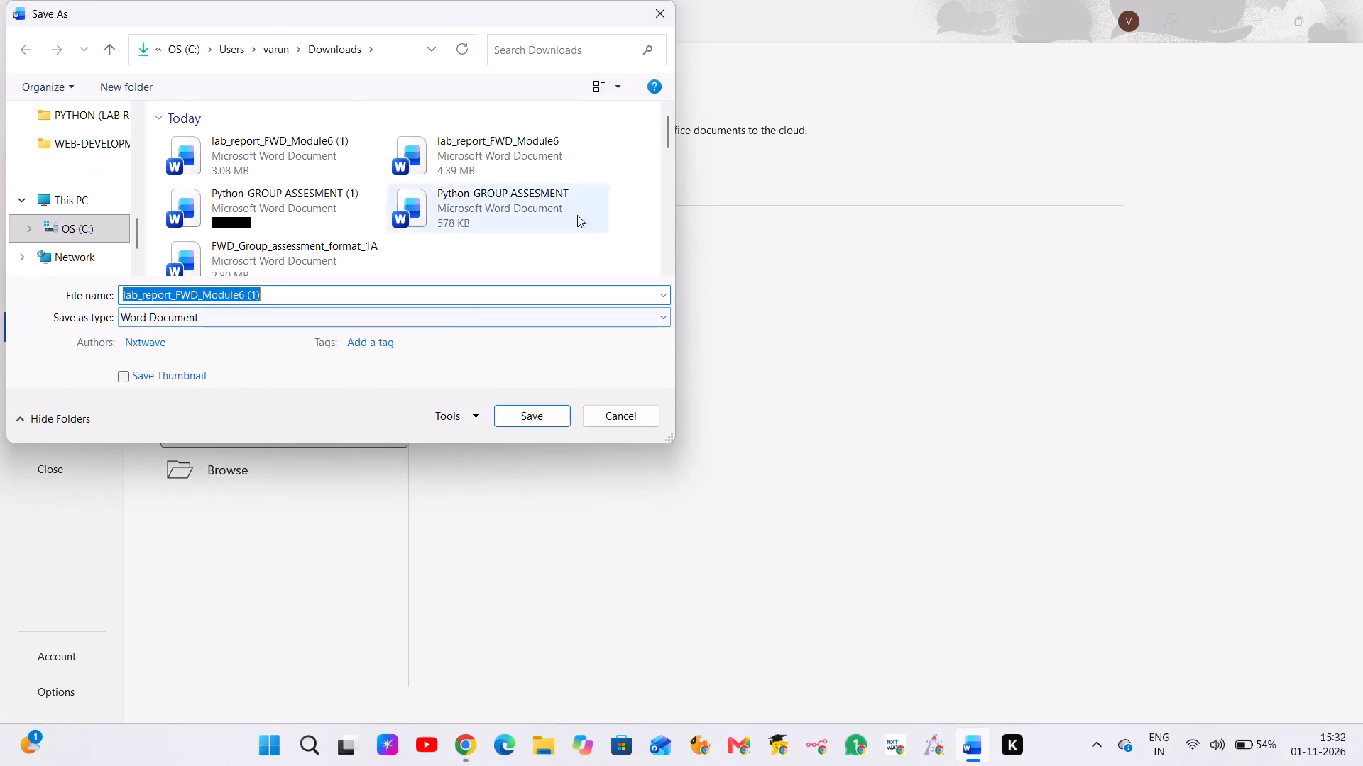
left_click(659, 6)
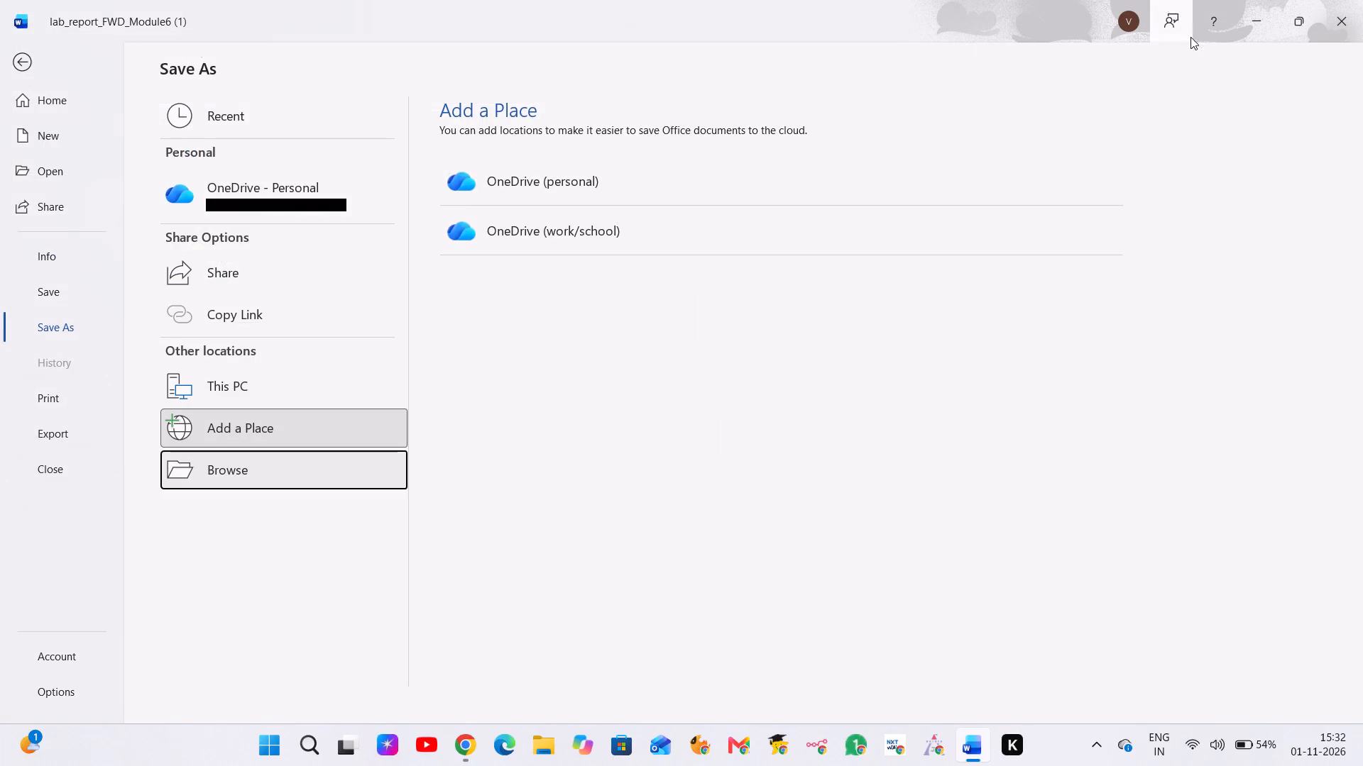
Minimize the open windows and, in File Explorer, open lab_report_FWD_Module6 (1) from the Downloads folder.
left_click(1244, 30)
left_click(1261, 20)
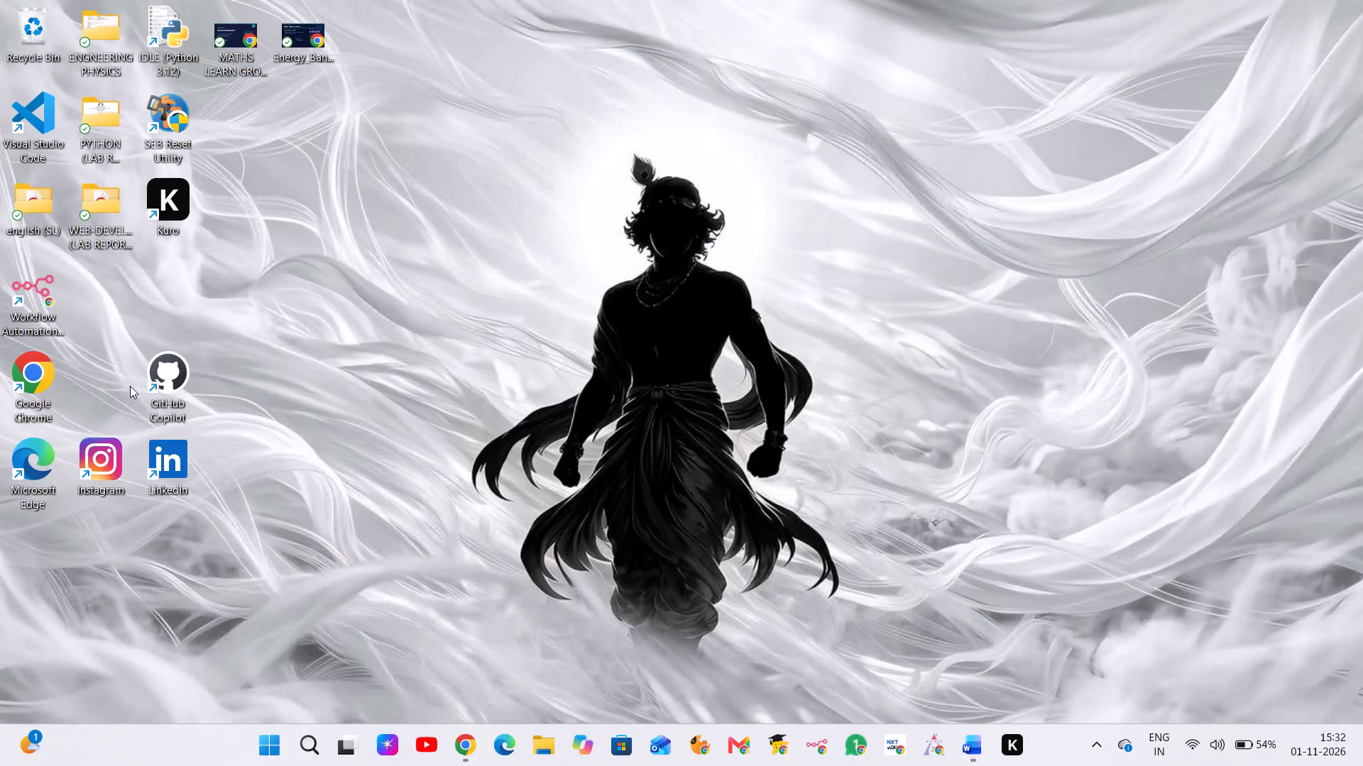
left_click(549, 754)
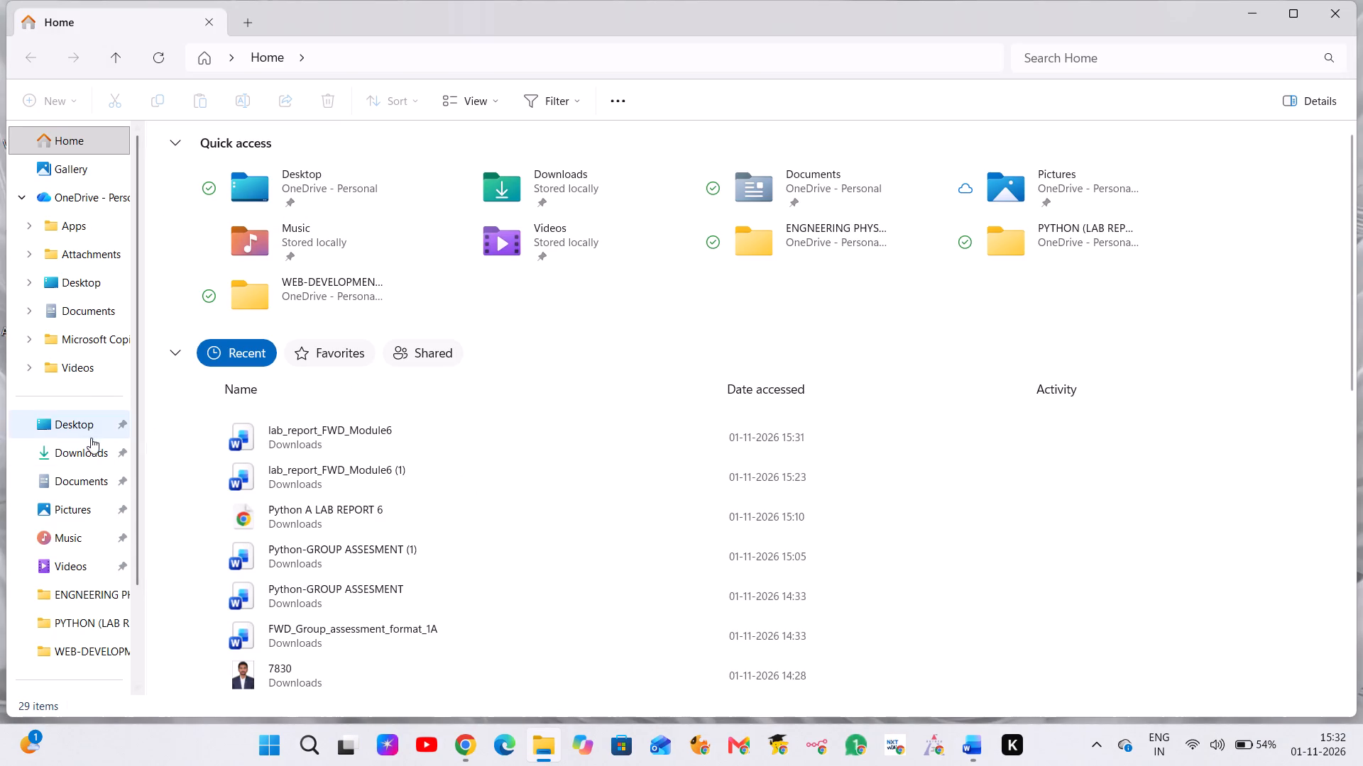
left_click(93, 454)
left_click(233, 189)
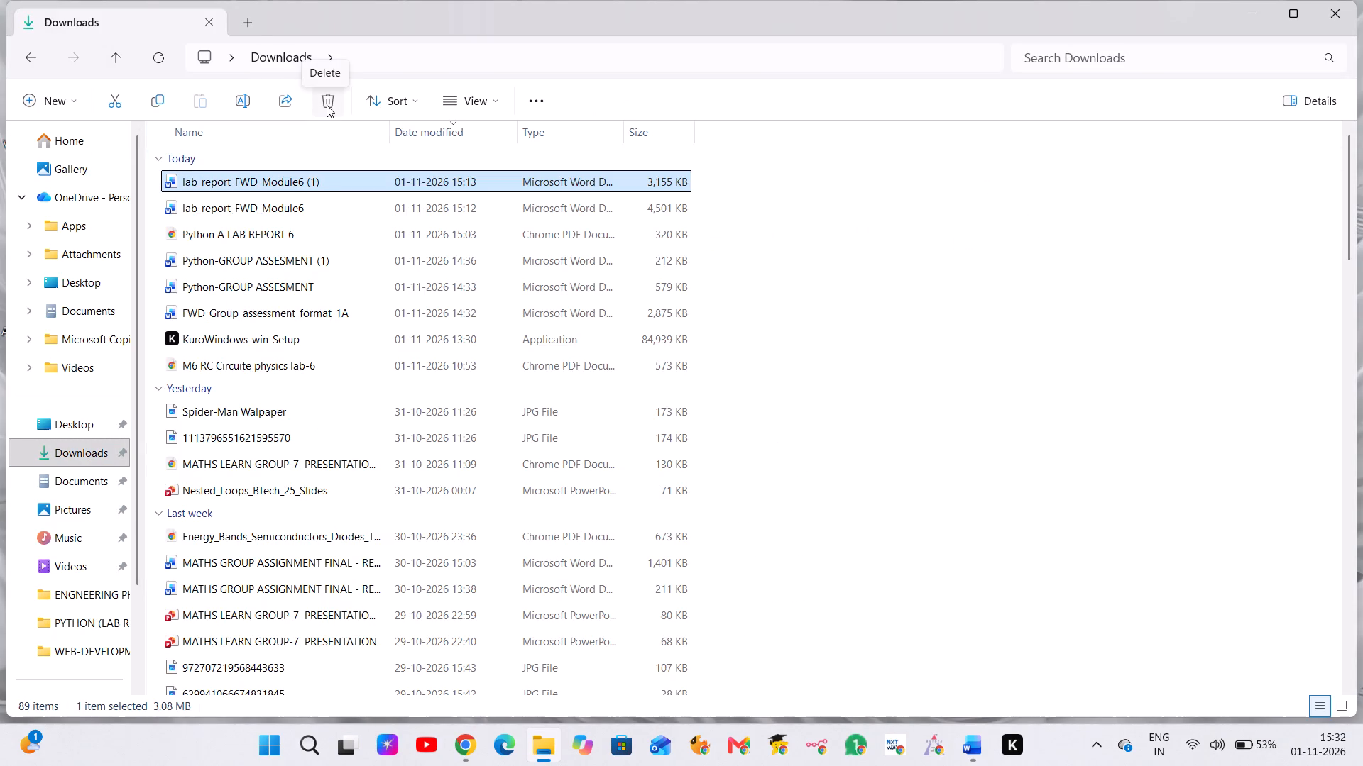
double_click(320, 177)
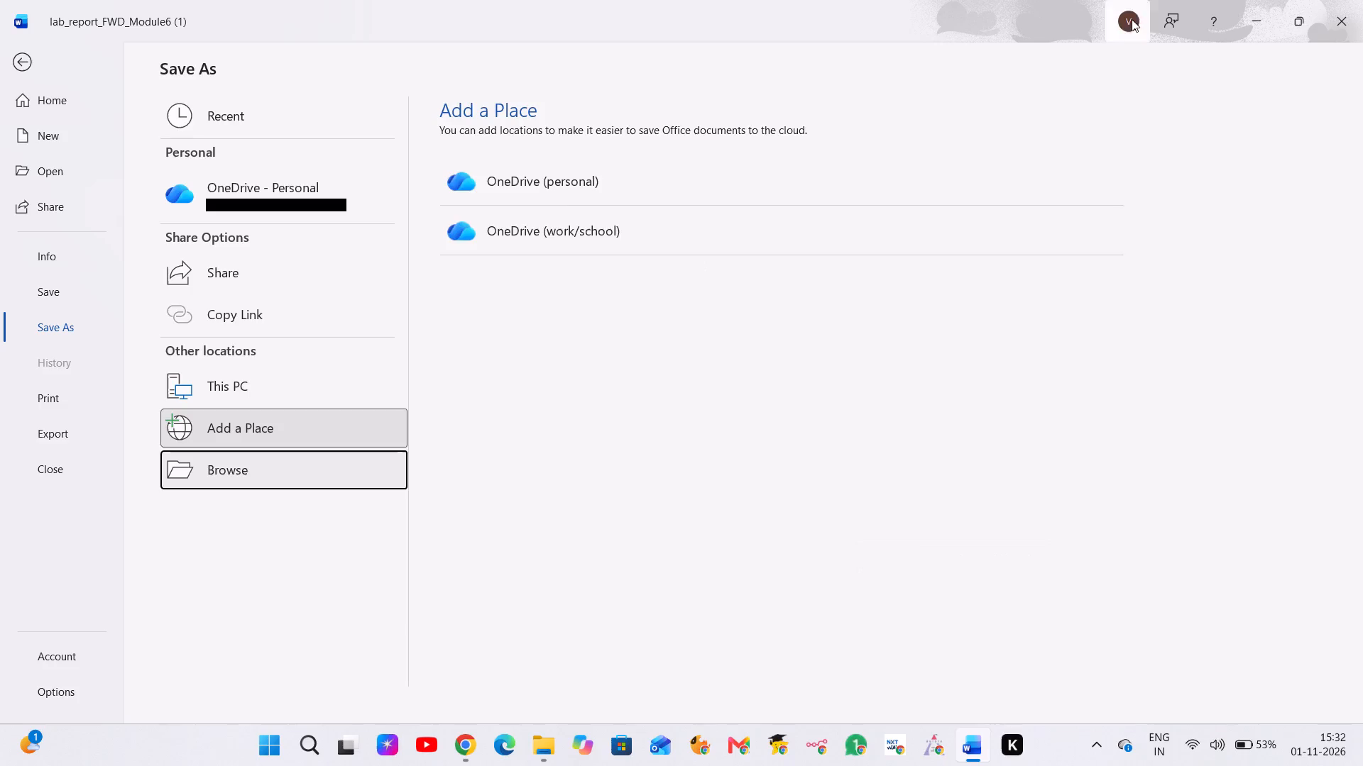
Return to the document and replace the certificate's <Name of the student> placeholder with the student's full name, followed by a paragraph break.
left_click(76, 104)
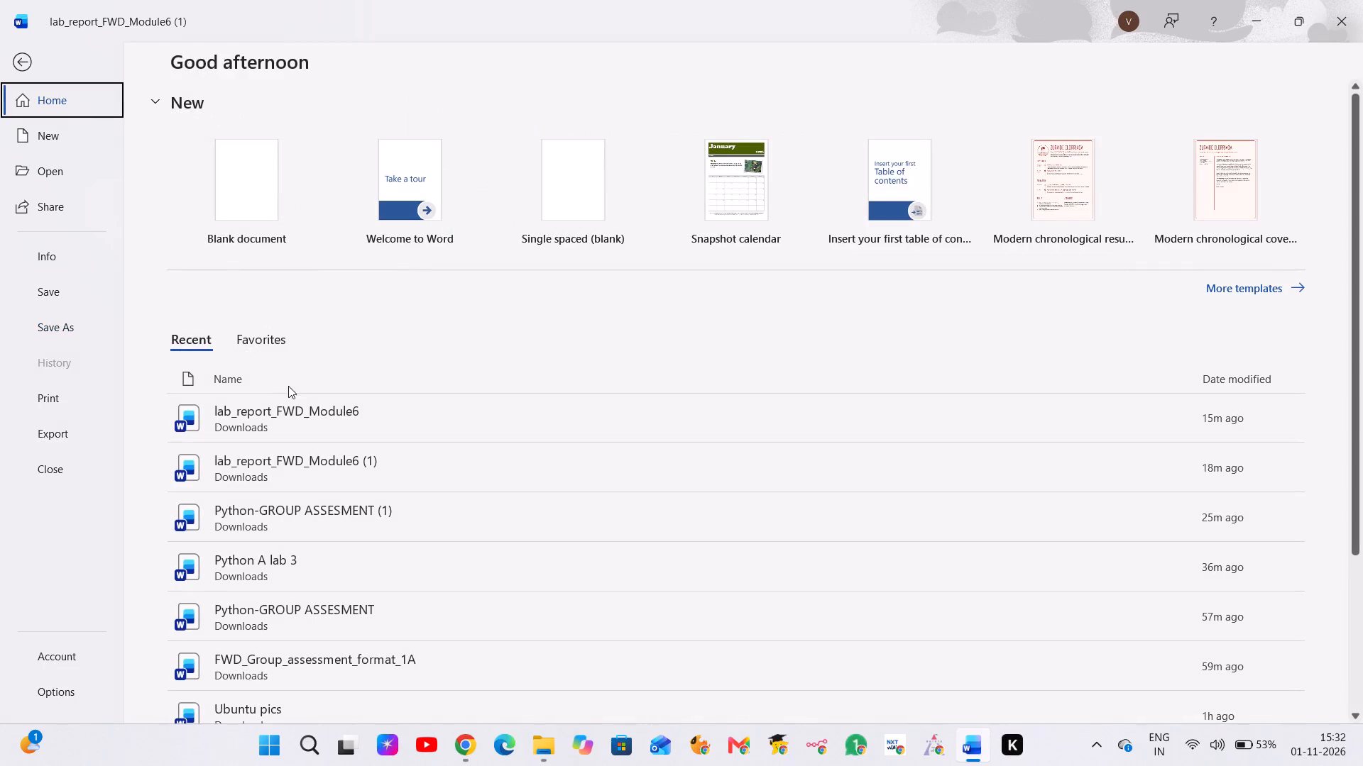
left_click(22, 64)
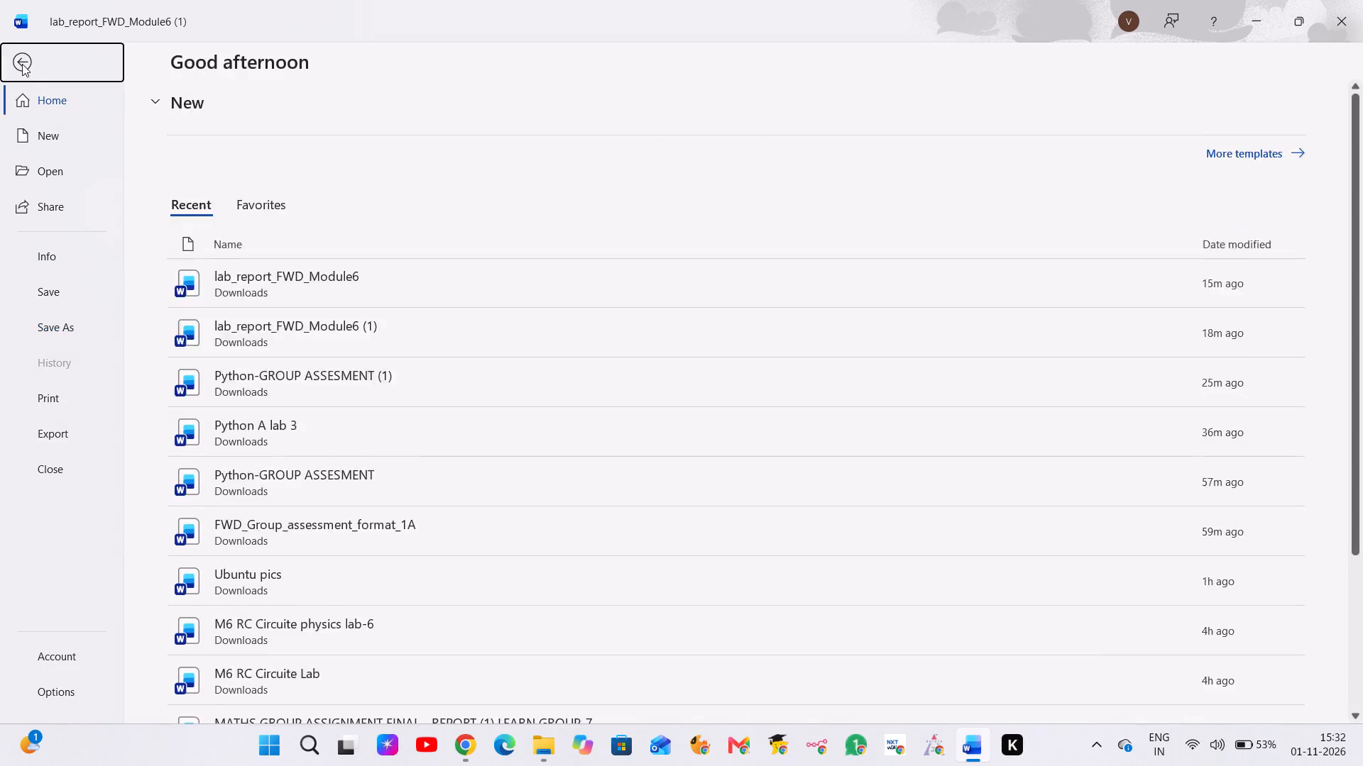
scroll(584, 412, "up", 14)
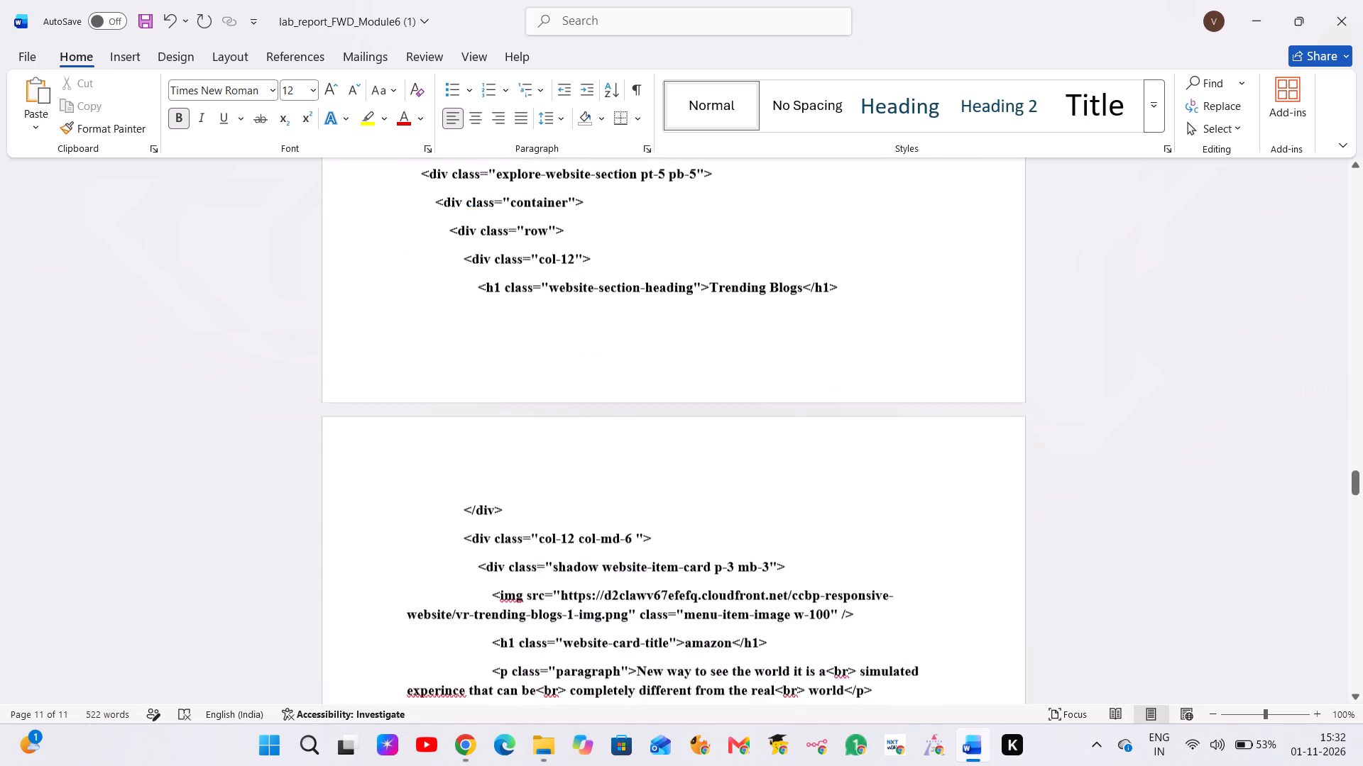
scroll(584, 412, "up", 13)
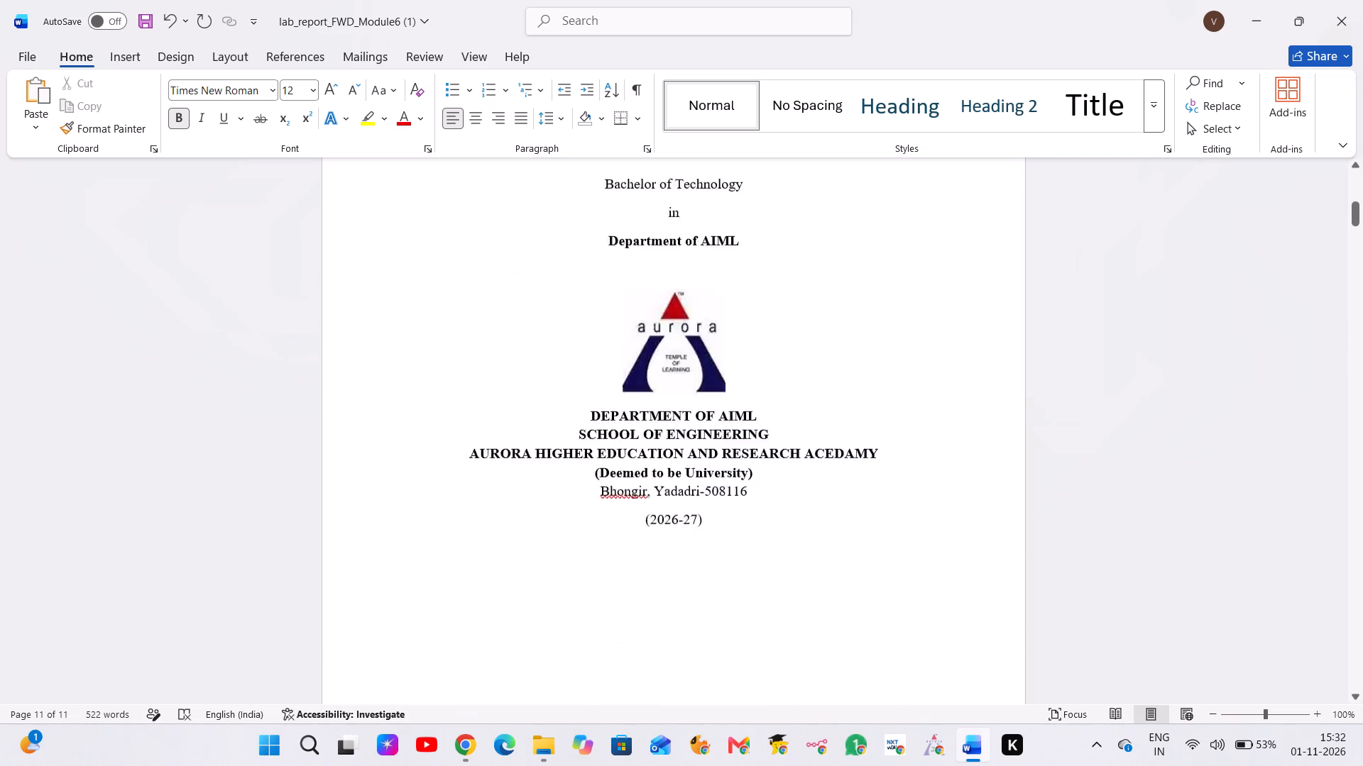
scroll(584, 412, "up", 1)
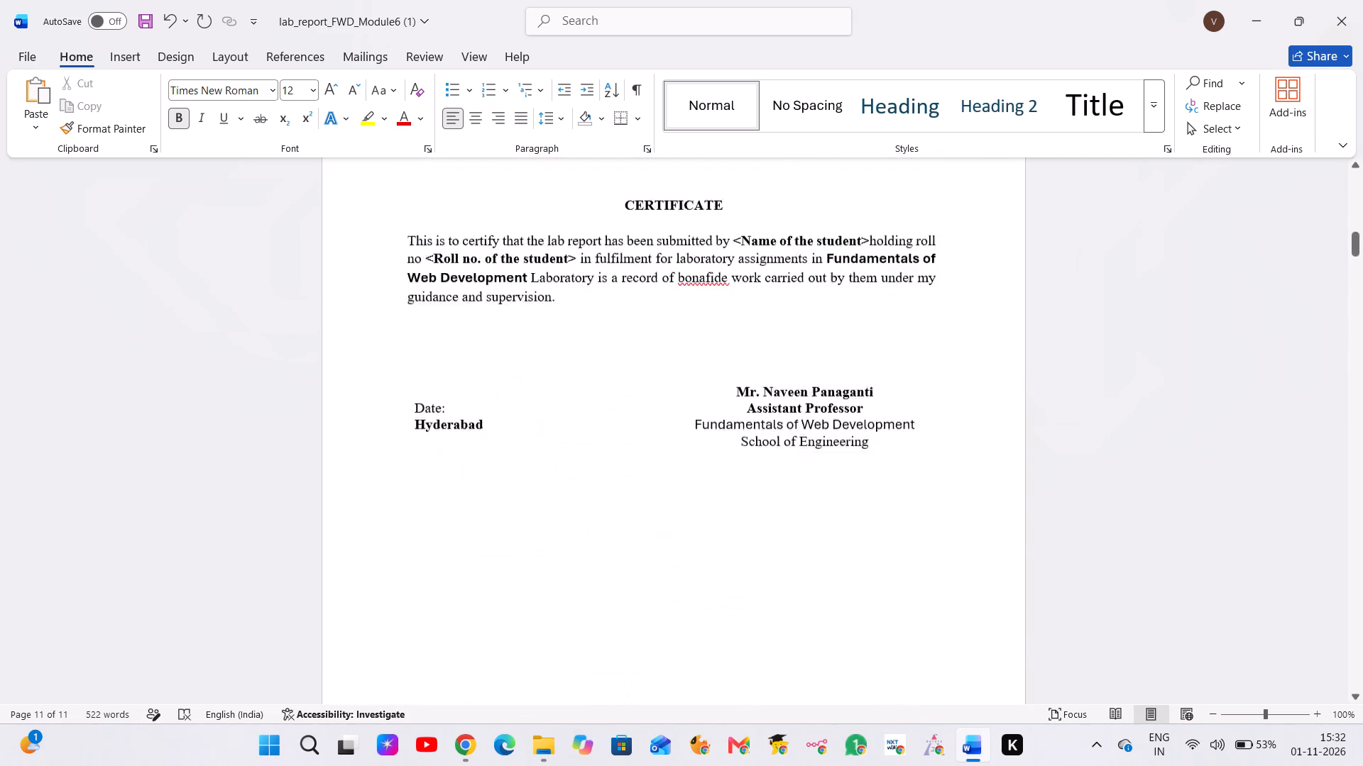
scroll(584, 412, "up", 1)
left_click(868, 308)
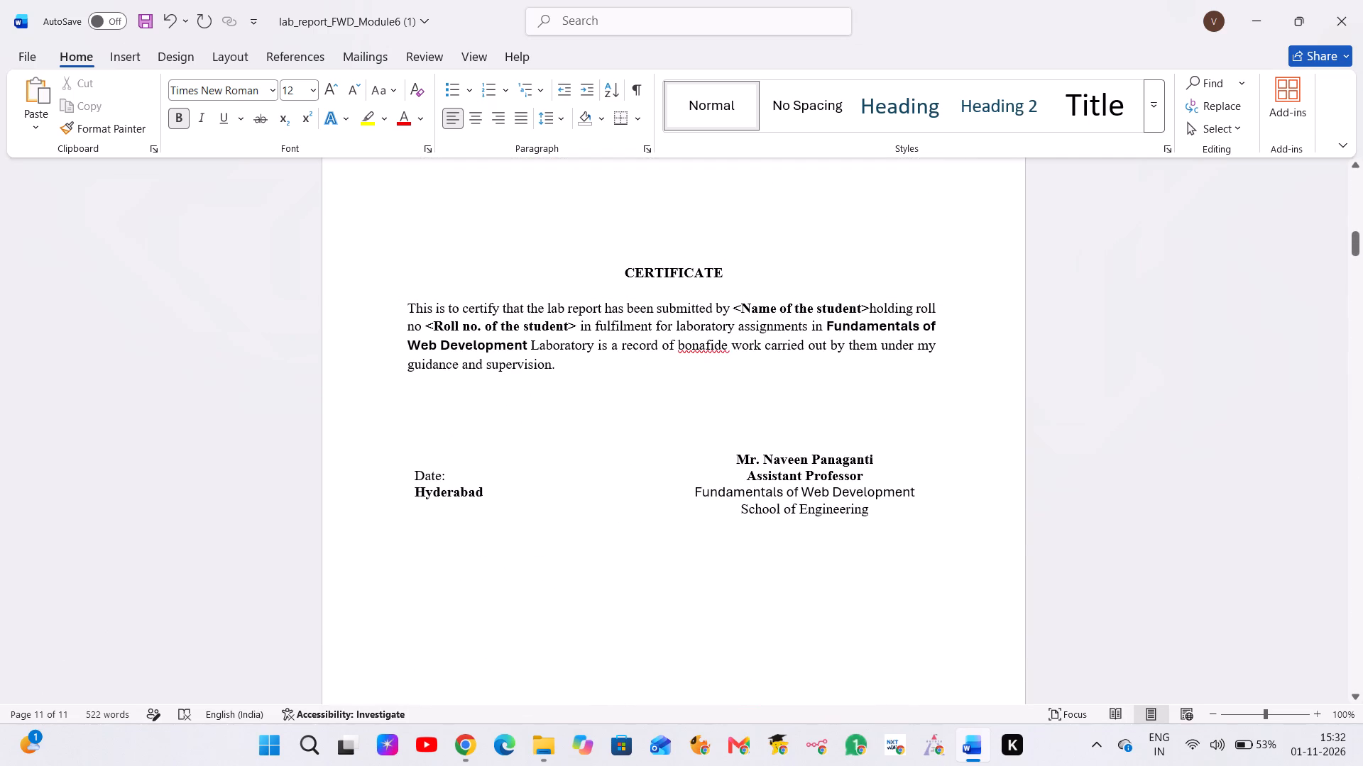
key("BackSpace")
key("BackSpace")
key("BackSpace")
key("BackSpace")
key("BackSpace")
key("BackSpace")
key("BackSpace")
key("BackSpace")
key("BackSpace")
key("BackSpace")
key("BackSpace")
key("BackSpace")
key("BackSpace")
key("BackSpace")
key("BackSpace")
key("BackSpace")
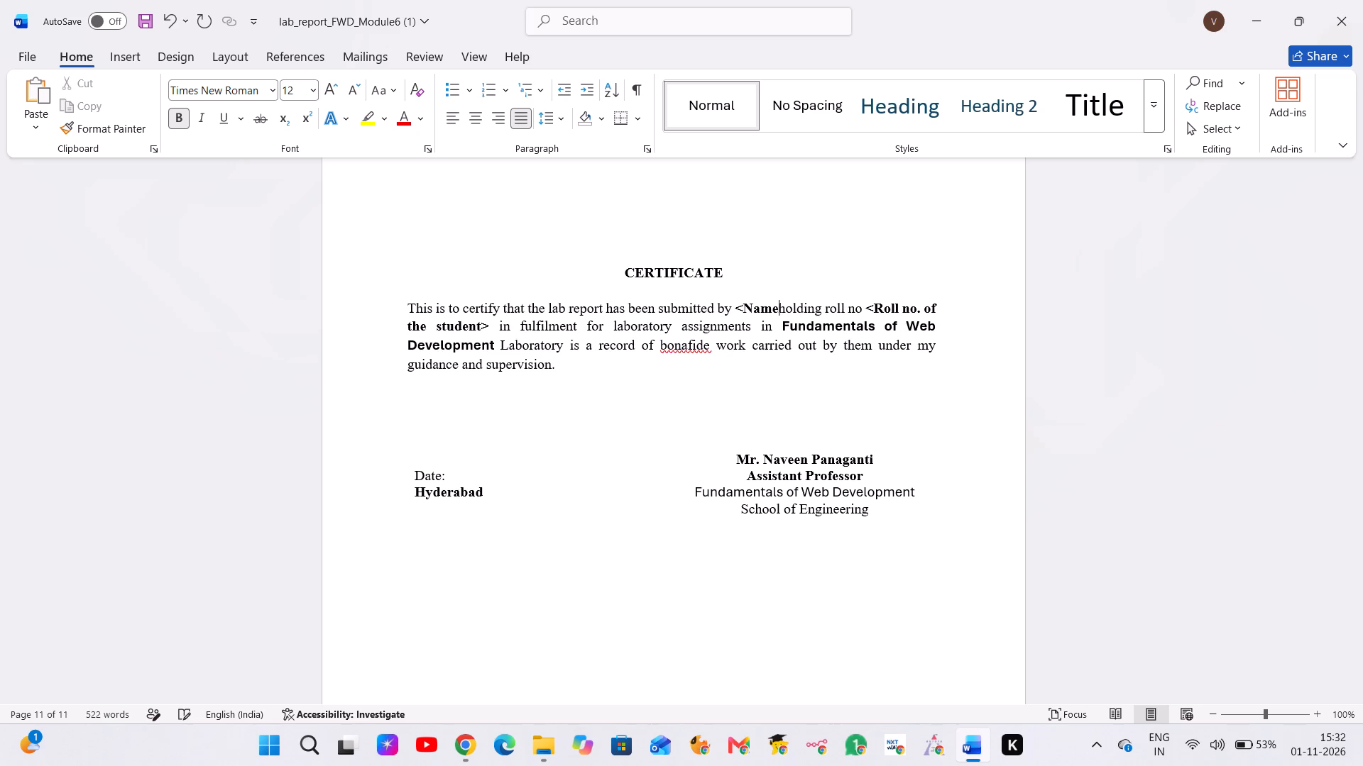
key("BackSpace")
key("BackSpace")
key("BackSpace")
key("BackSpace")
key("BackSpace")
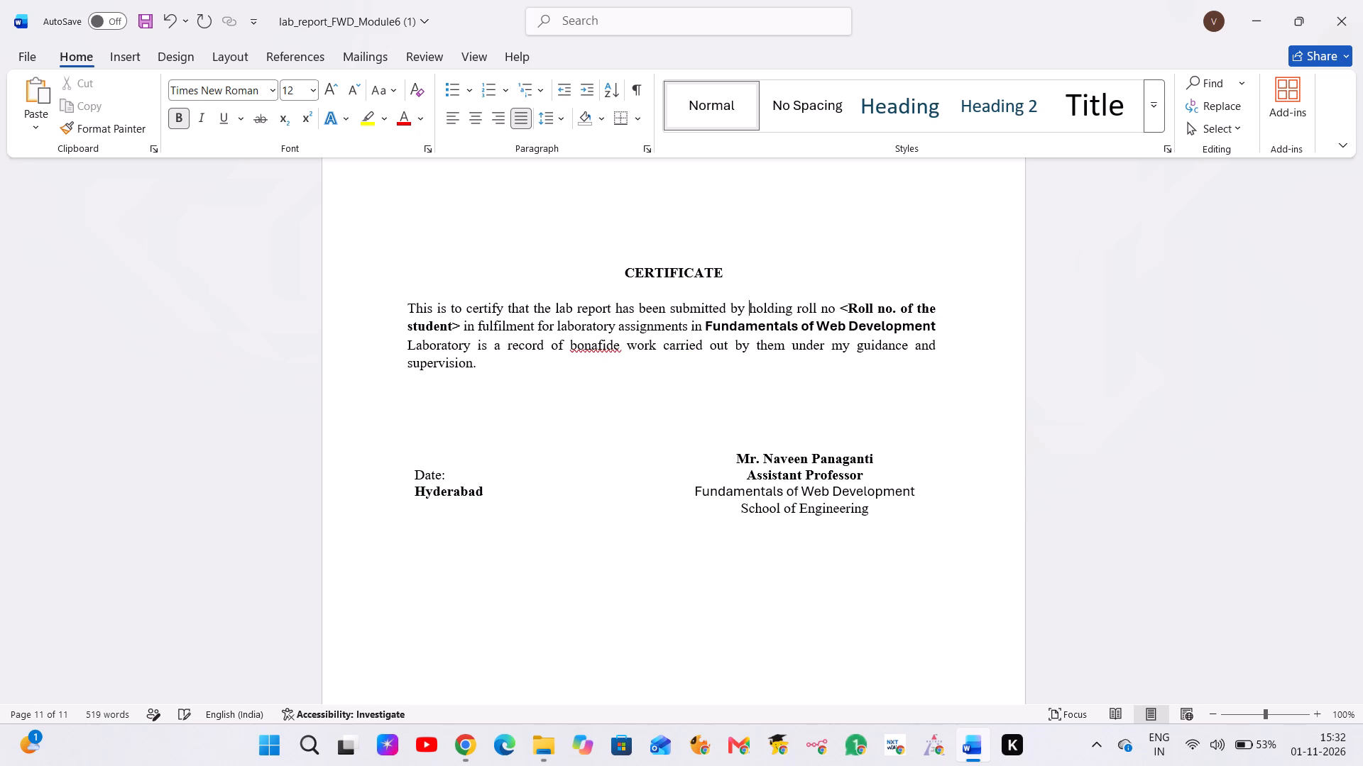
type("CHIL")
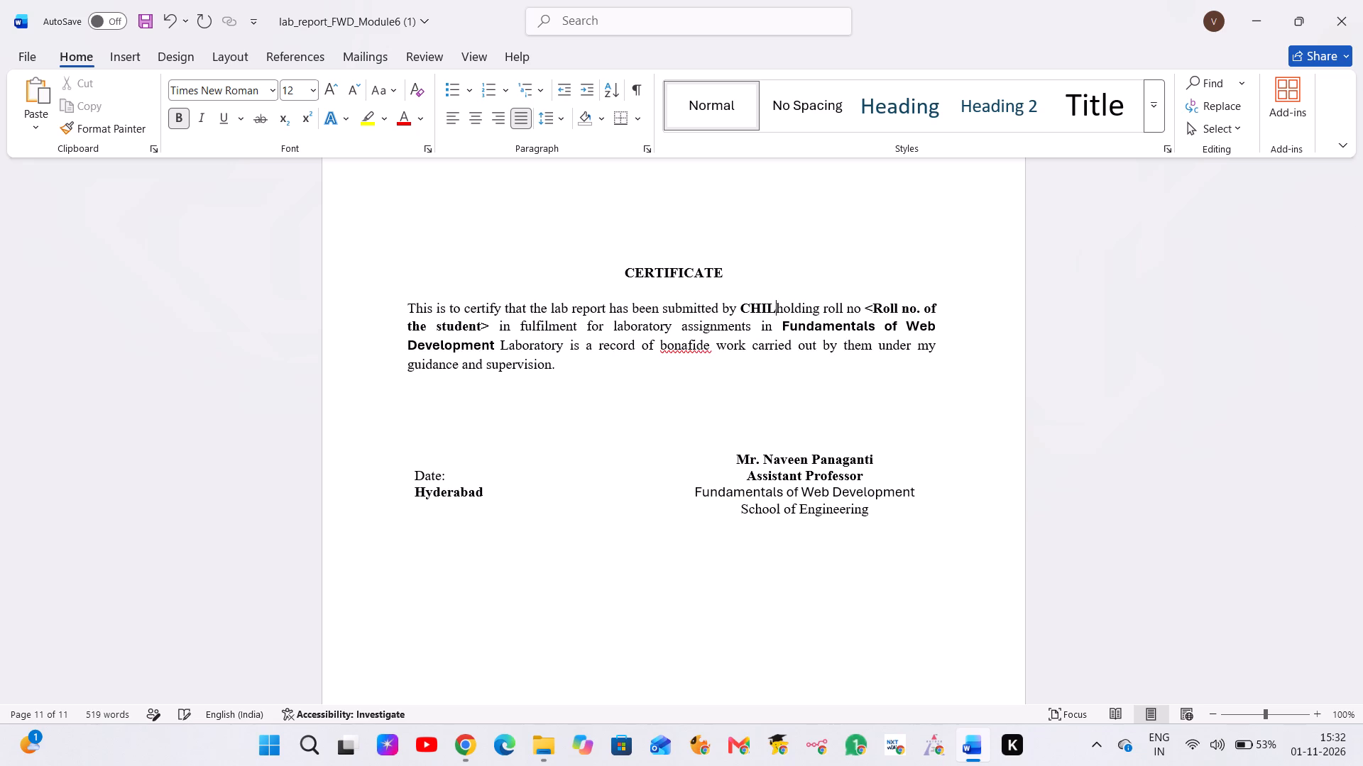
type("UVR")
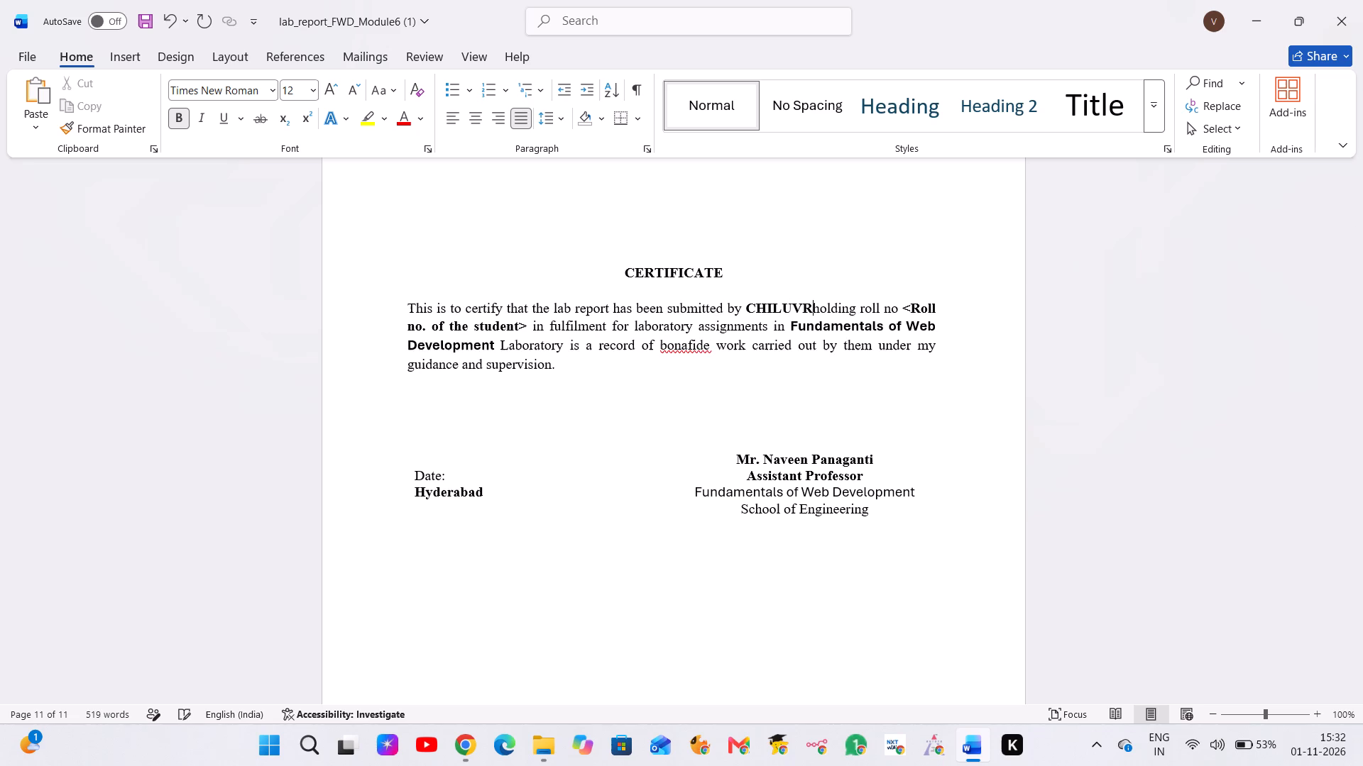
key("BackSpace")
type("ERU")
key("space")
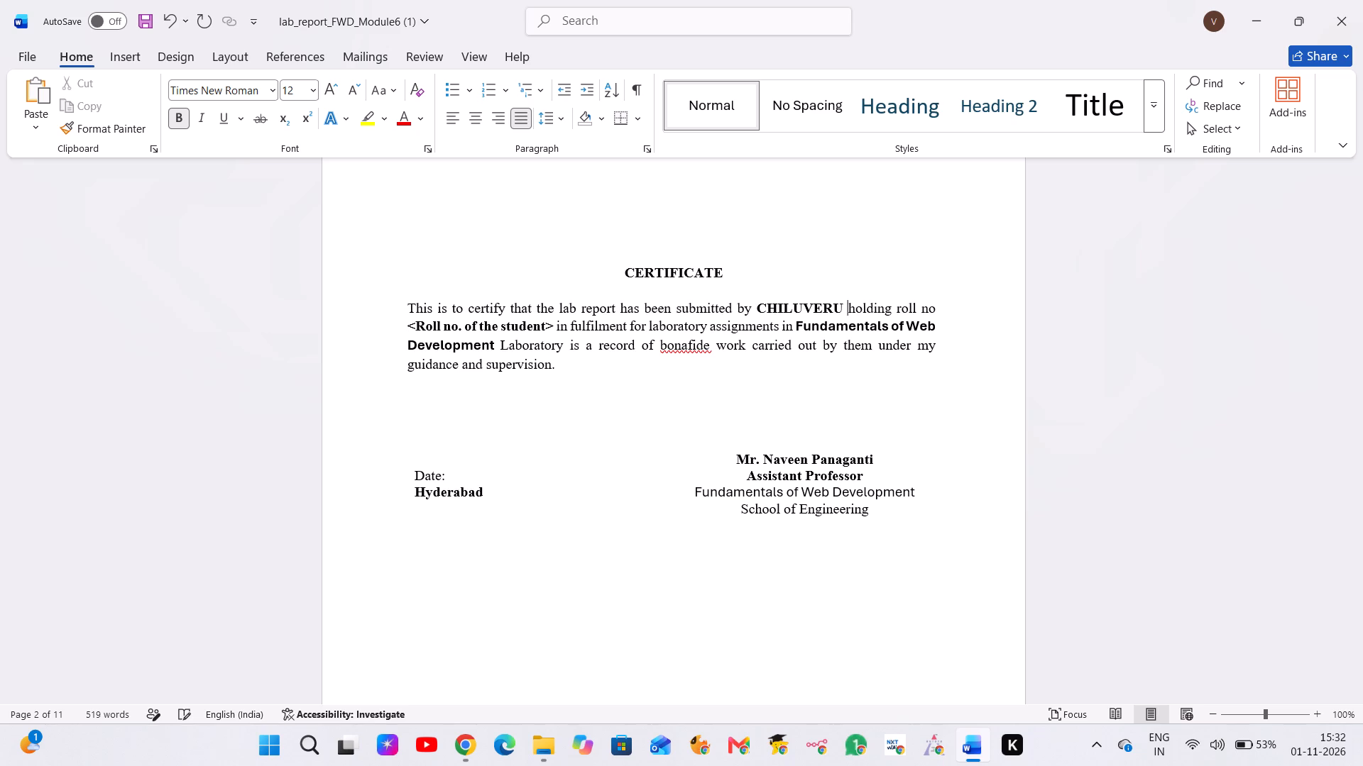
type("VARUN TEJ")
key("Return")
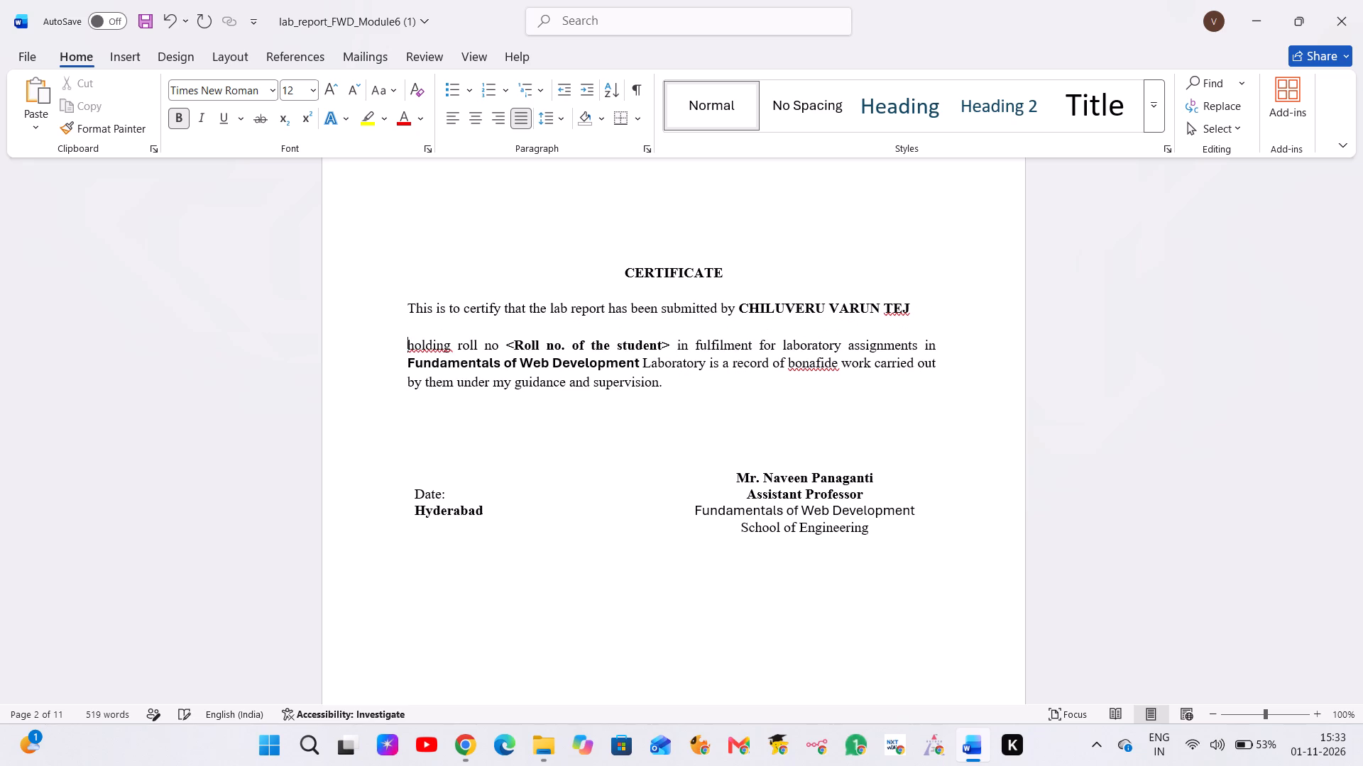
Delete the <Roll no. of the student> placeholder from the certificate text.
left_click(668, 344)
left_click_drag(668, 344, 502, 346)
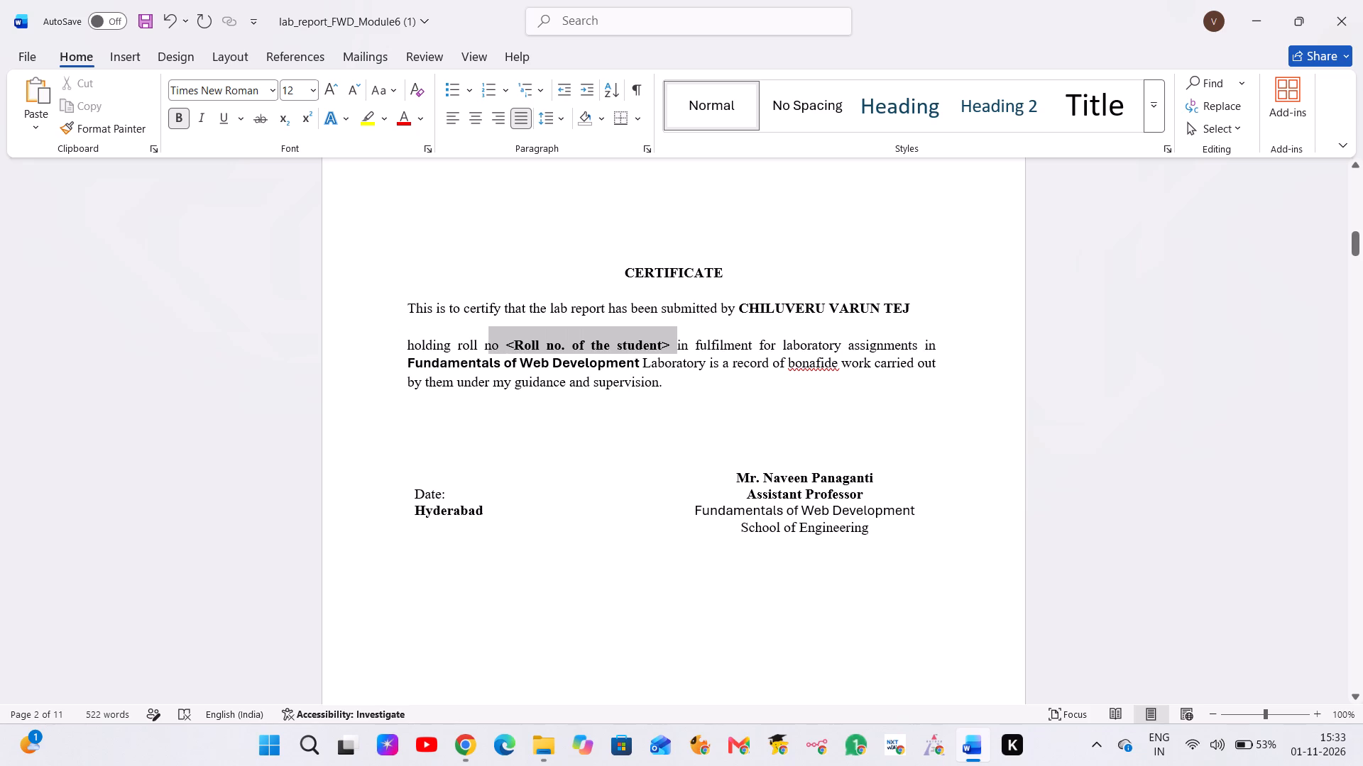
left_click_drag(502, 346, 508, 343)
key("BackSpace")
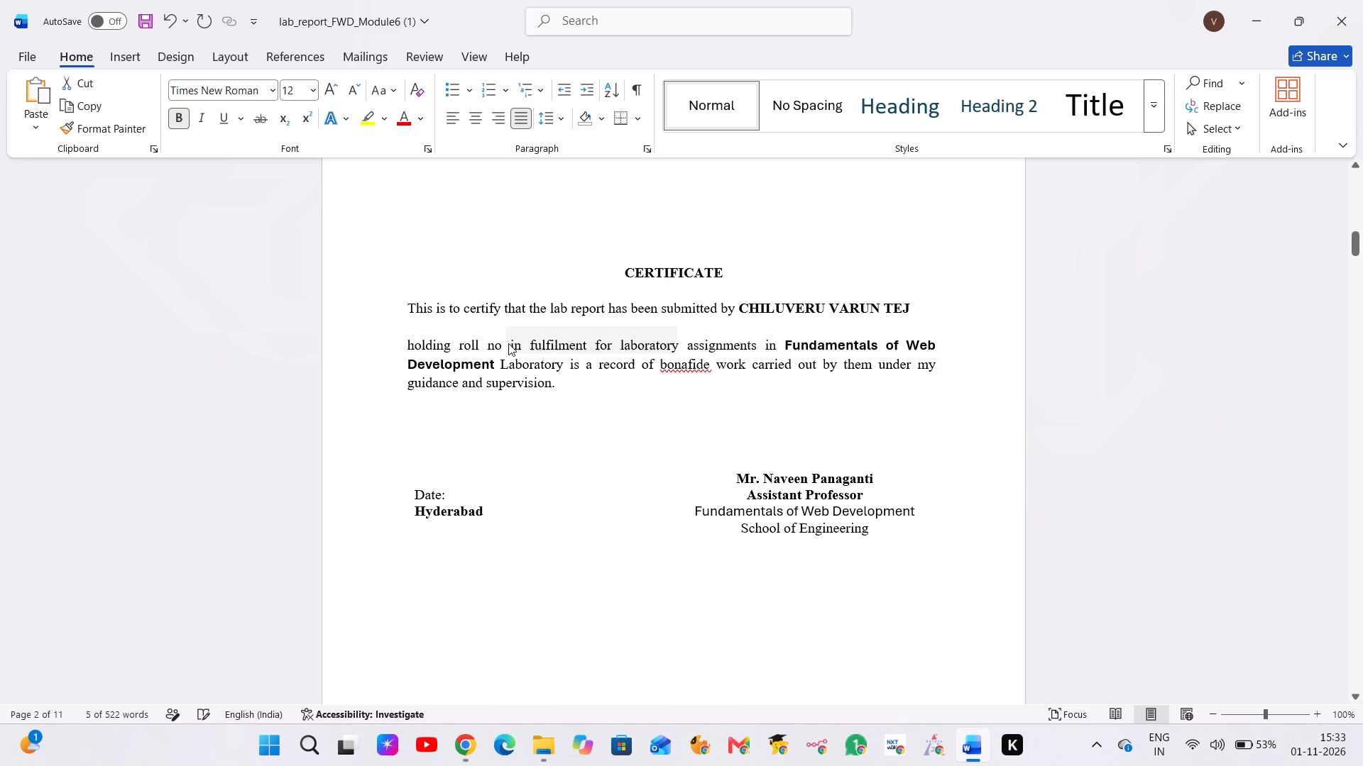
Switch to Chrome, return to the Aurora University dashboard and select the student's registration number in the profile banner.
left_click(463, 731)
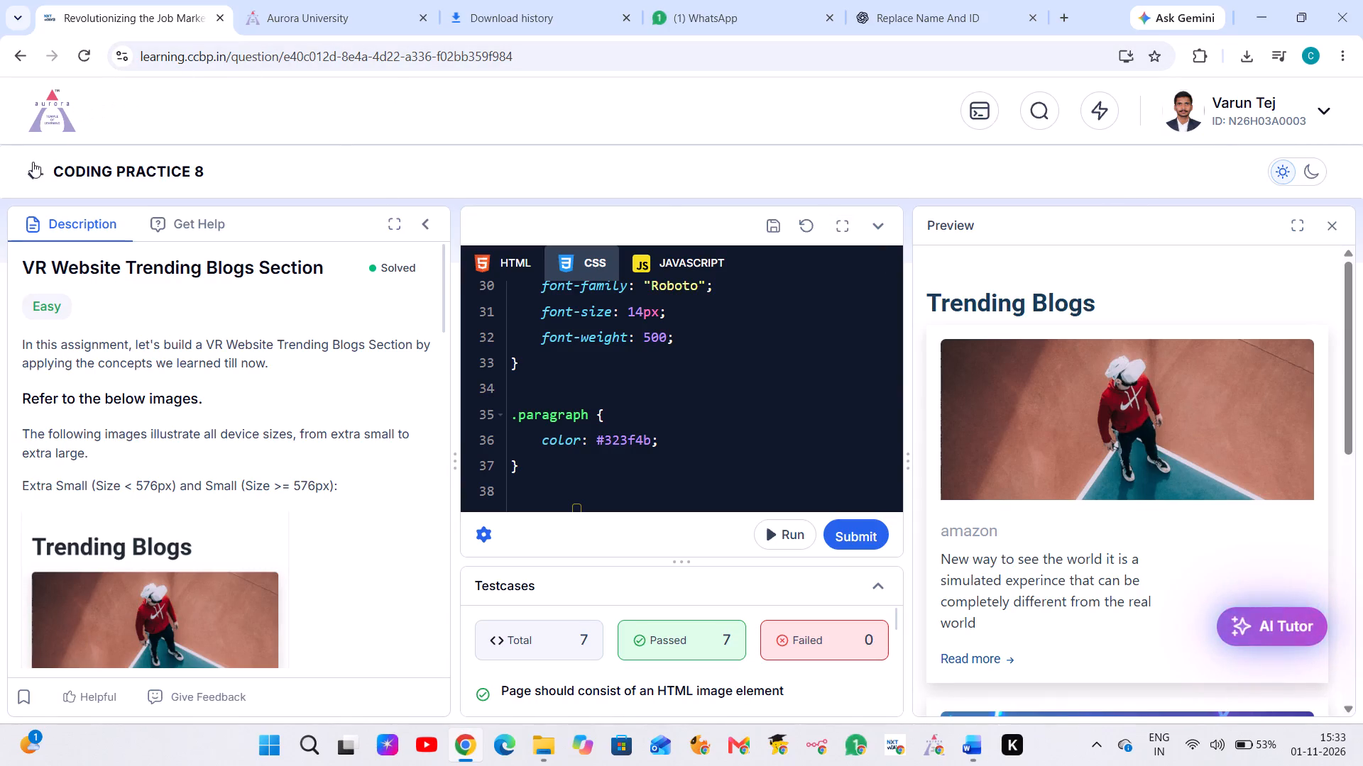
left_click(317, 0)
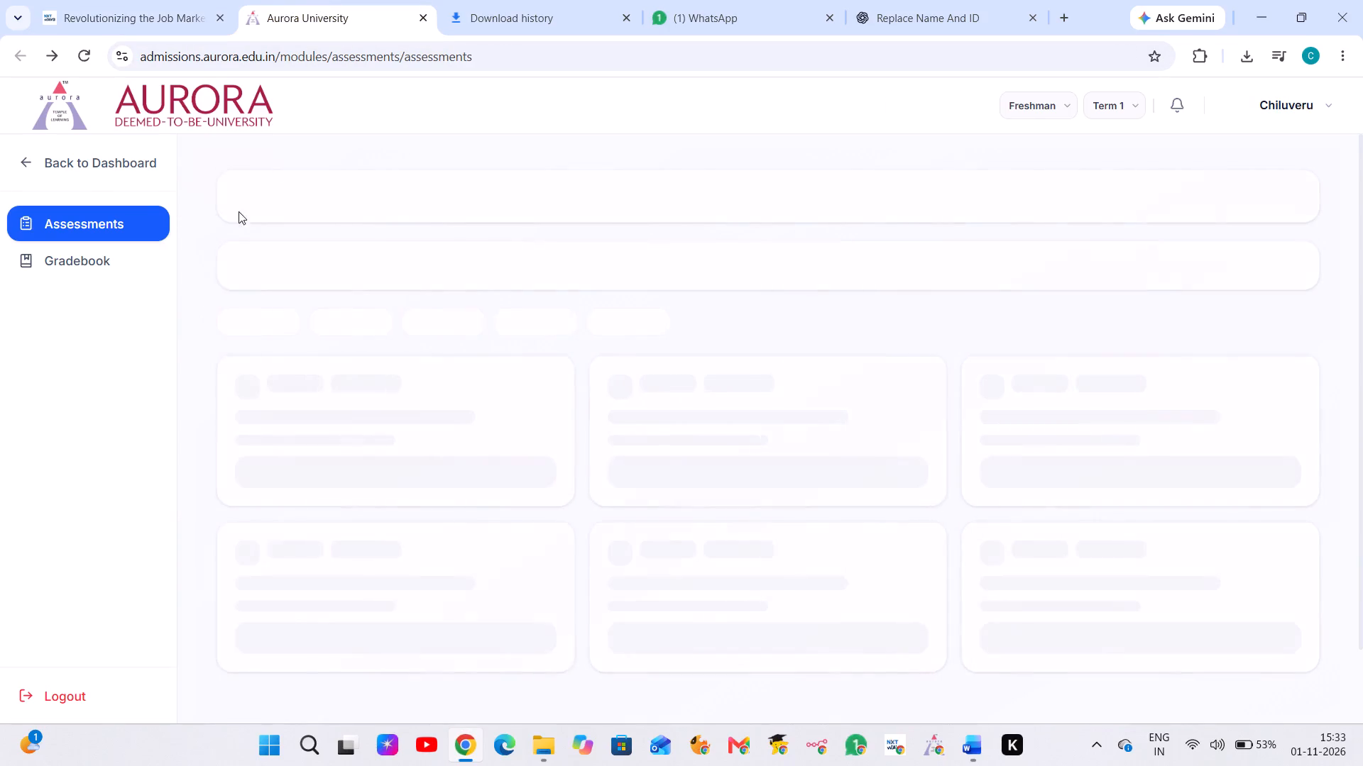
left_click(102, 162)
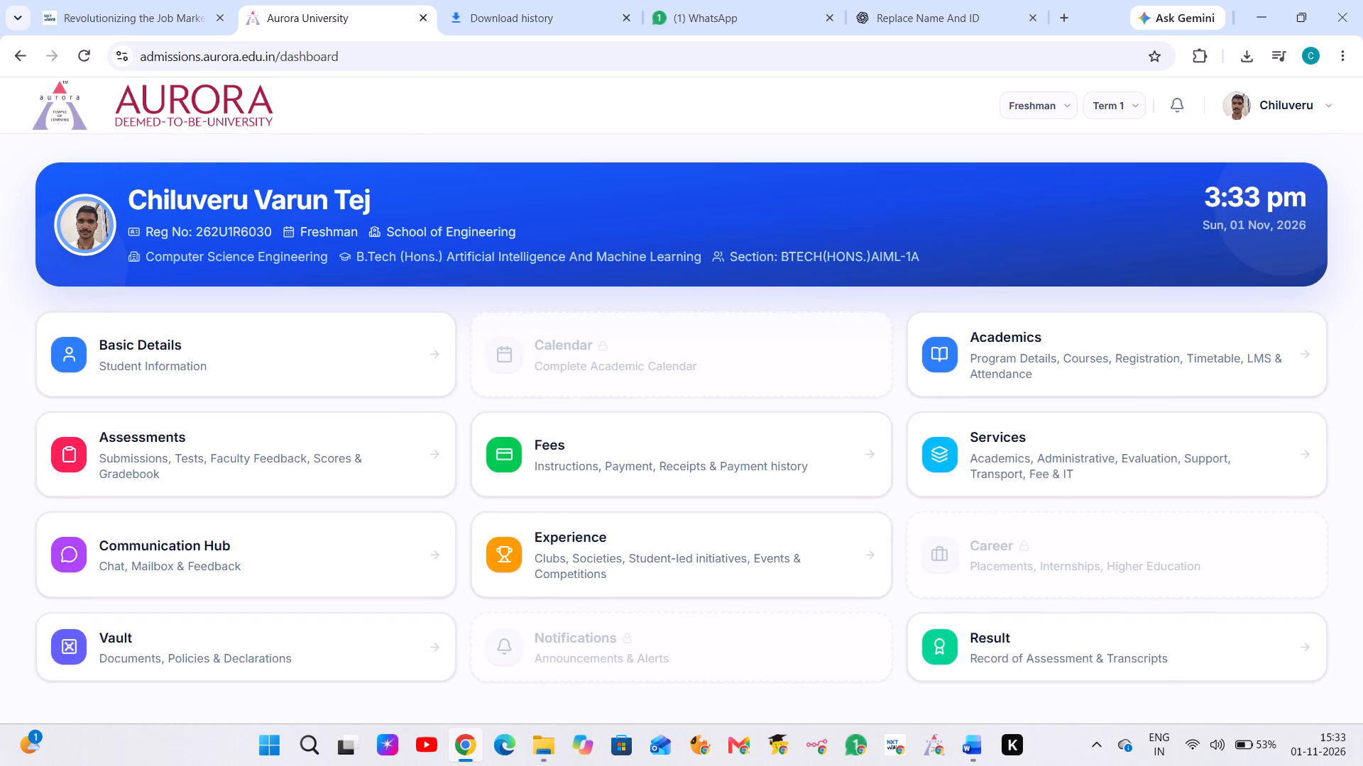
left_click_drag(193, 235, 273, 232)
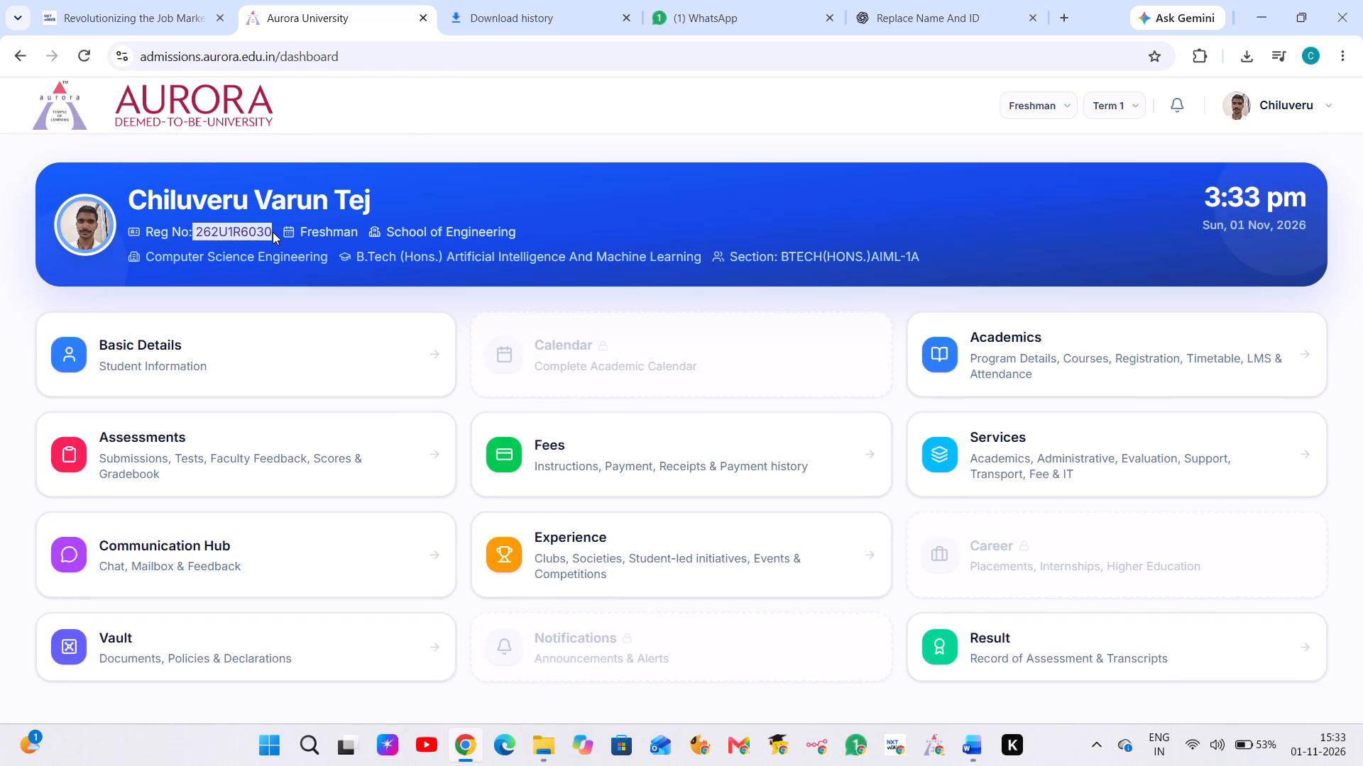
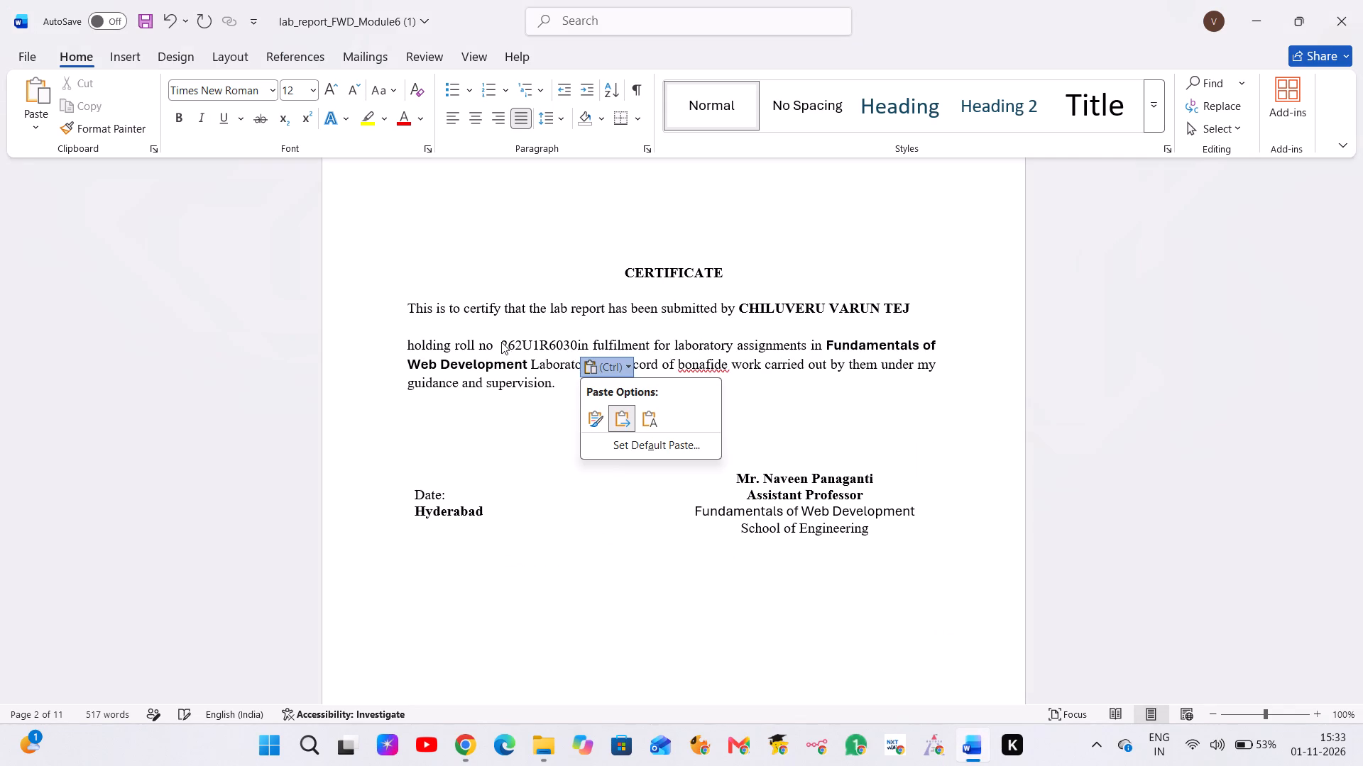
Make the roll number in the certificate text bold and add a space between it and "in fulfilment".
left_click(501, 342)
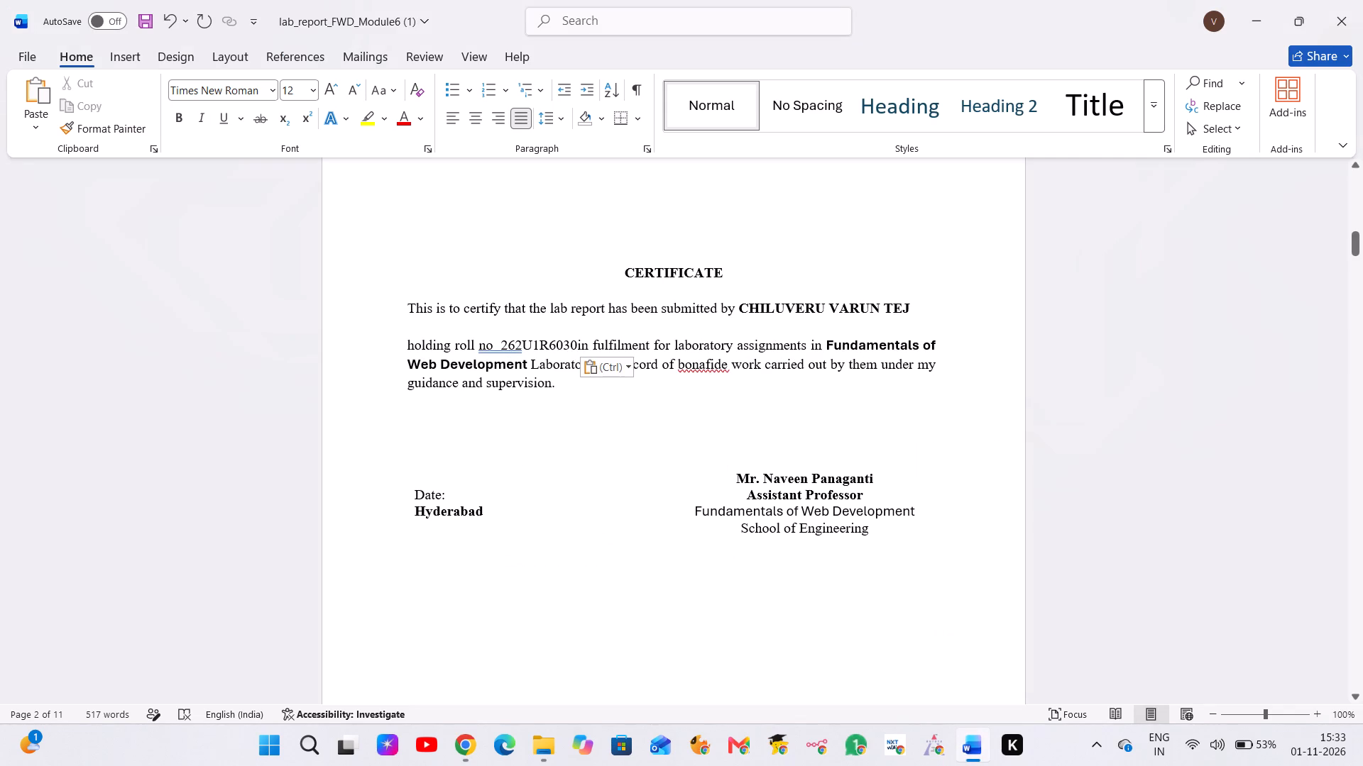
left_click_drag(500, 340, 578, 345)
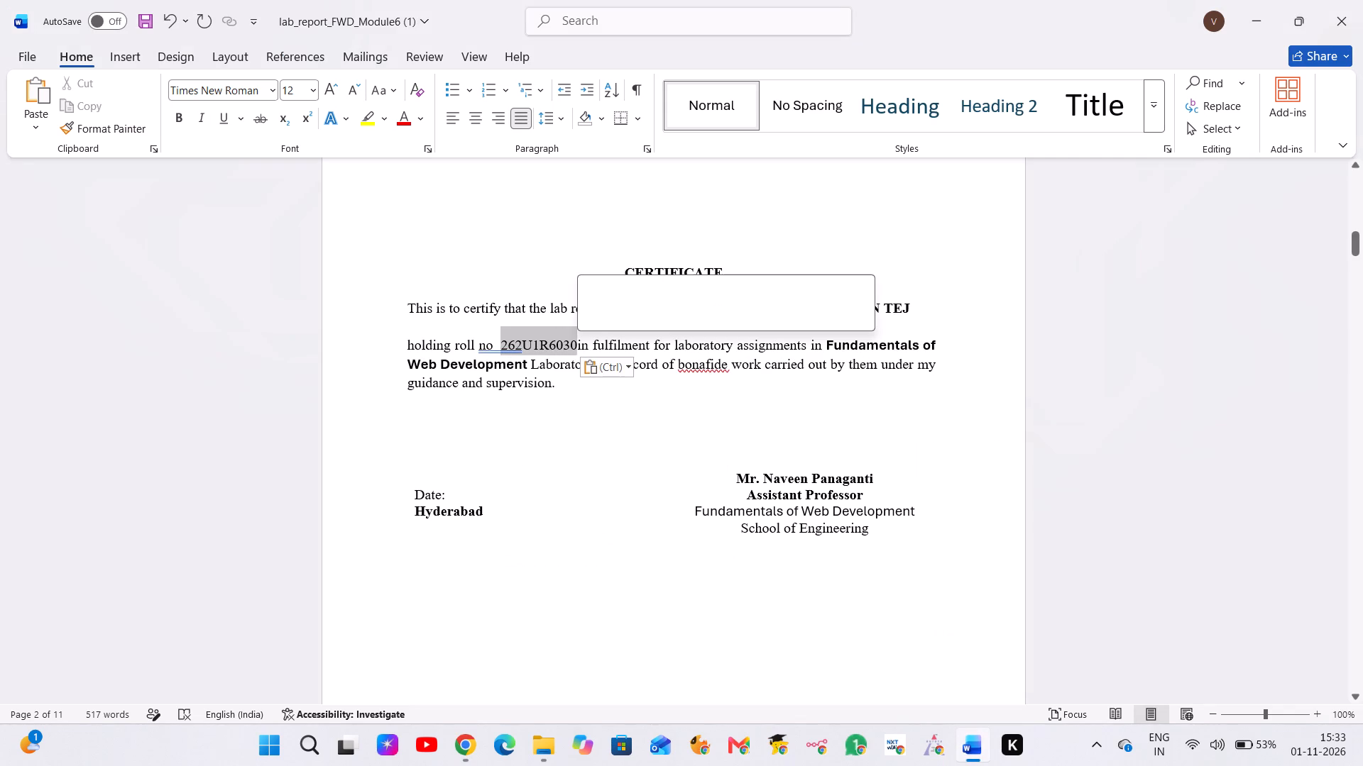
left_click(594, 316)
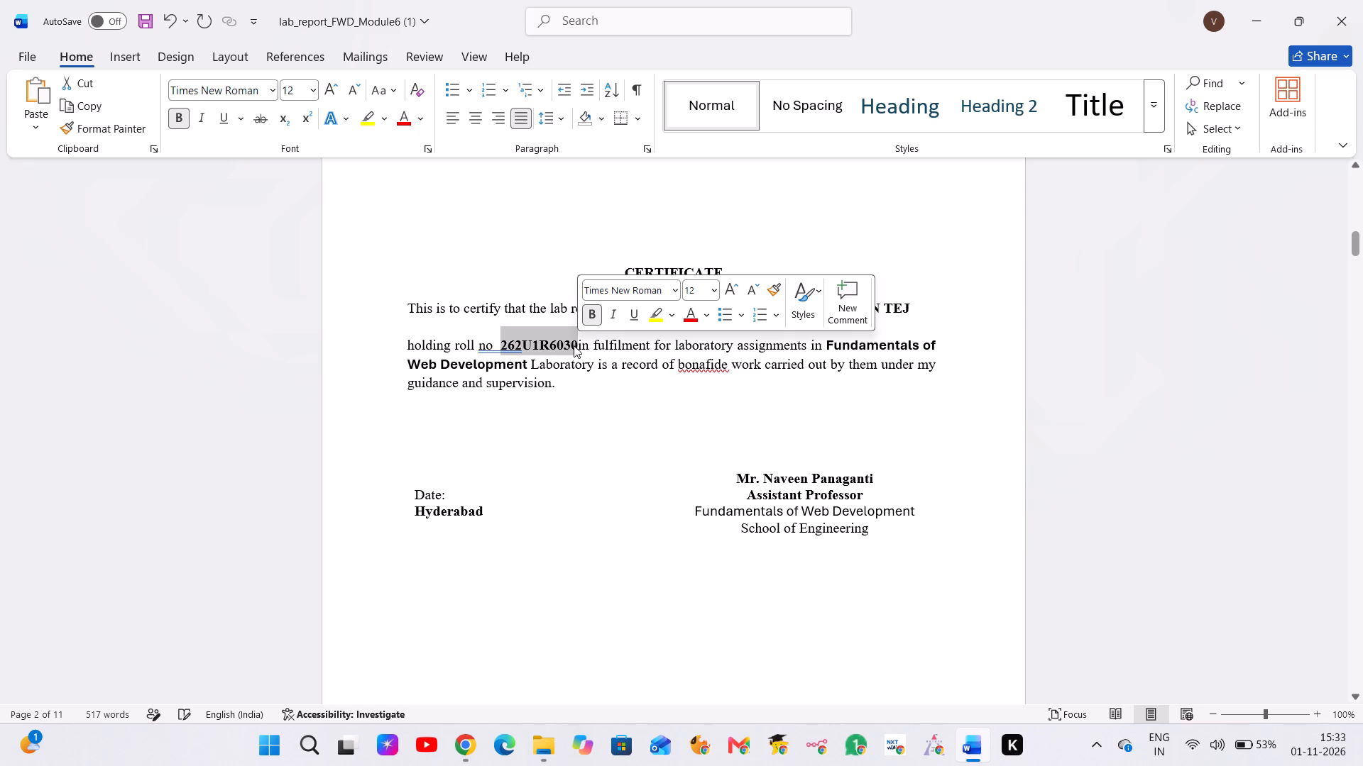
left_click(574, 345)
left_click(577, 345)
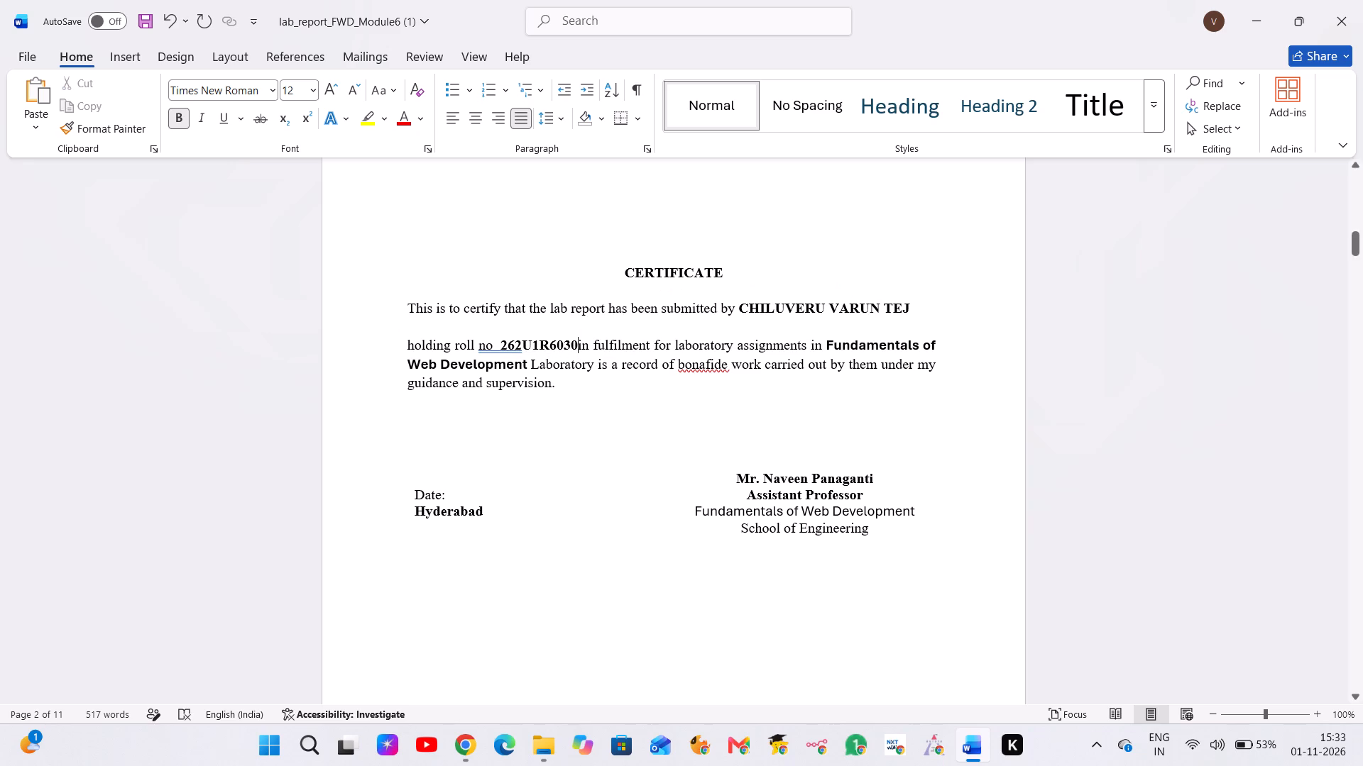
key("space")
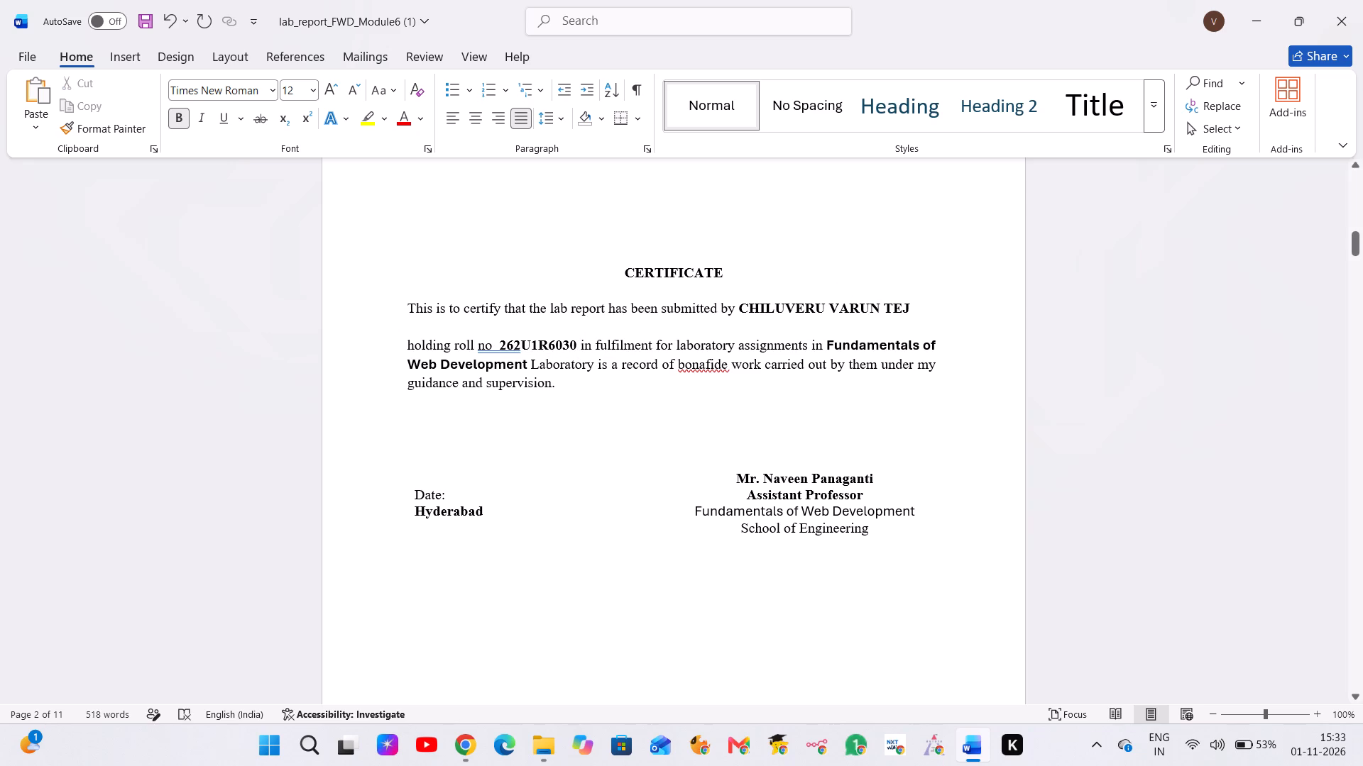
Join "holding roll no" onto the line with the student's name, separated by a space and with the full name kept intact.
left_click(404, 340)
key("BackSpace")
key("BackSpace")
key("BackSpace")
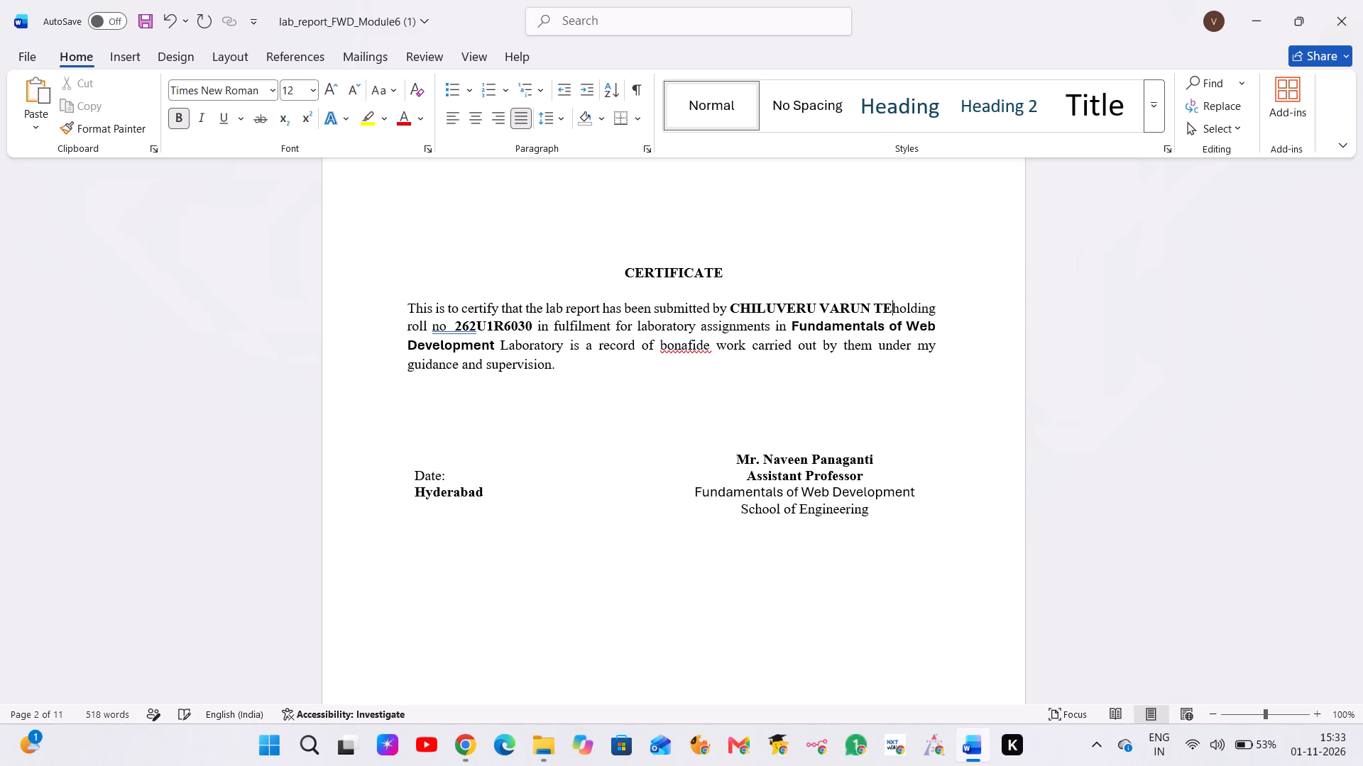
key("space")
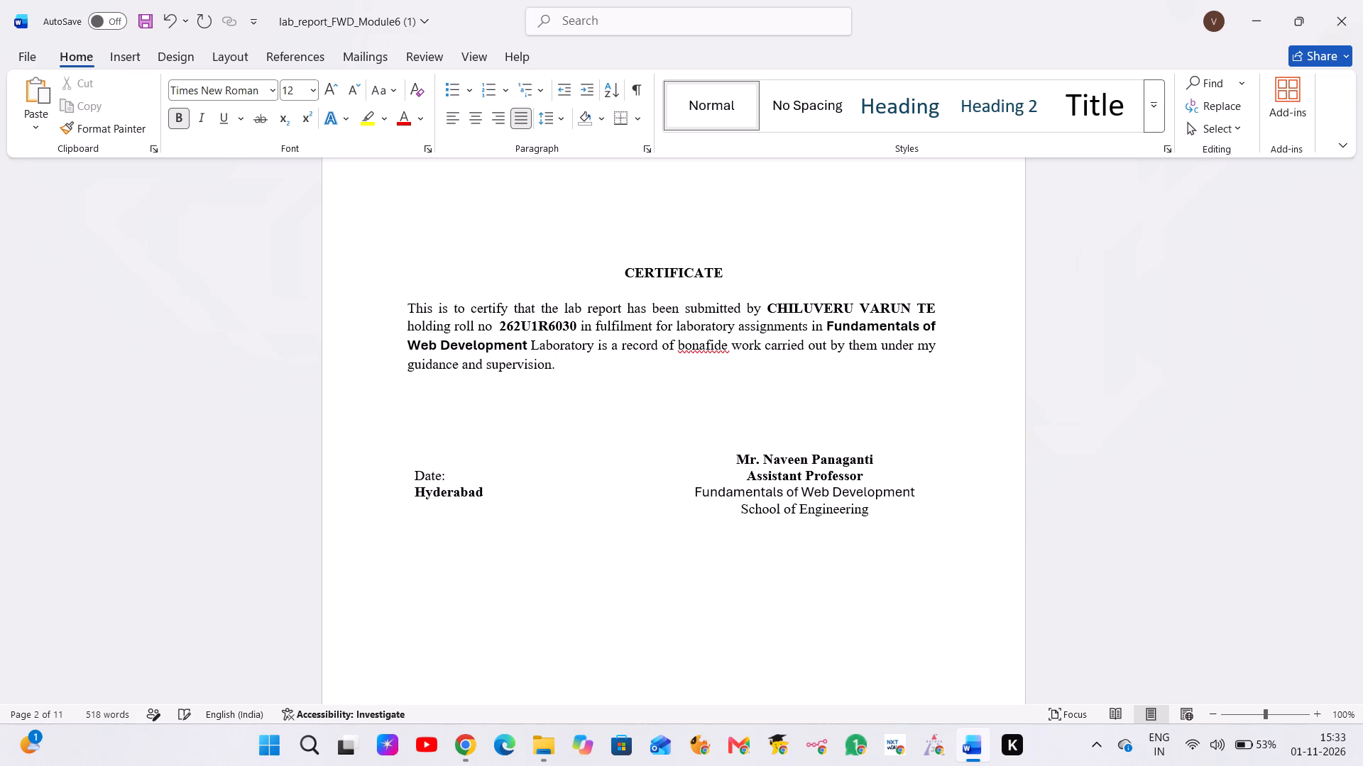
key("Left")
key("j")
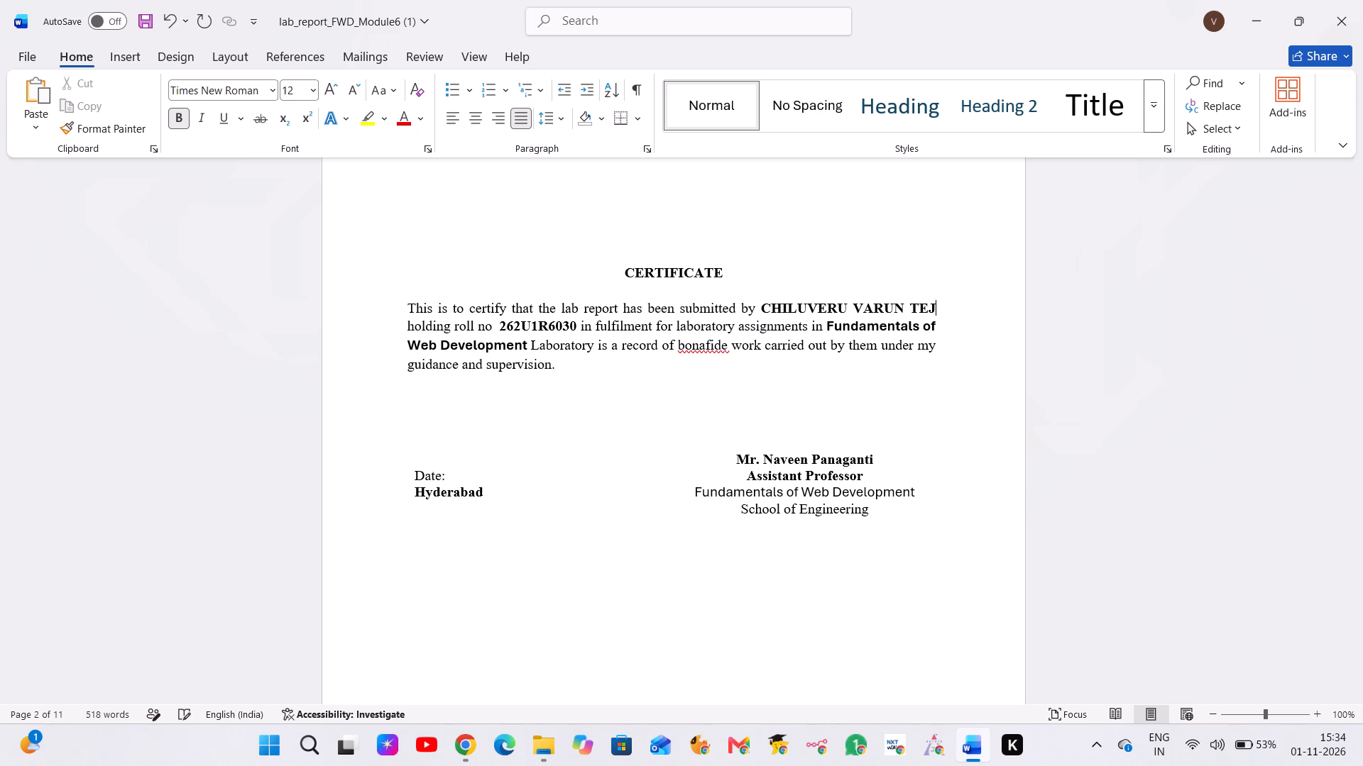
Enter 01/11/2026 as the certificate's date, above Hyderabad.
scroll(478, 628, "down", 1)
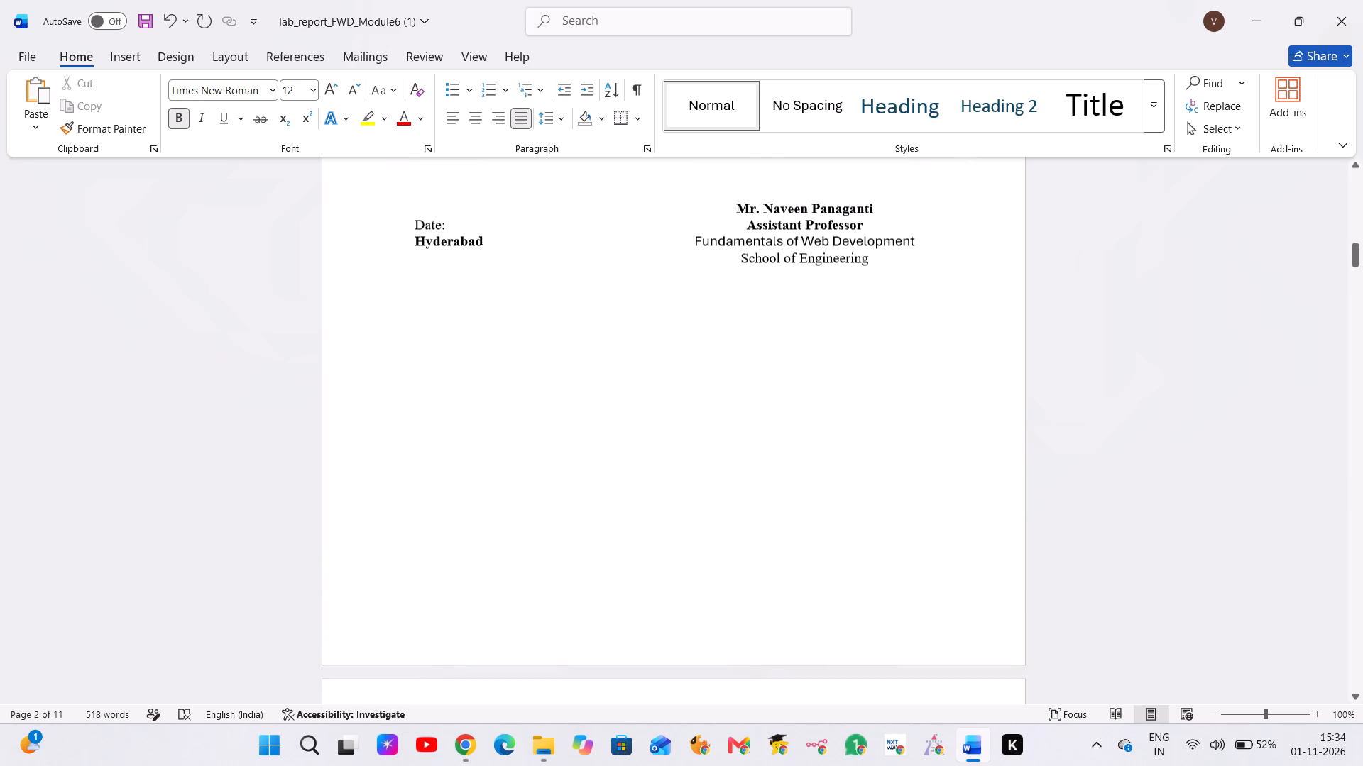
left_click(456, 231)
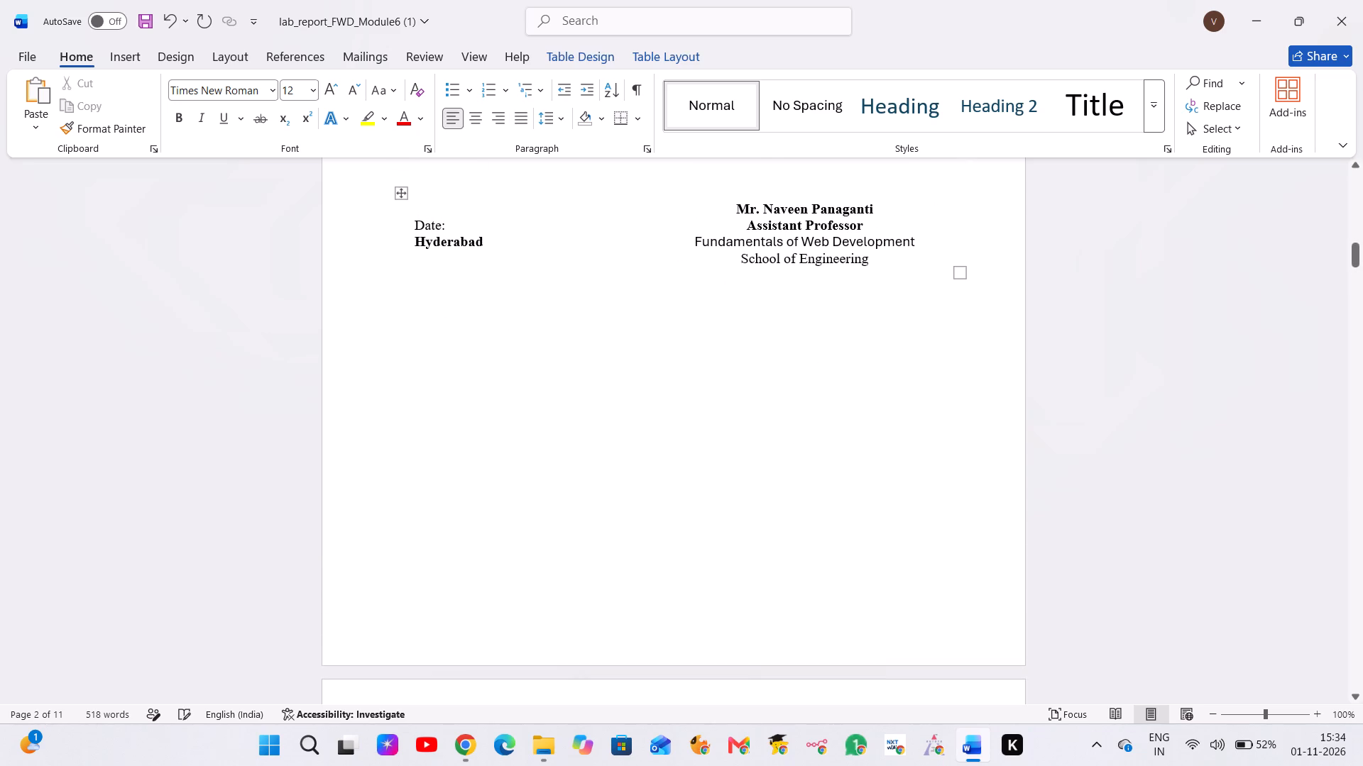
type("01")
key("slash")
type("11/2026")
Bring up the Save As page for the completed lab report.
scroll(507, 348, "down", 3)
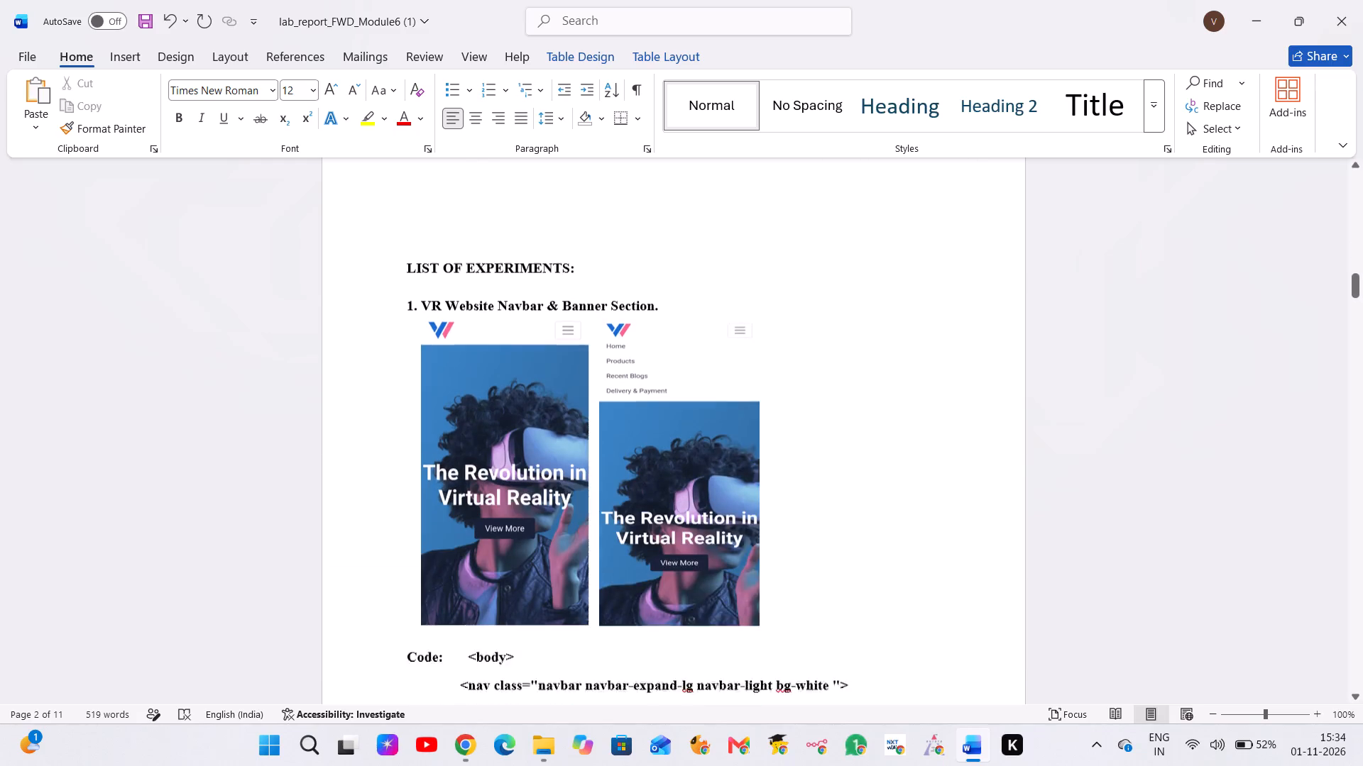
scroll(507, 348, "down", 1)
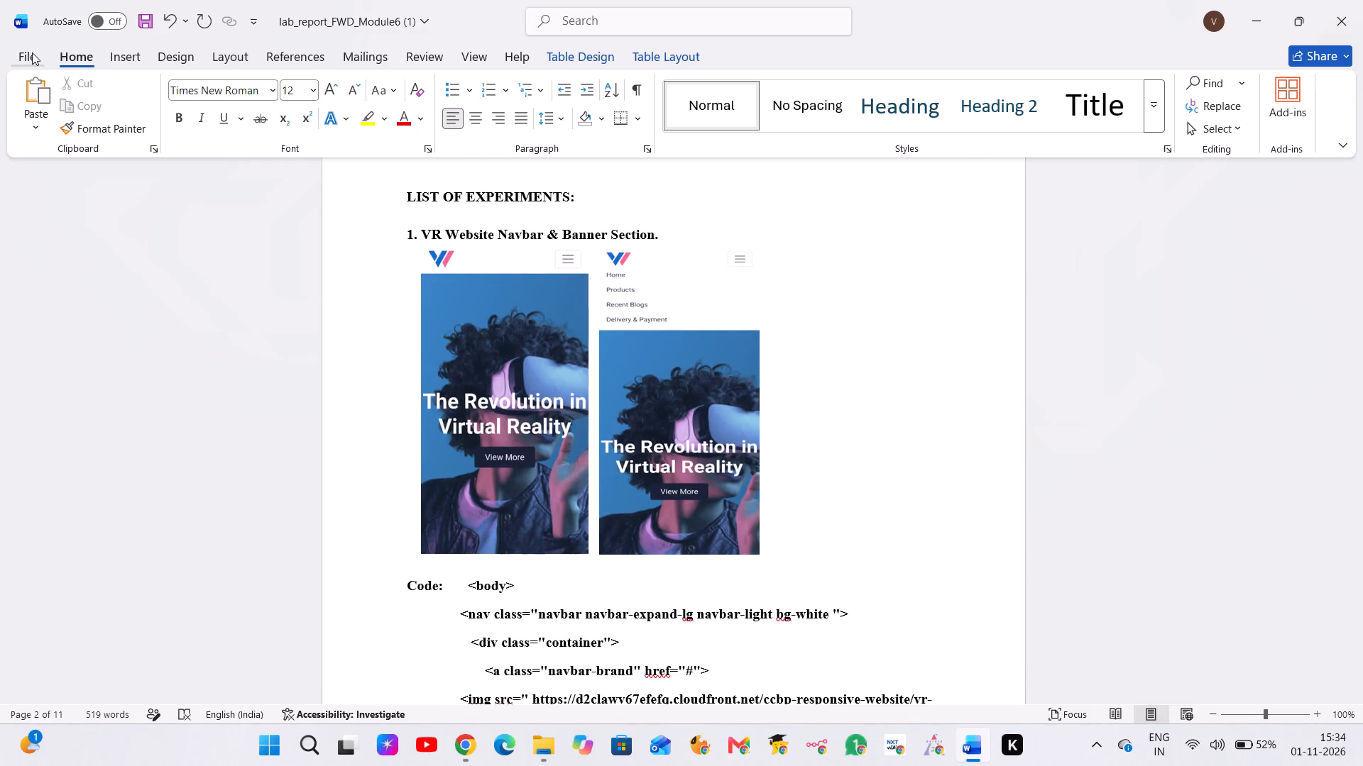
left_click(32, 52)
left_click(82, 328)
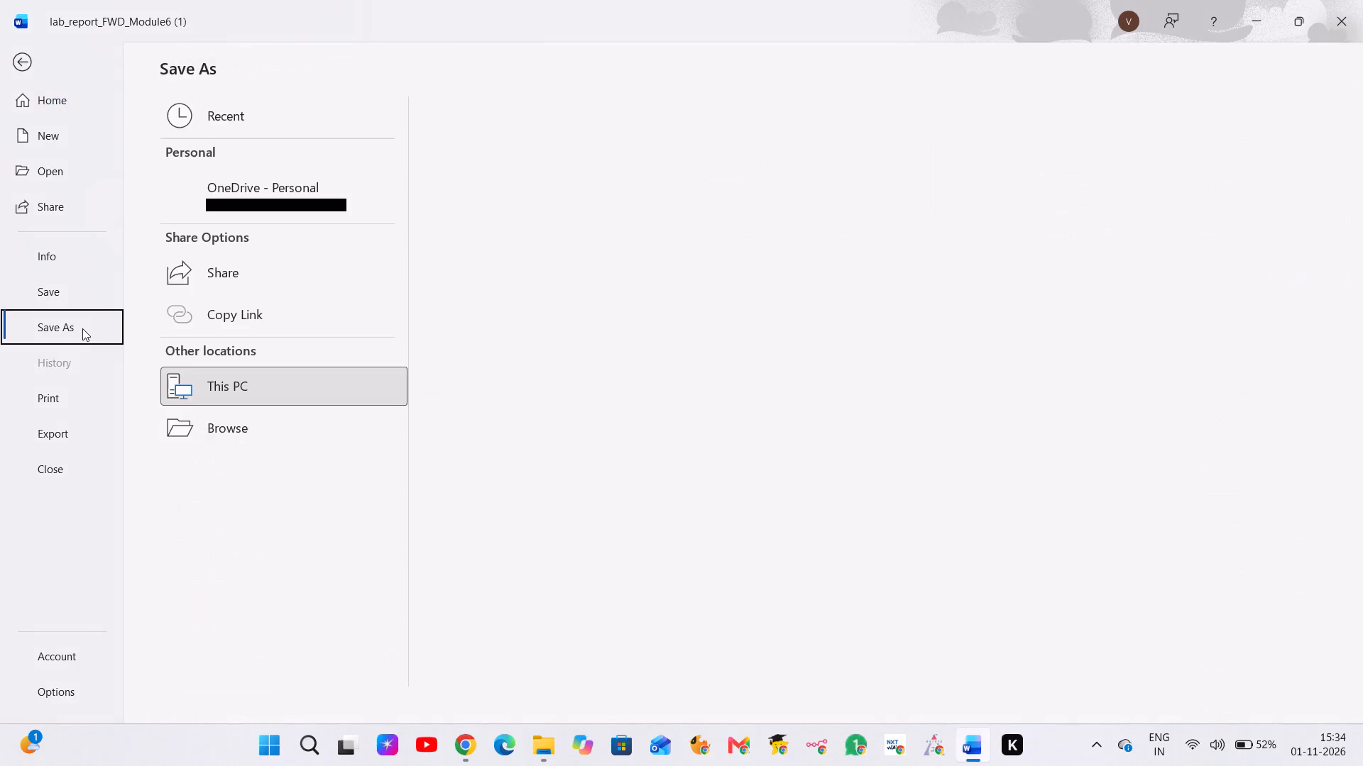
Open the lab_report_FWD_Module6 Word document from Downloads, look through its certificate and code pages, and close it.
left_click(1247, 6)
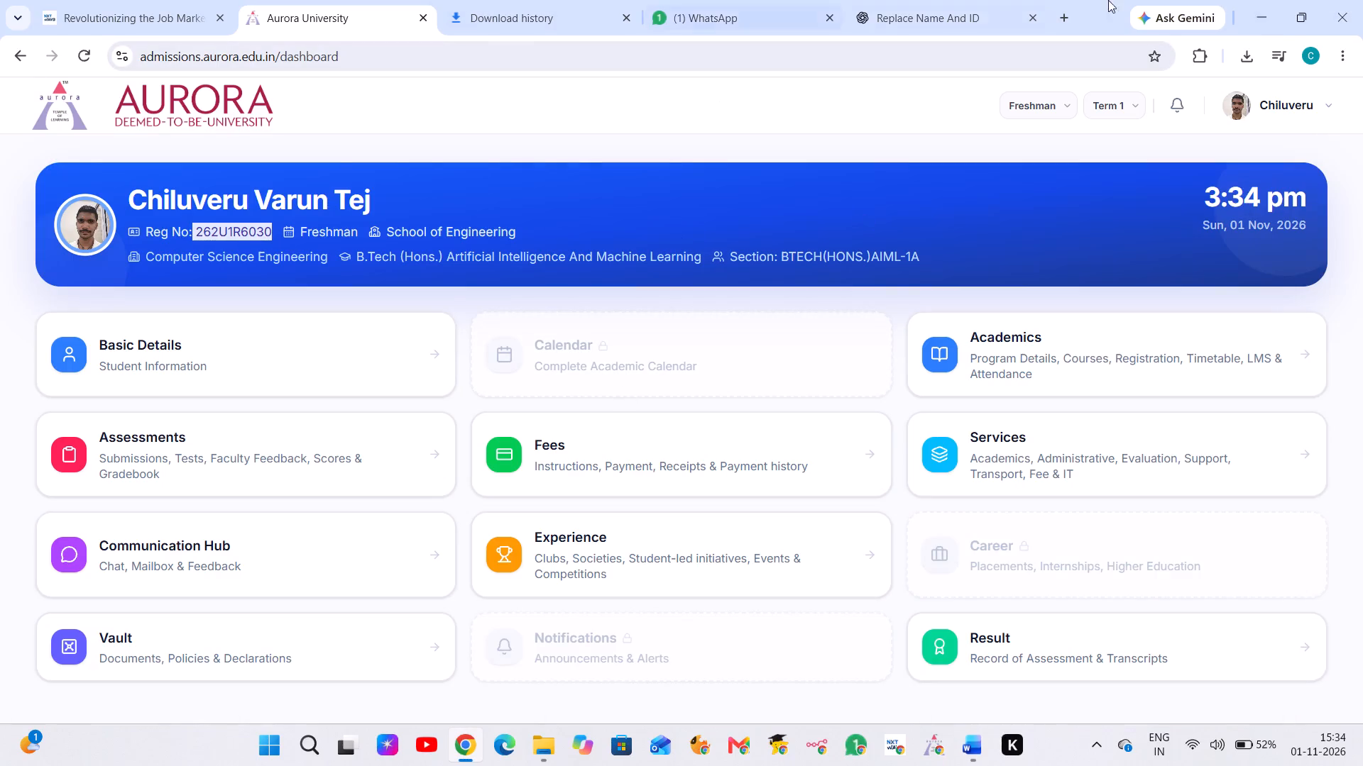
left_click(1257, 6)
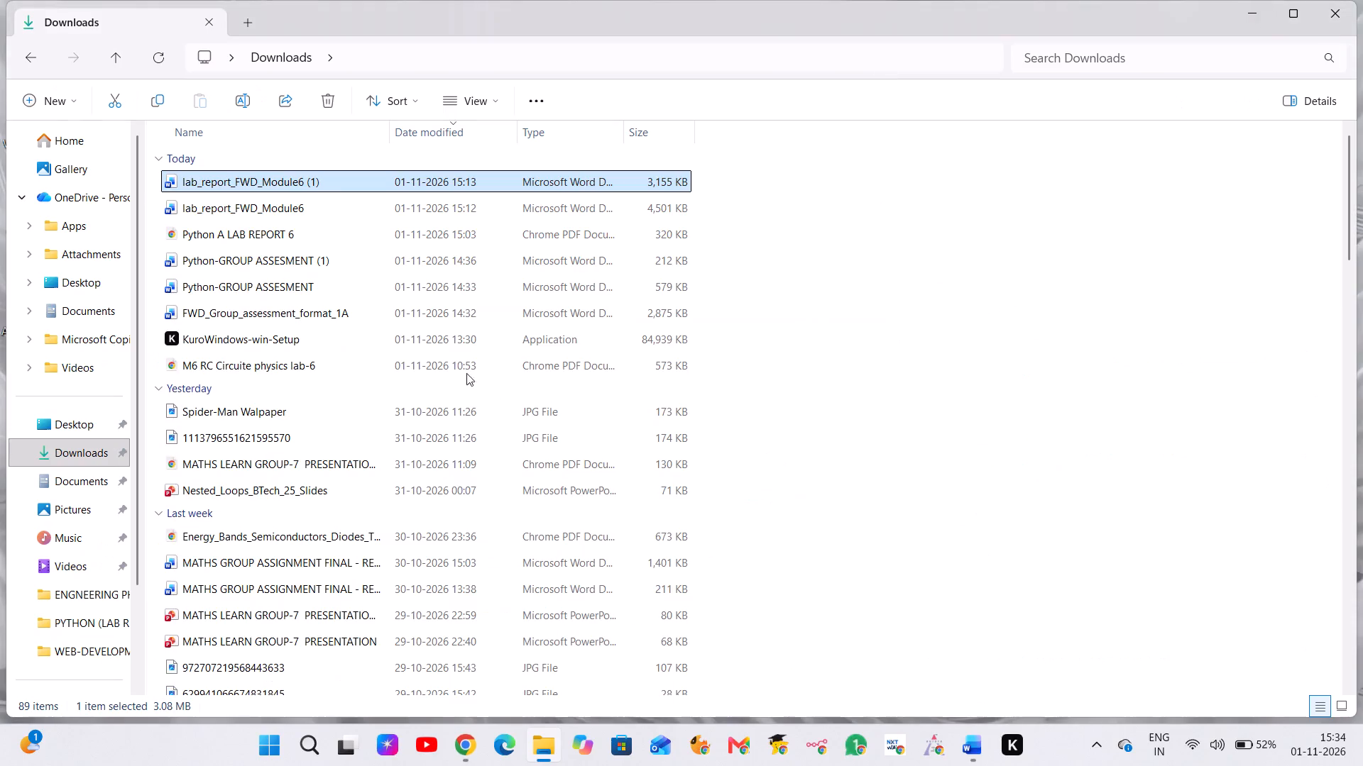
double_click(292, 212)
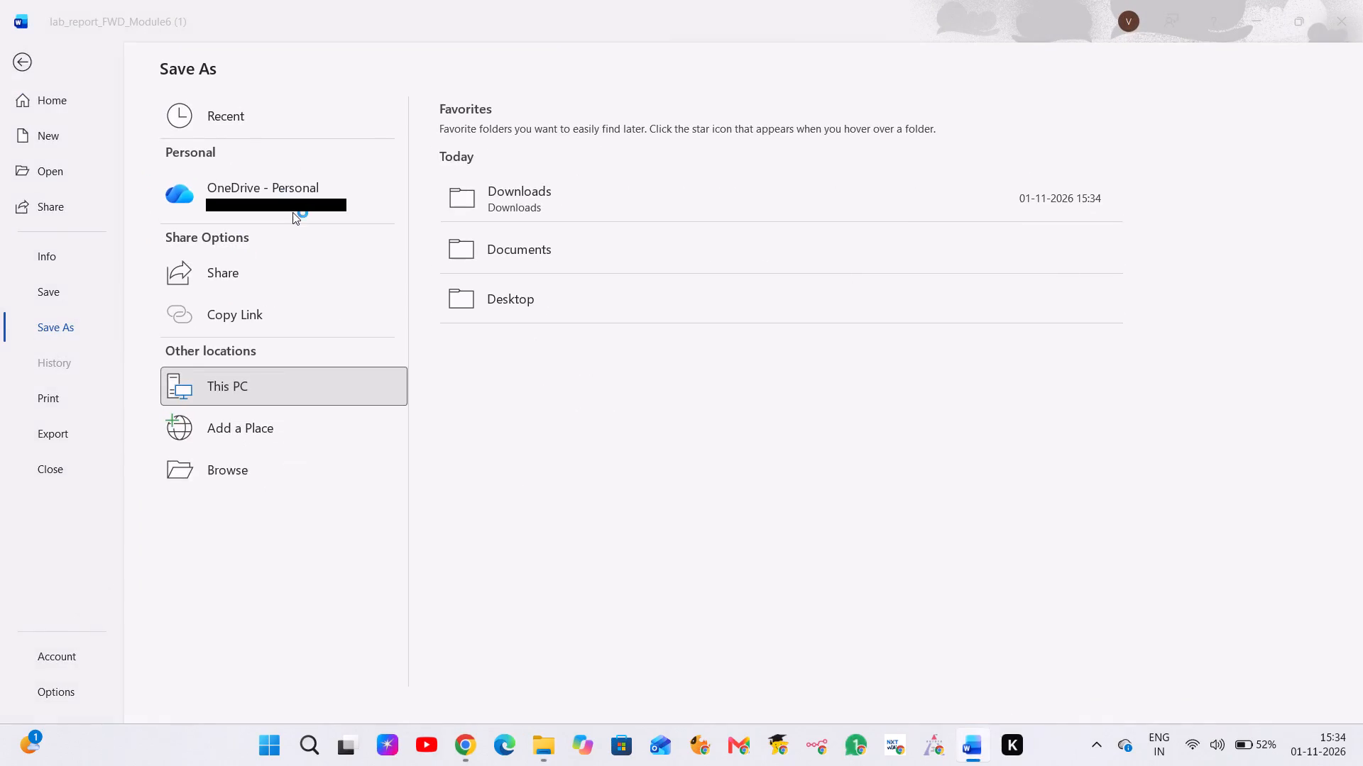
scroll(691, 561, "down", 4)
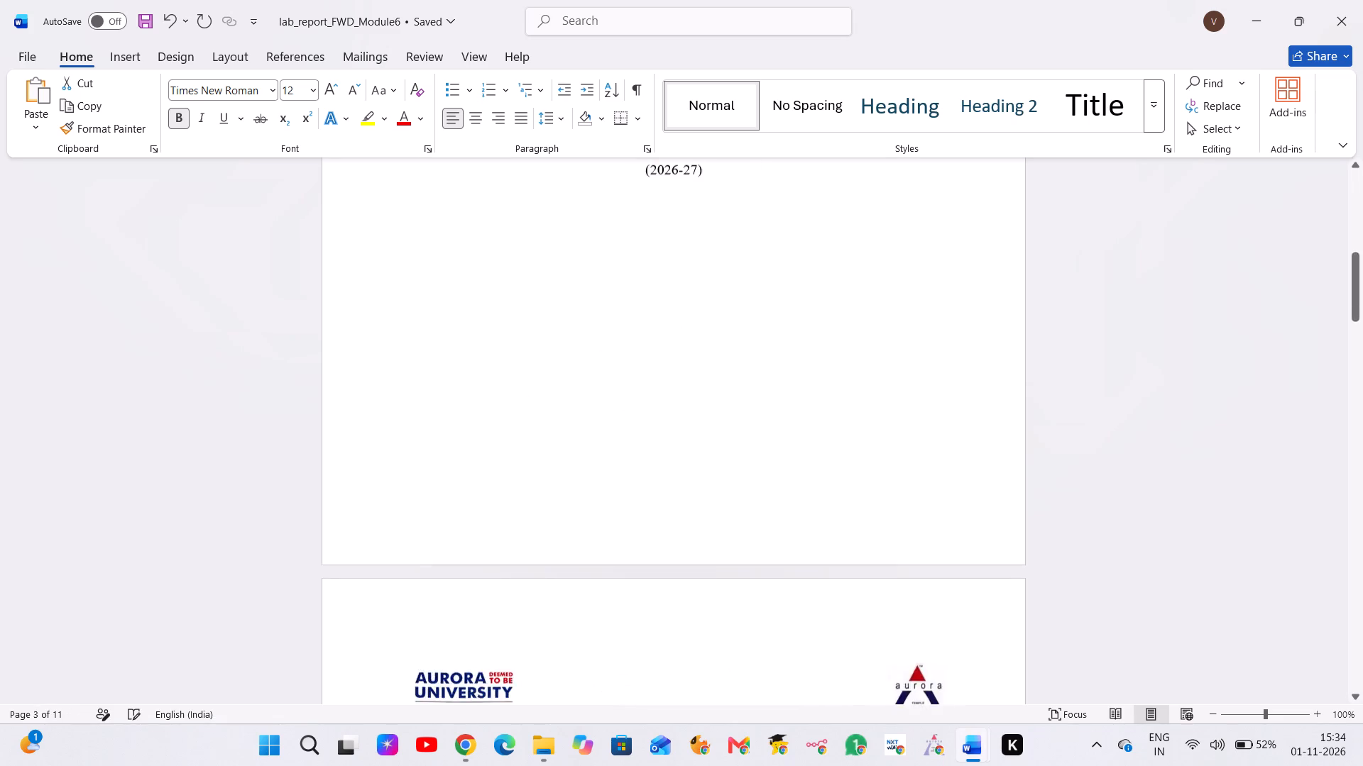
scroll(691, 561, "down", 4)
scroll(691, 561, "up", 1)
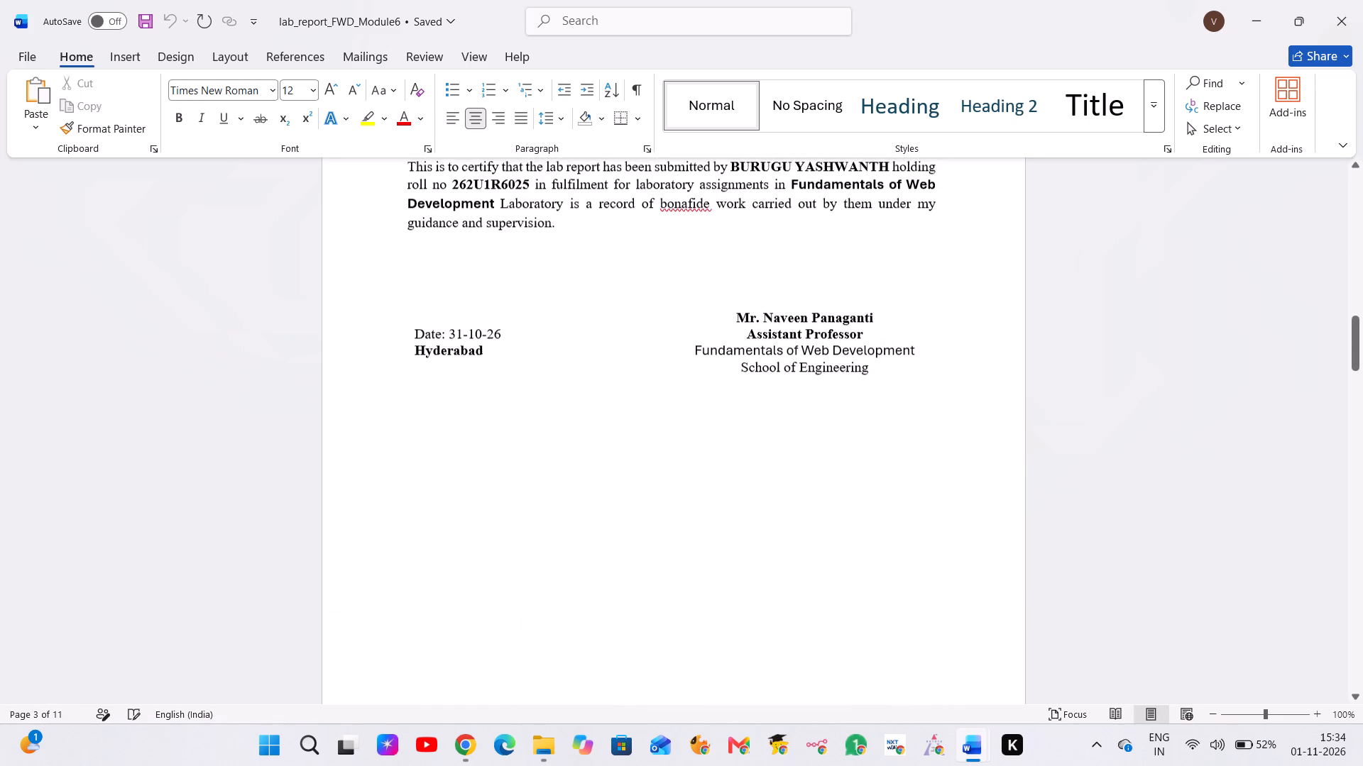
scroll(691, 561, "down", 7)
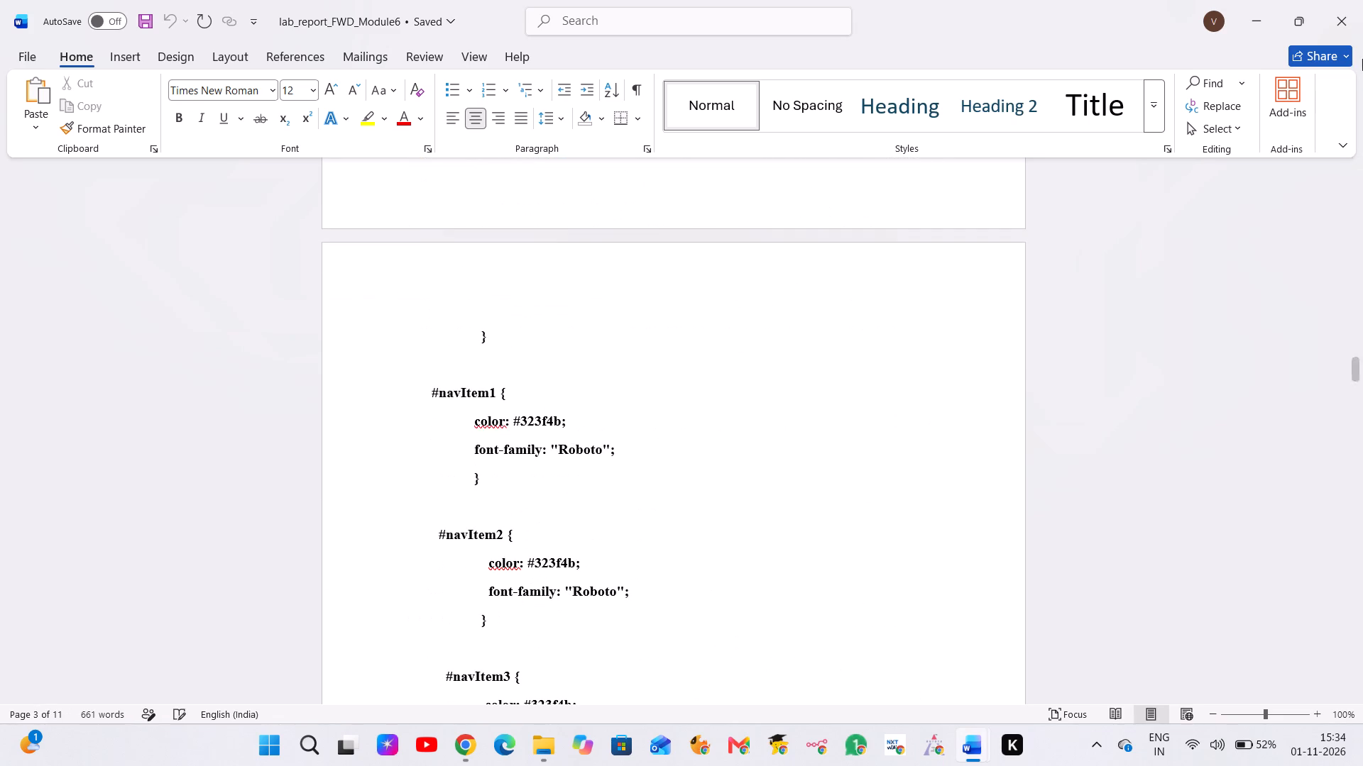
left_click(1244, 28)
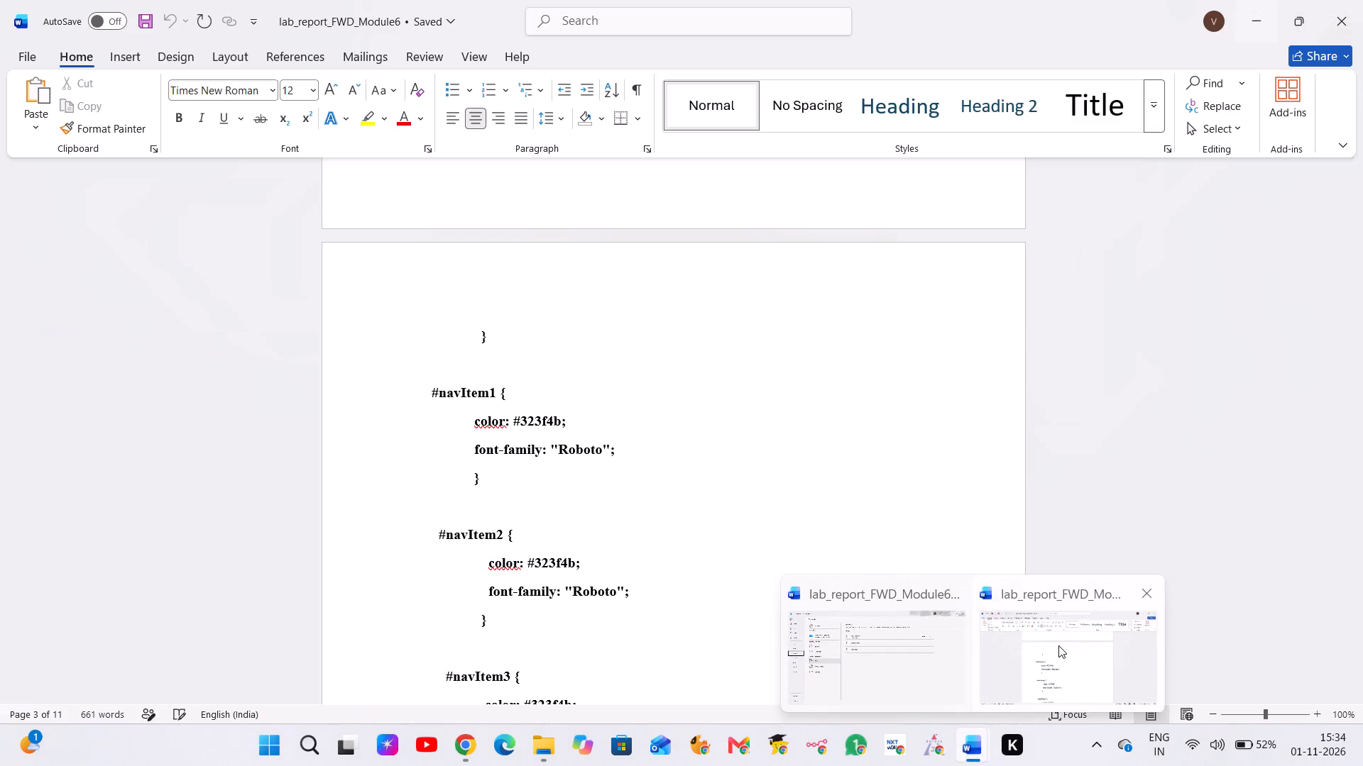
left_click(1146, 596)
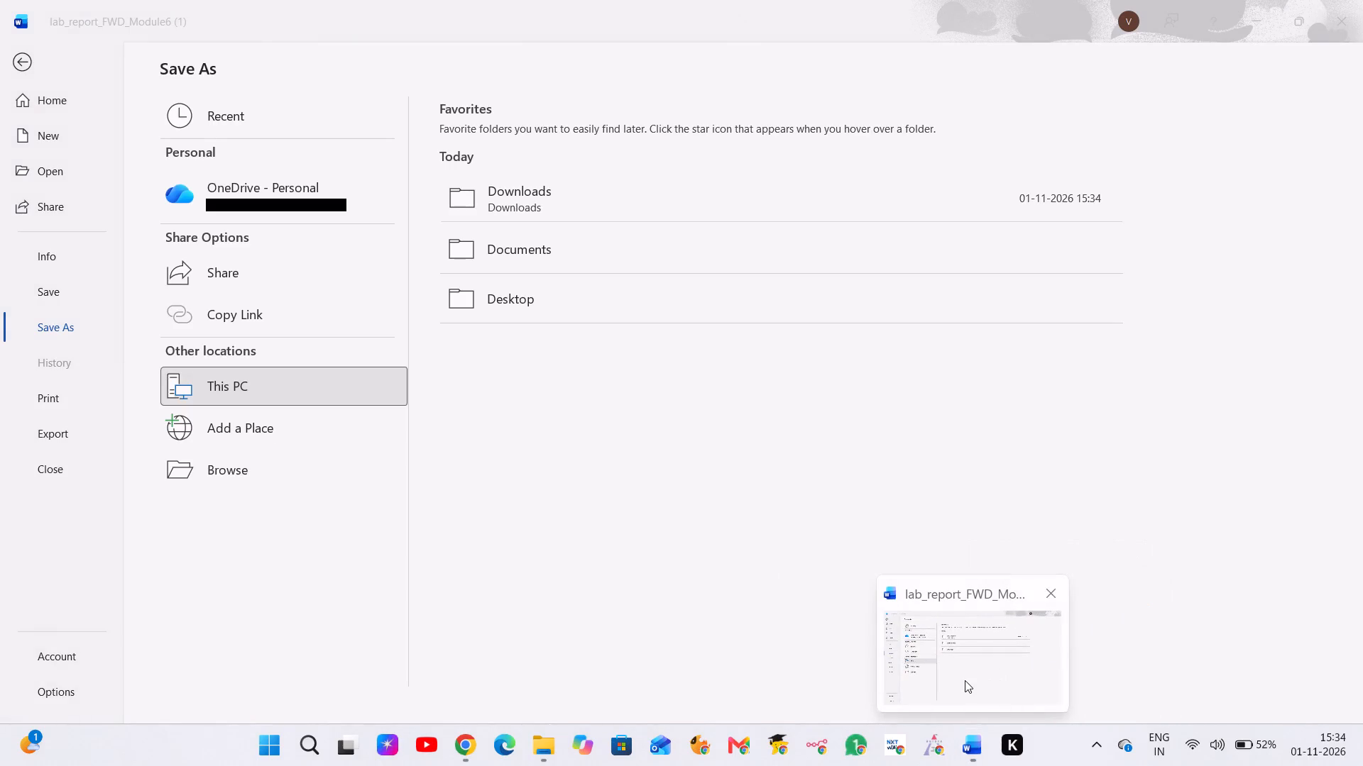
Save the lab report in Downloads as a PDF named lab_report_FWD_Module6.
left_click(258, 474)
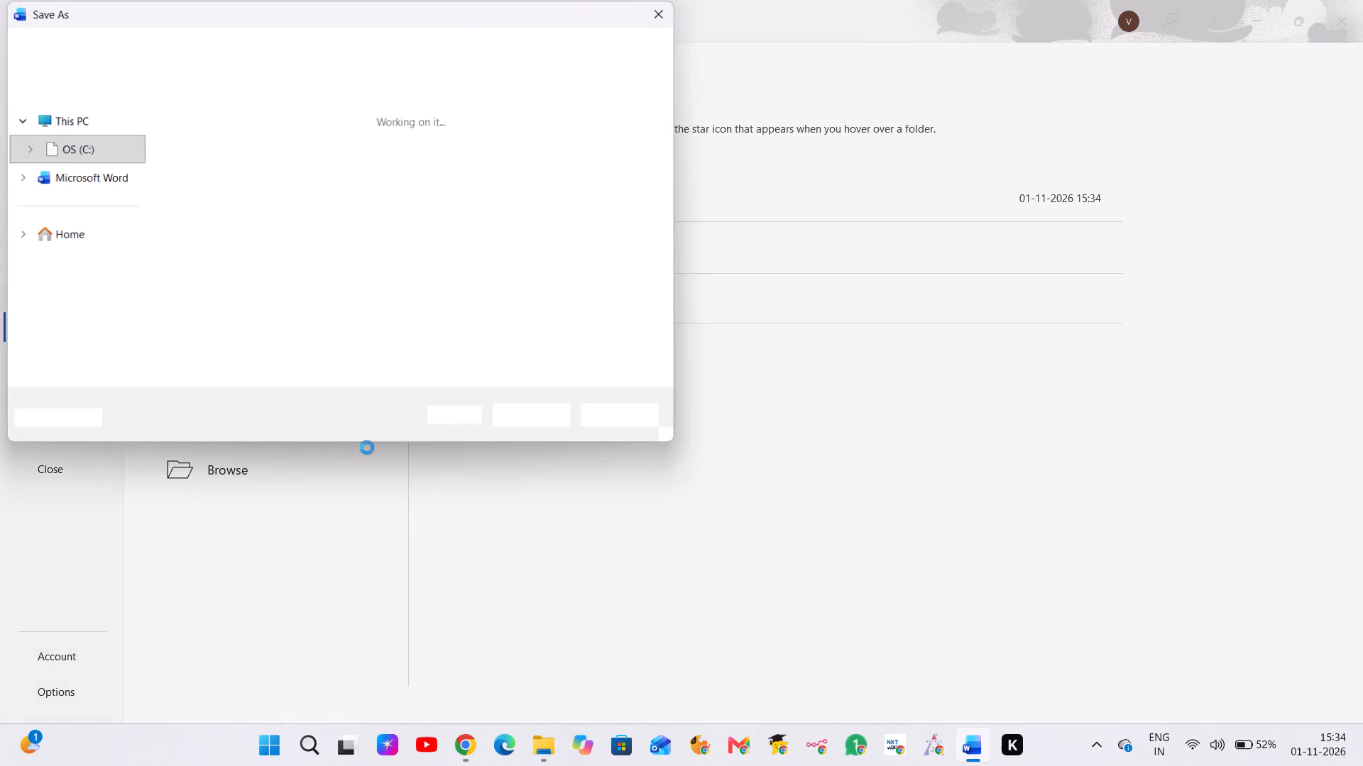
double_click(300, 293)
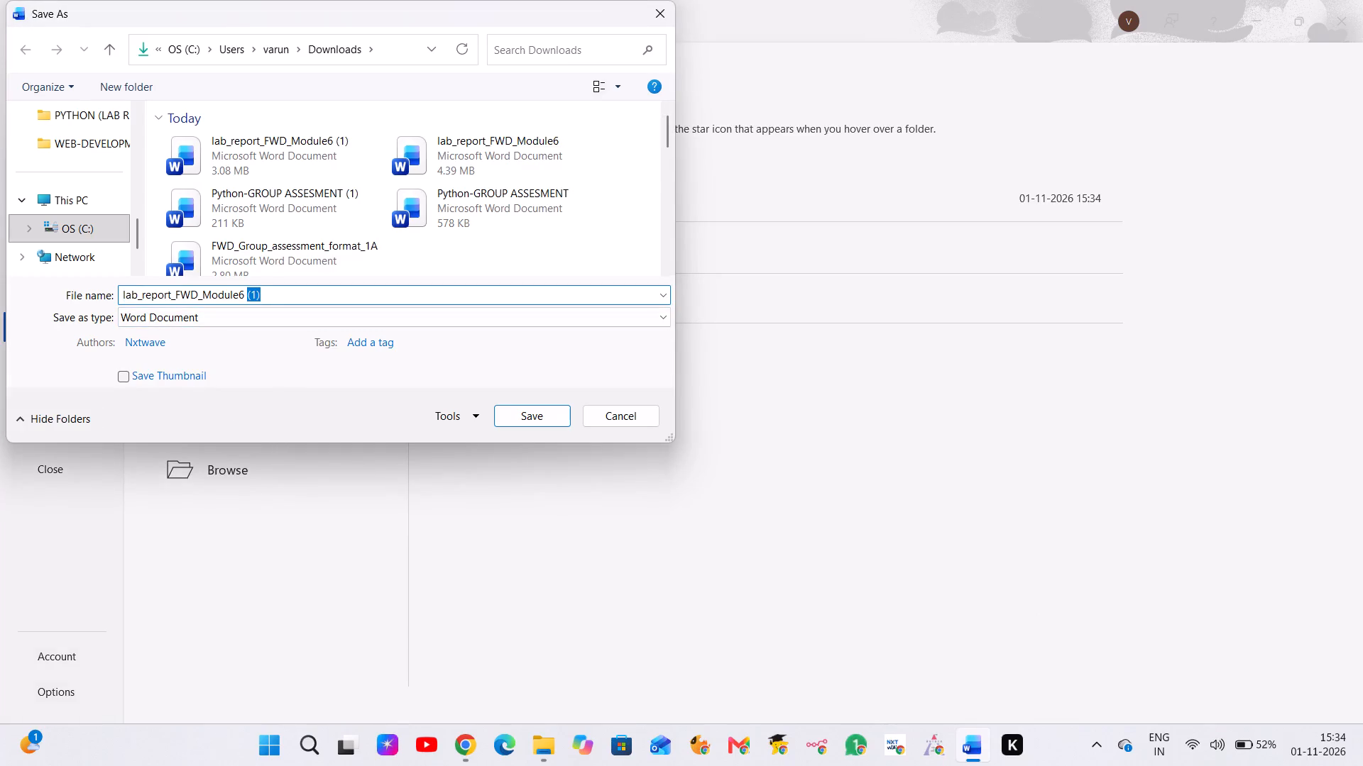
key("BackSpace")
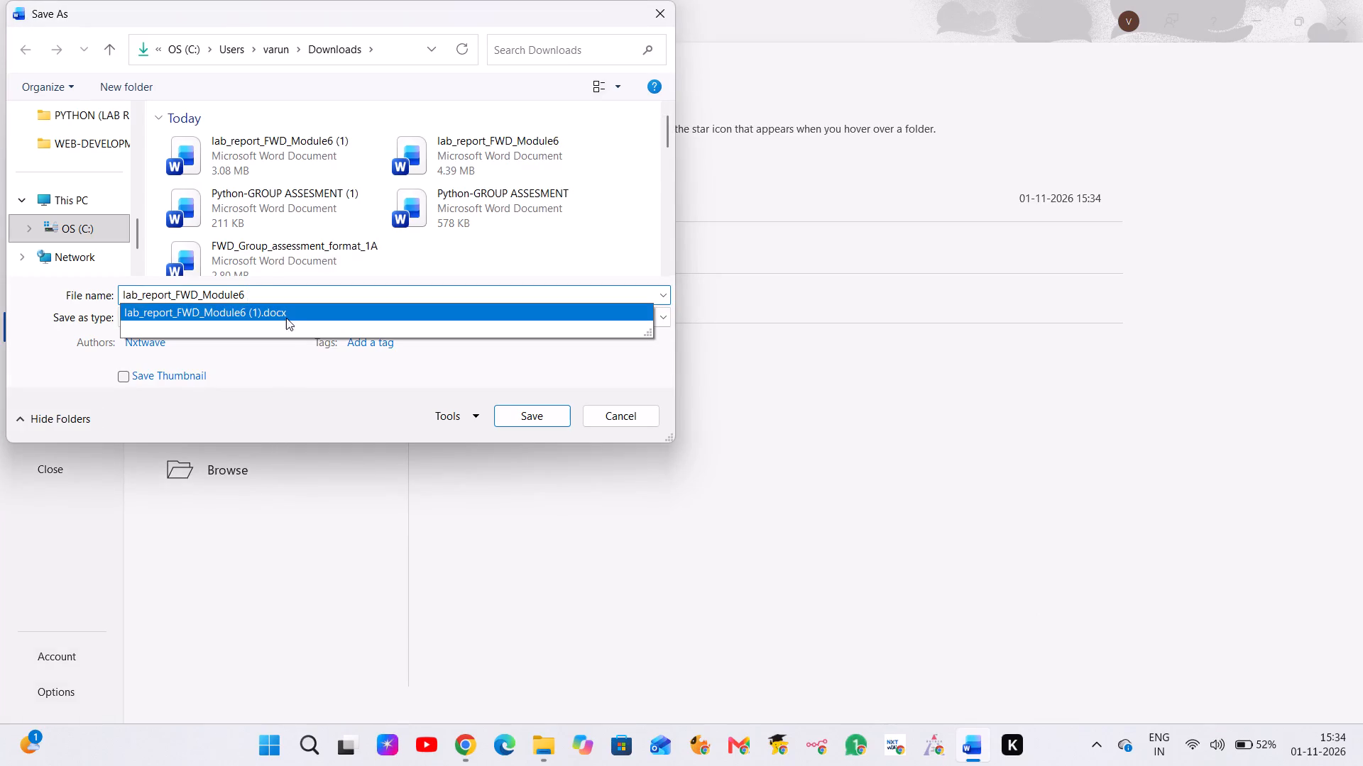
left_click_drag(258, 360, 236, 314)
left_click(236, 314)
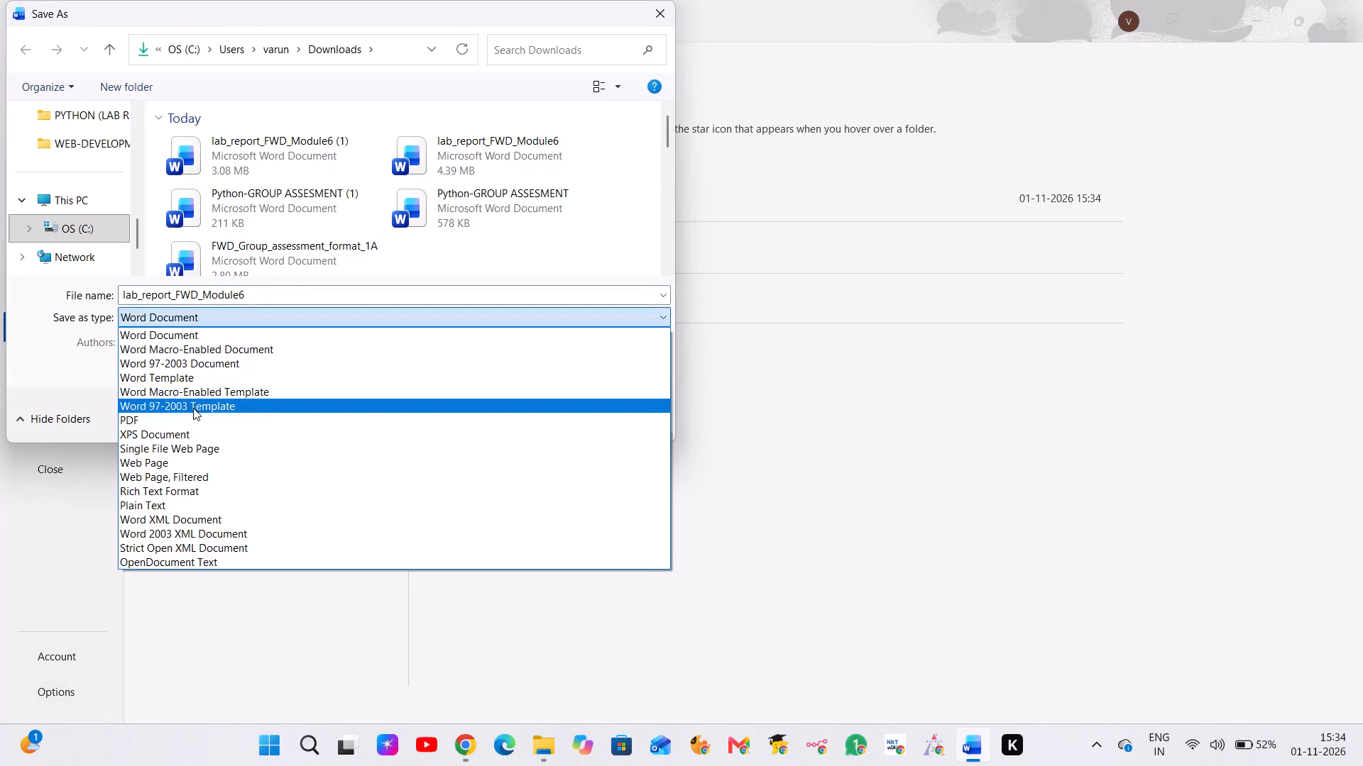
left_click(191, 414)
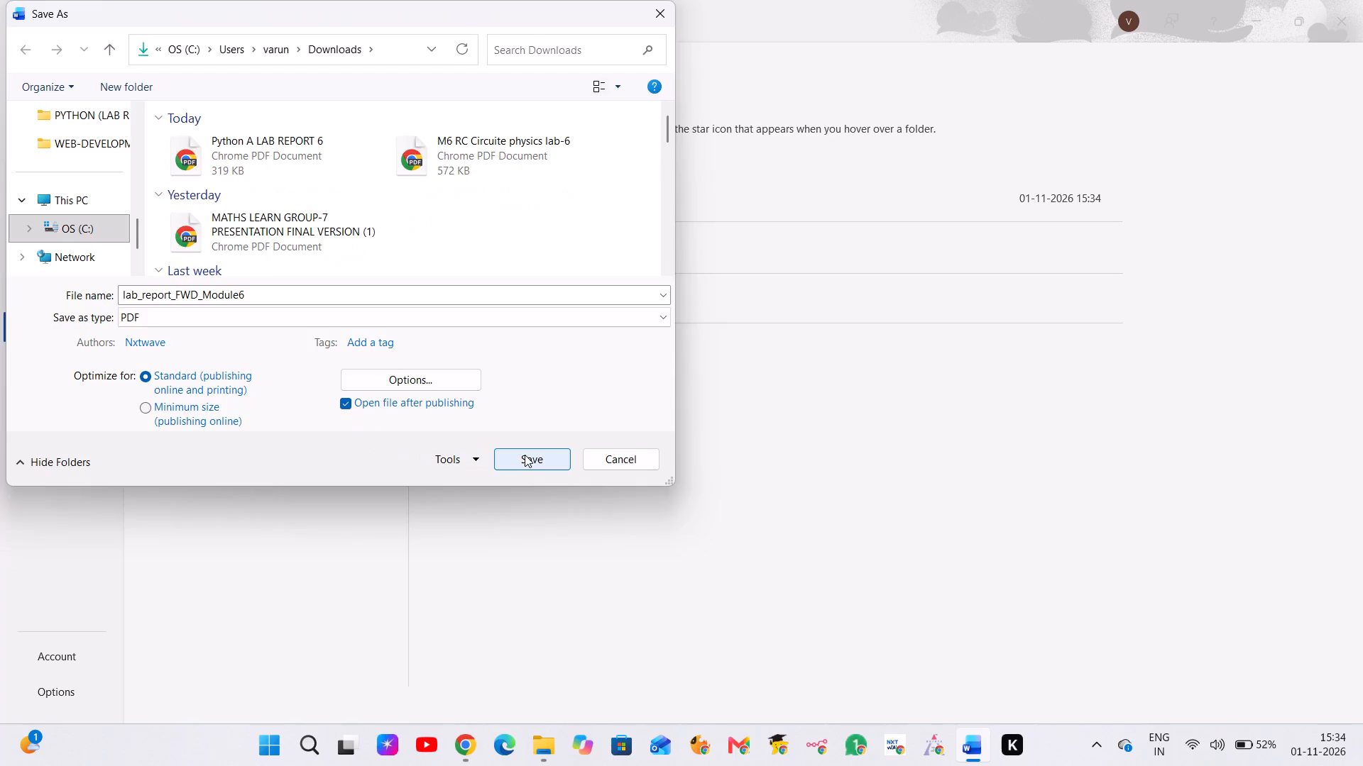
left_click(525, 455)
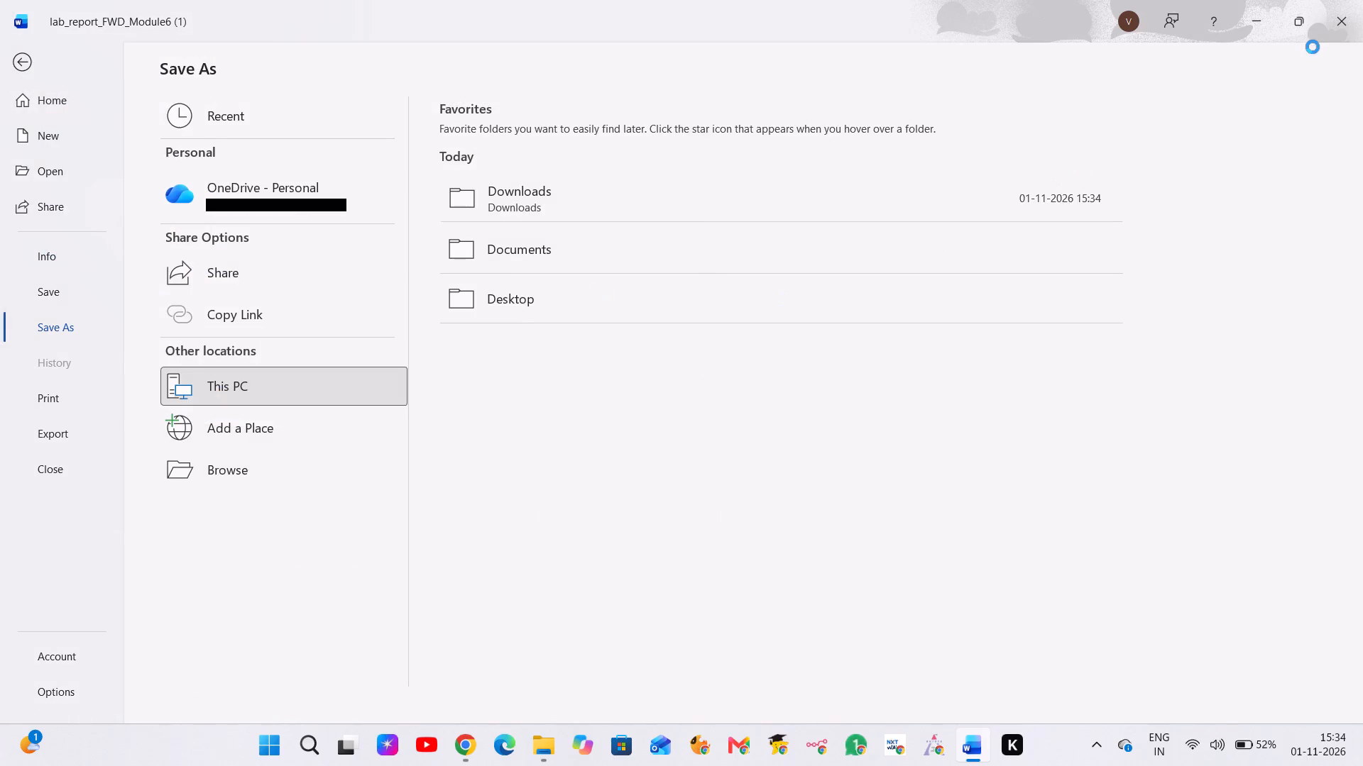
Delete the lab_report_FWD_Module6 Word document from the Downloads folder and refresh the file list.
left_click(1258, 21)
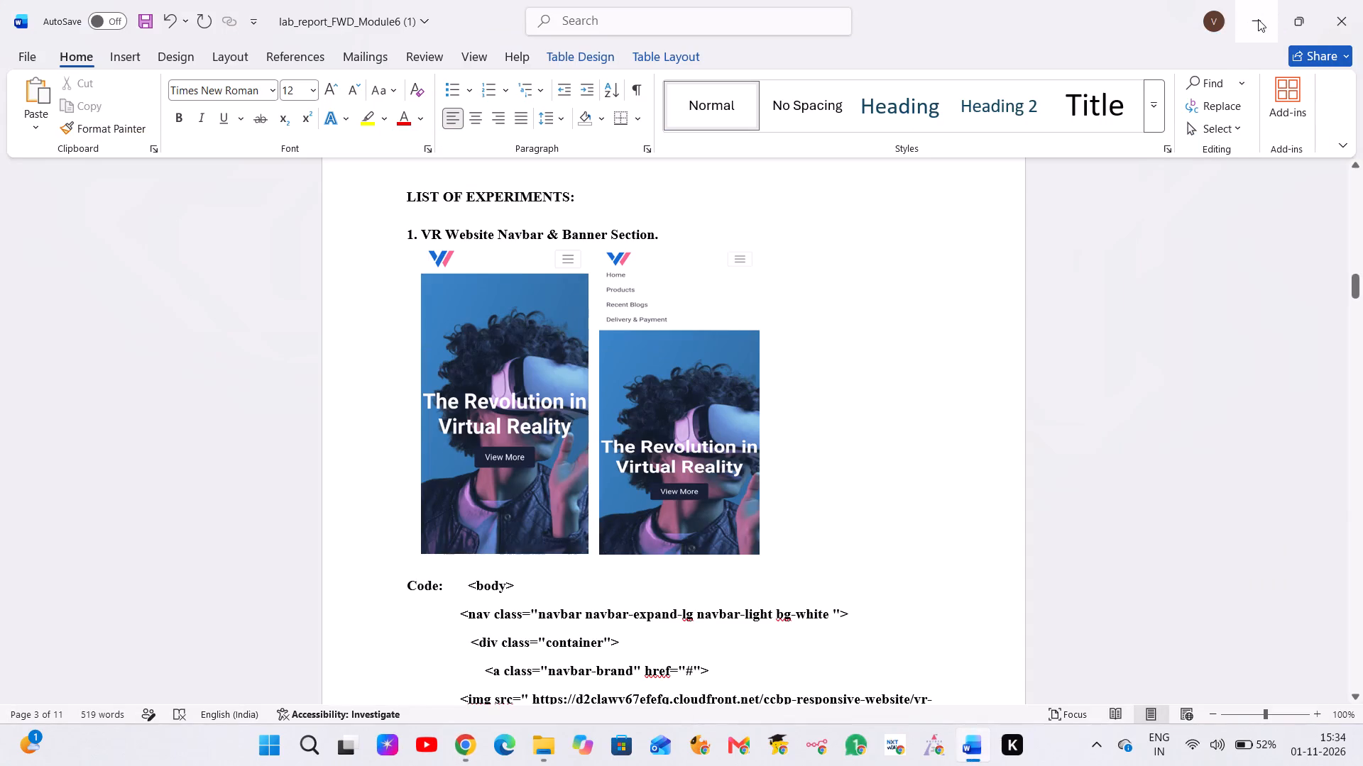
left_click(1258, 19)
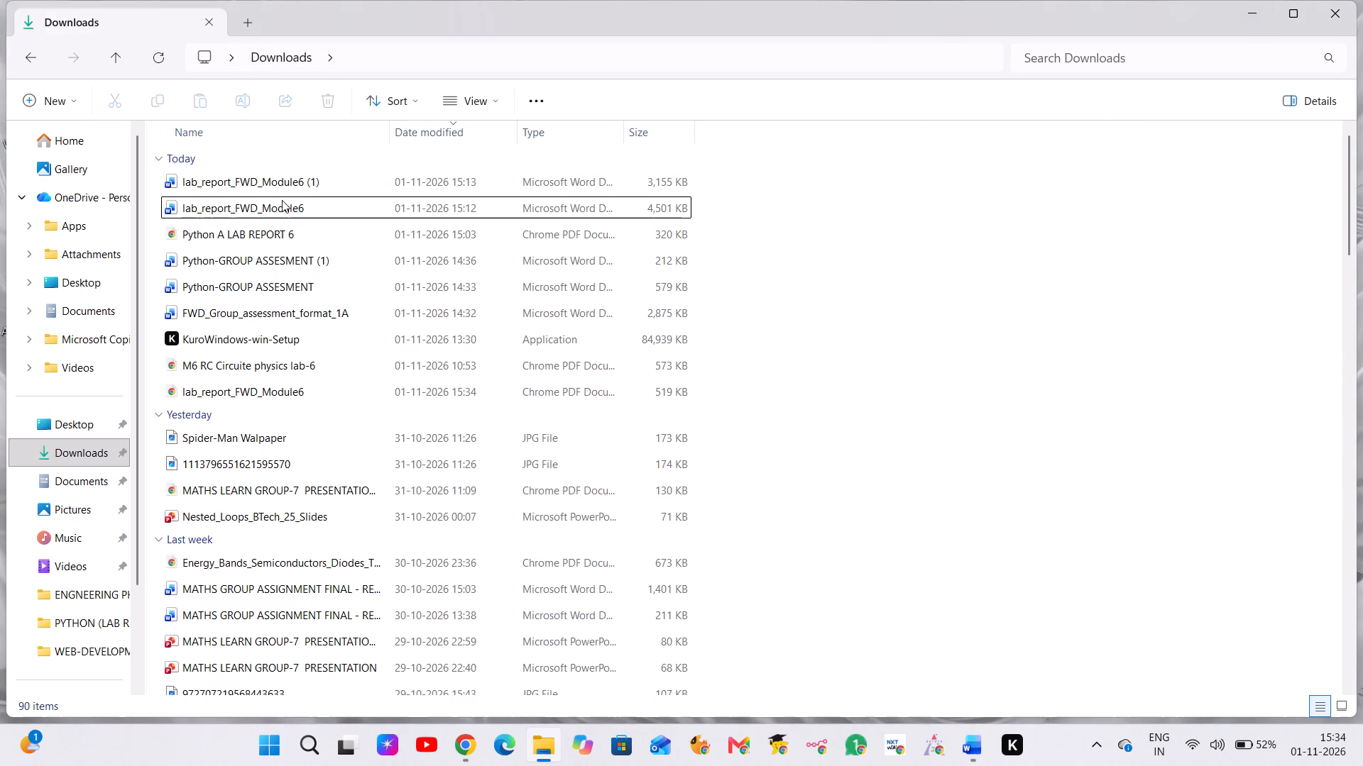
left_click(302, 207)
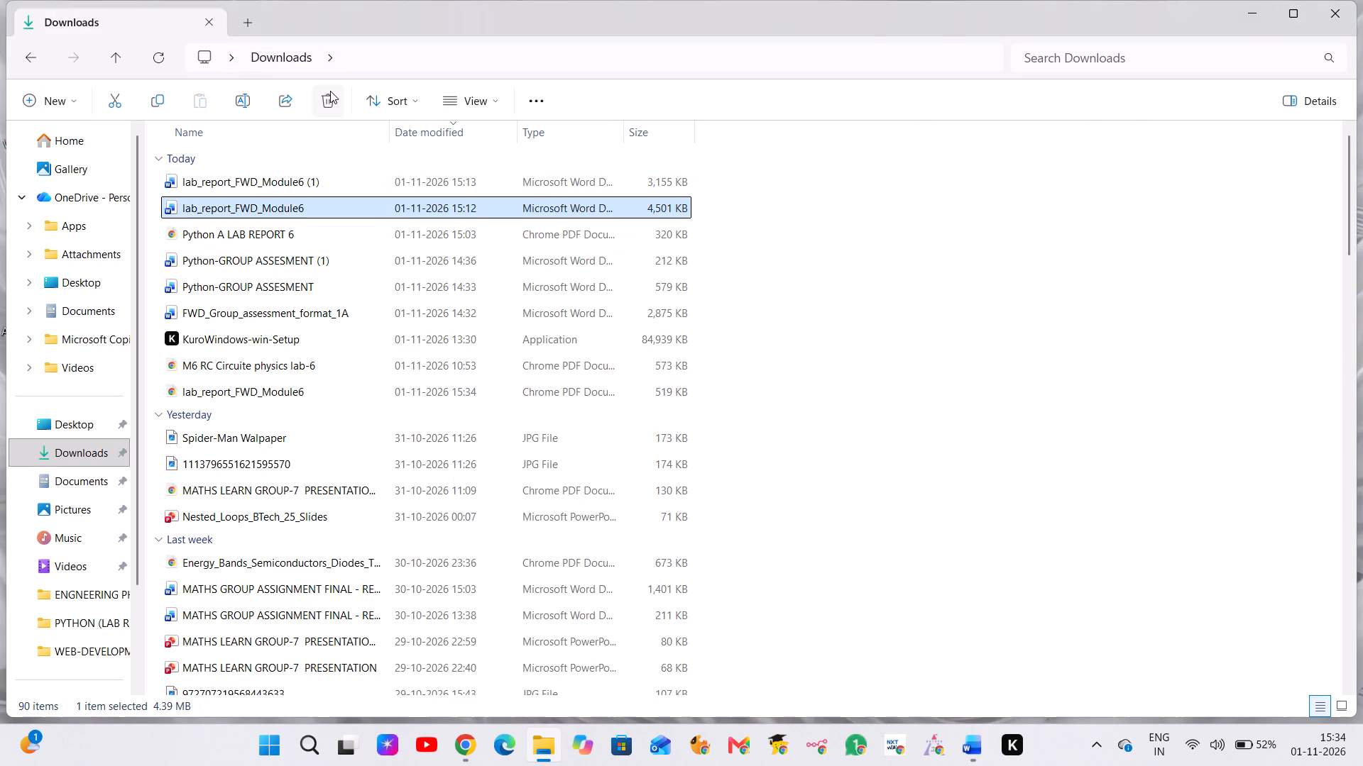
left_click(330, 91)
left_click(158, 60)
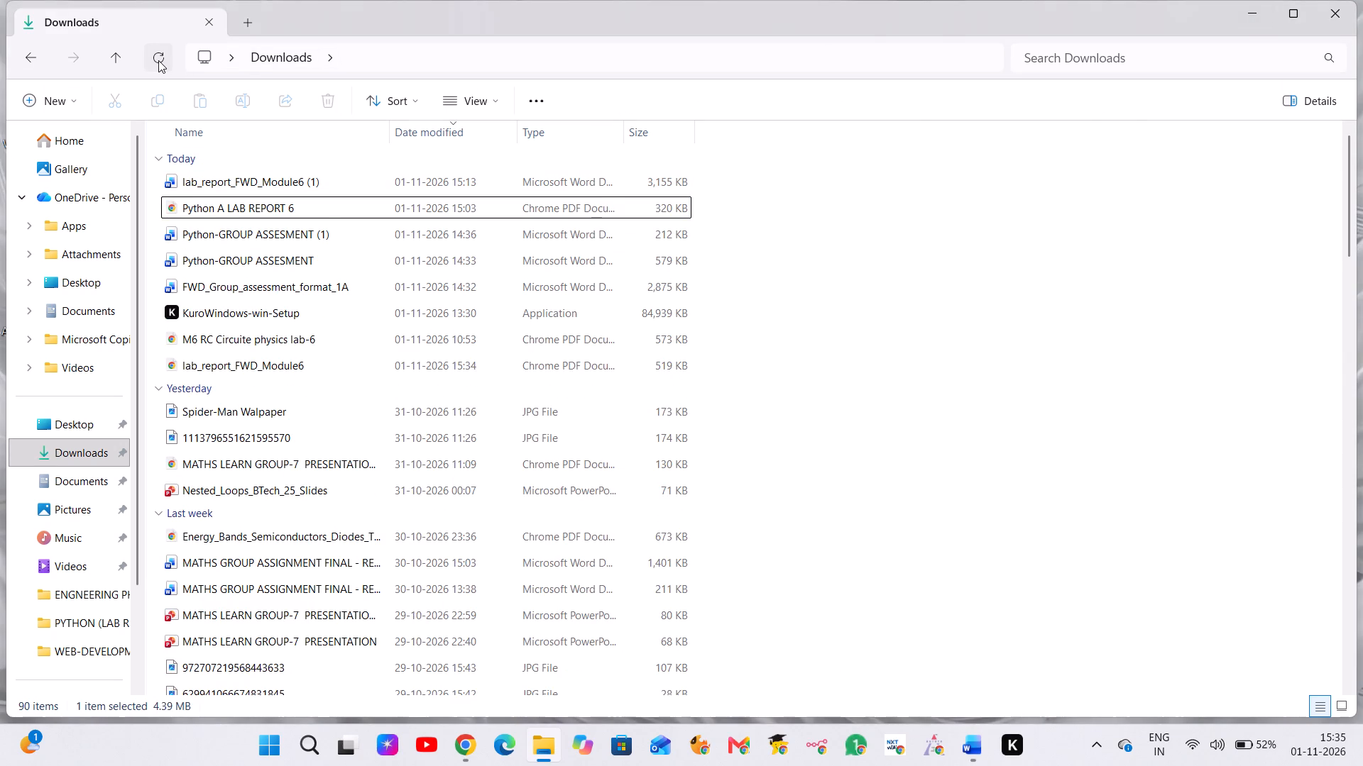
Open the lab_report_FWD_Module6 PDF from the Downloads folder.
double_click(271, 184)
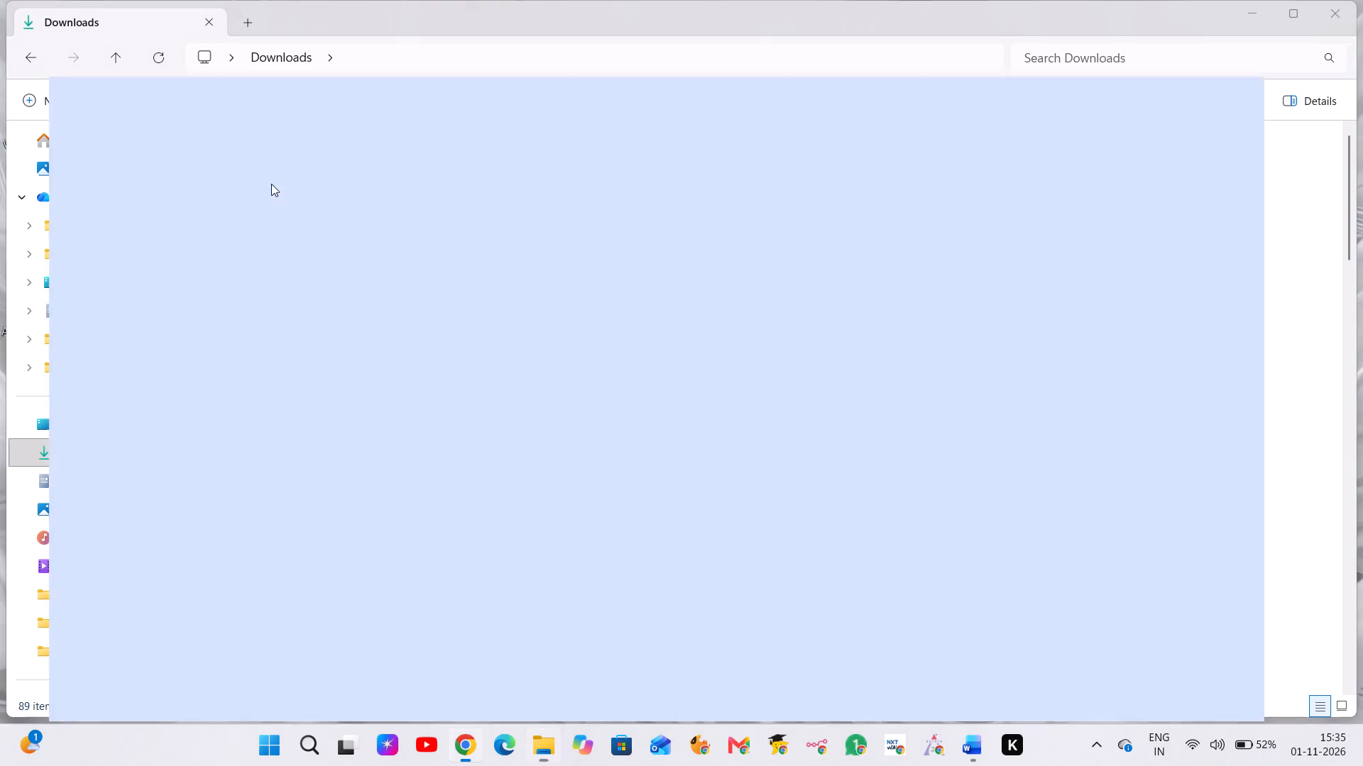
Look through the lab_report_FWD_Module6 PDF from the cover to the last page, then close both of its open tabs and minimize the browser.
scroll(633, 453, "down", 3)
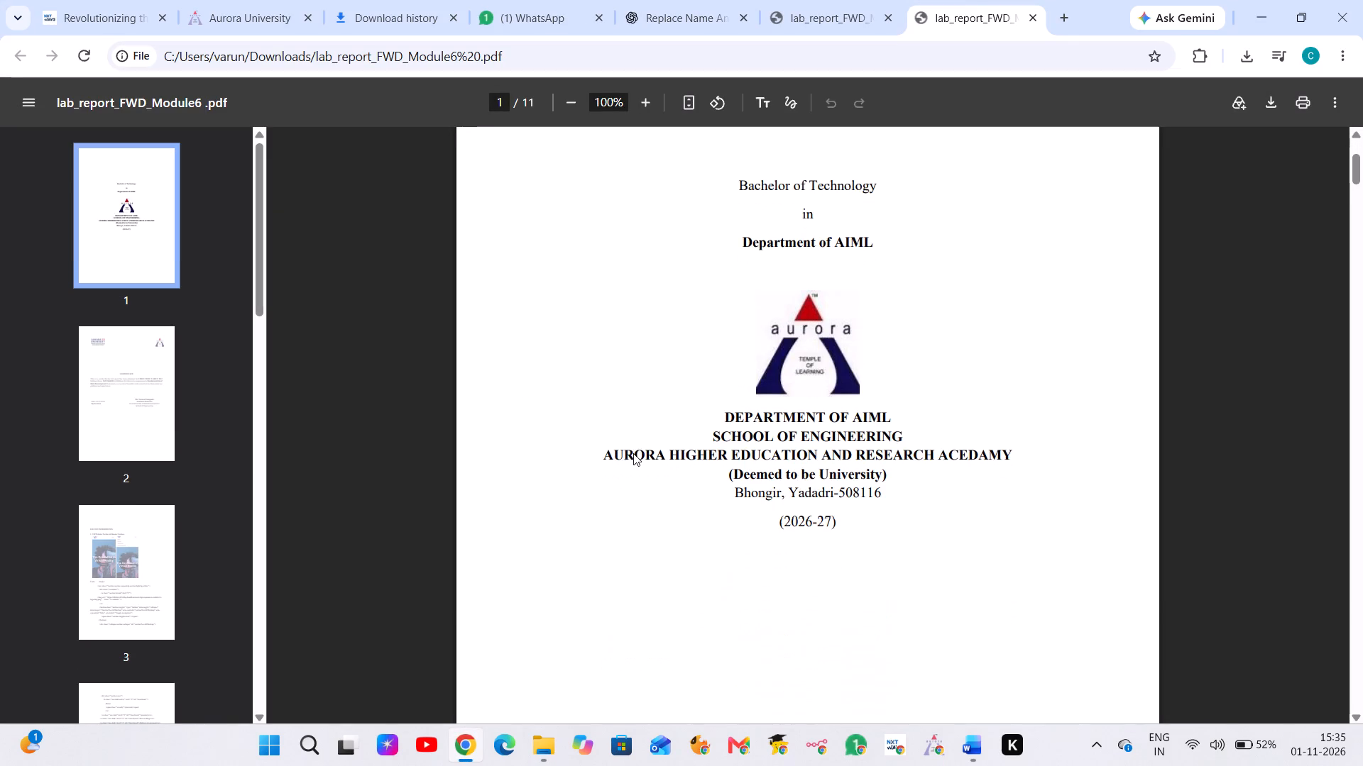
scroll(633, 453, "down", 8)
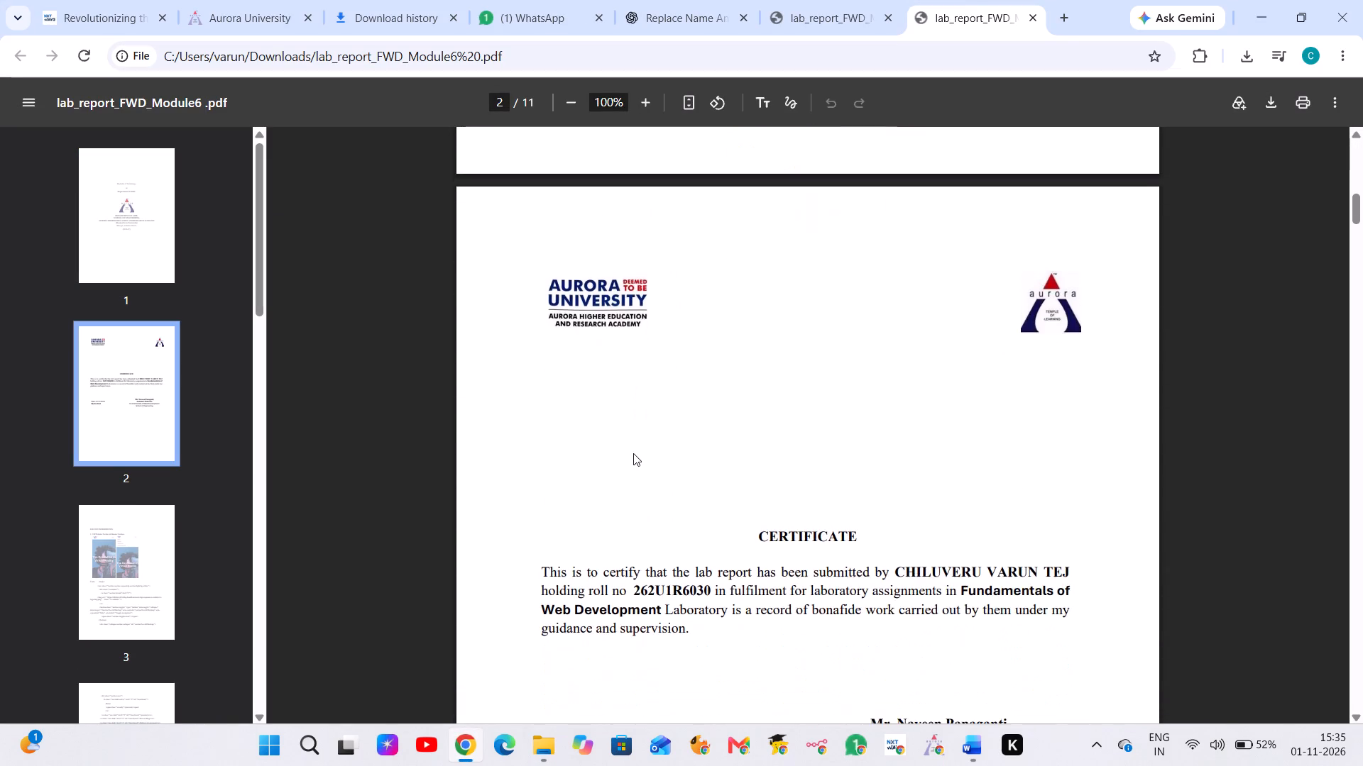
scroll(633, 453, "down", 13)
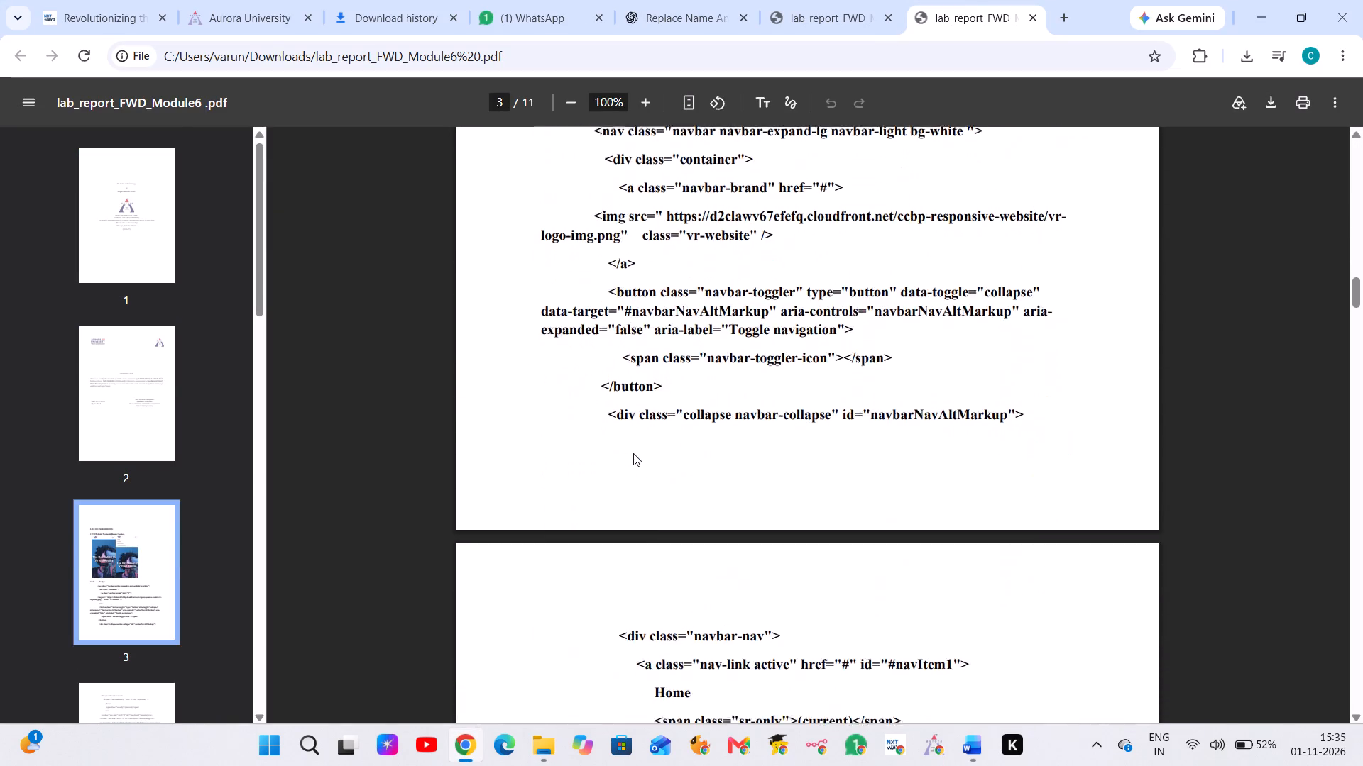
scroll(633, 453, "down", 15)
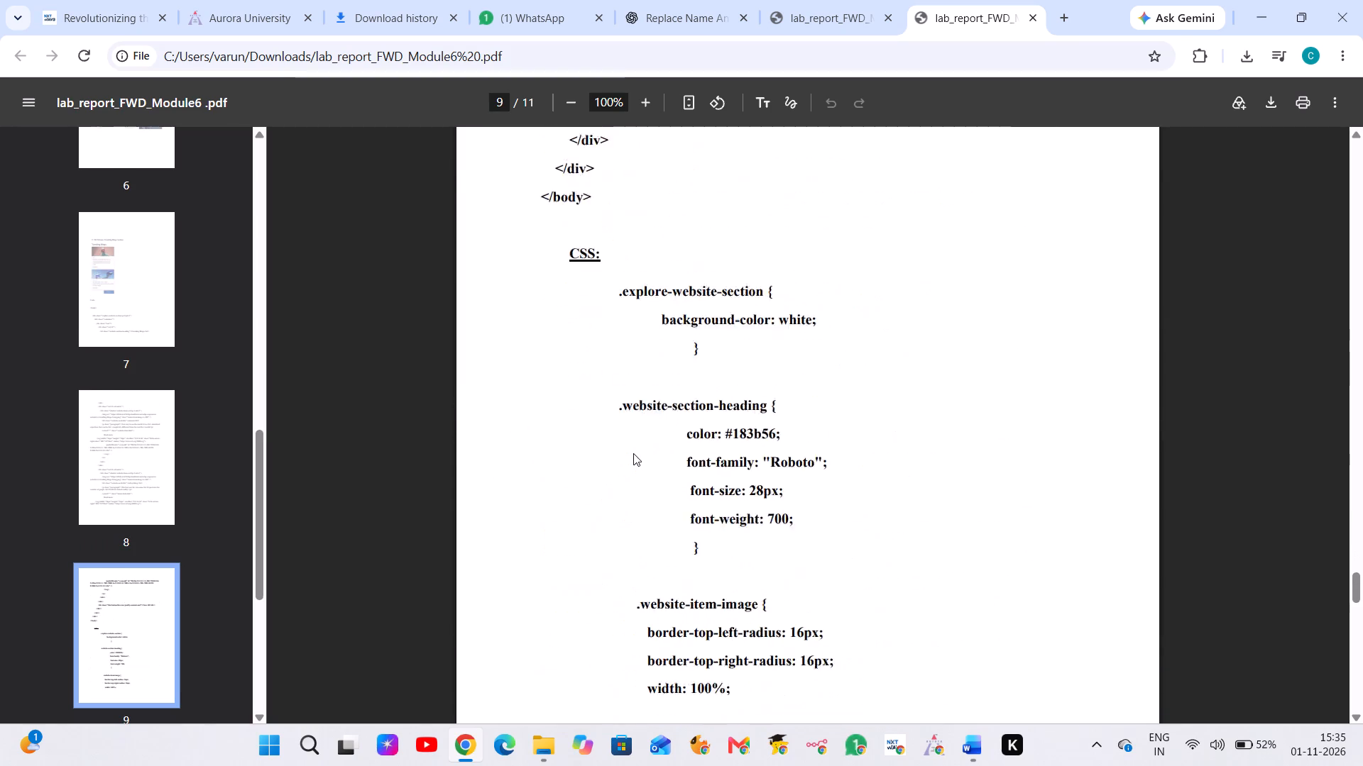
scroll(633, 453, "down", 5)
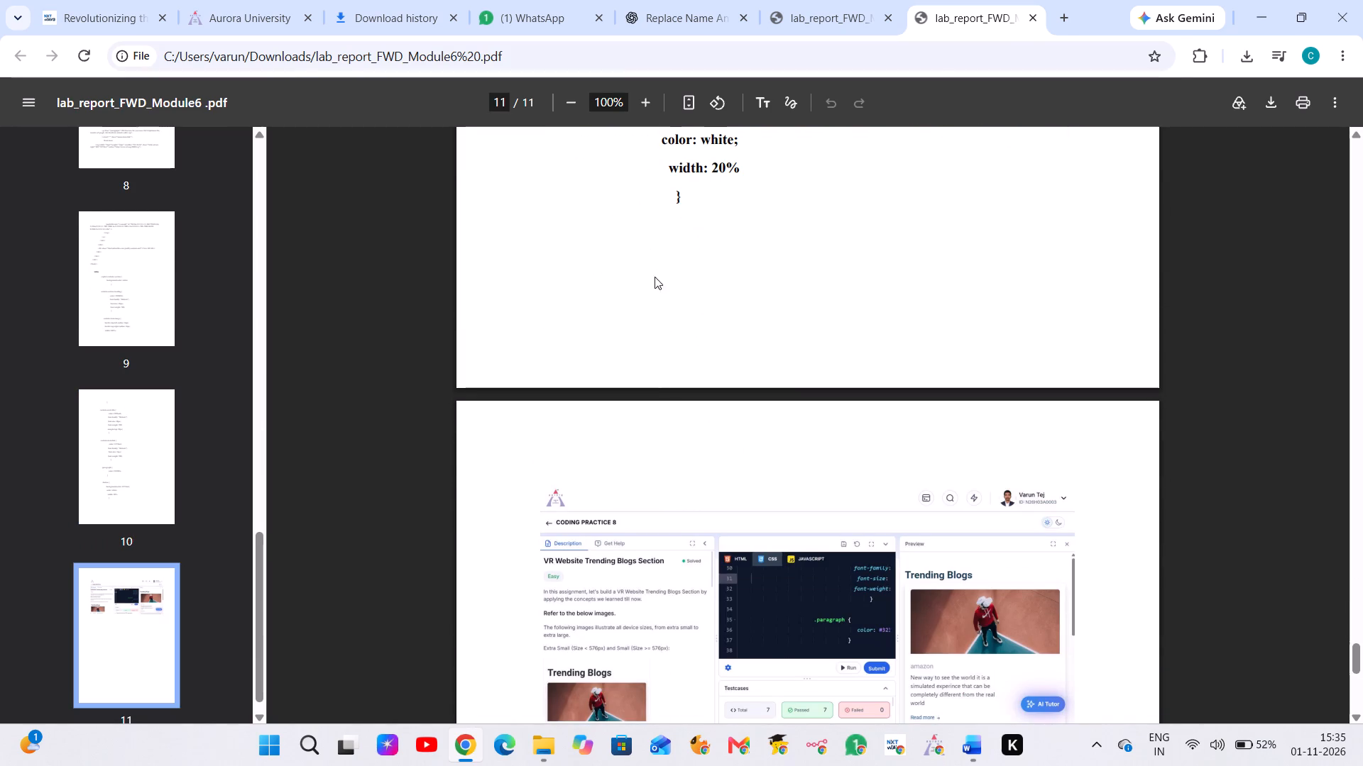
left_click(845, 19)
left_click(885, 19)
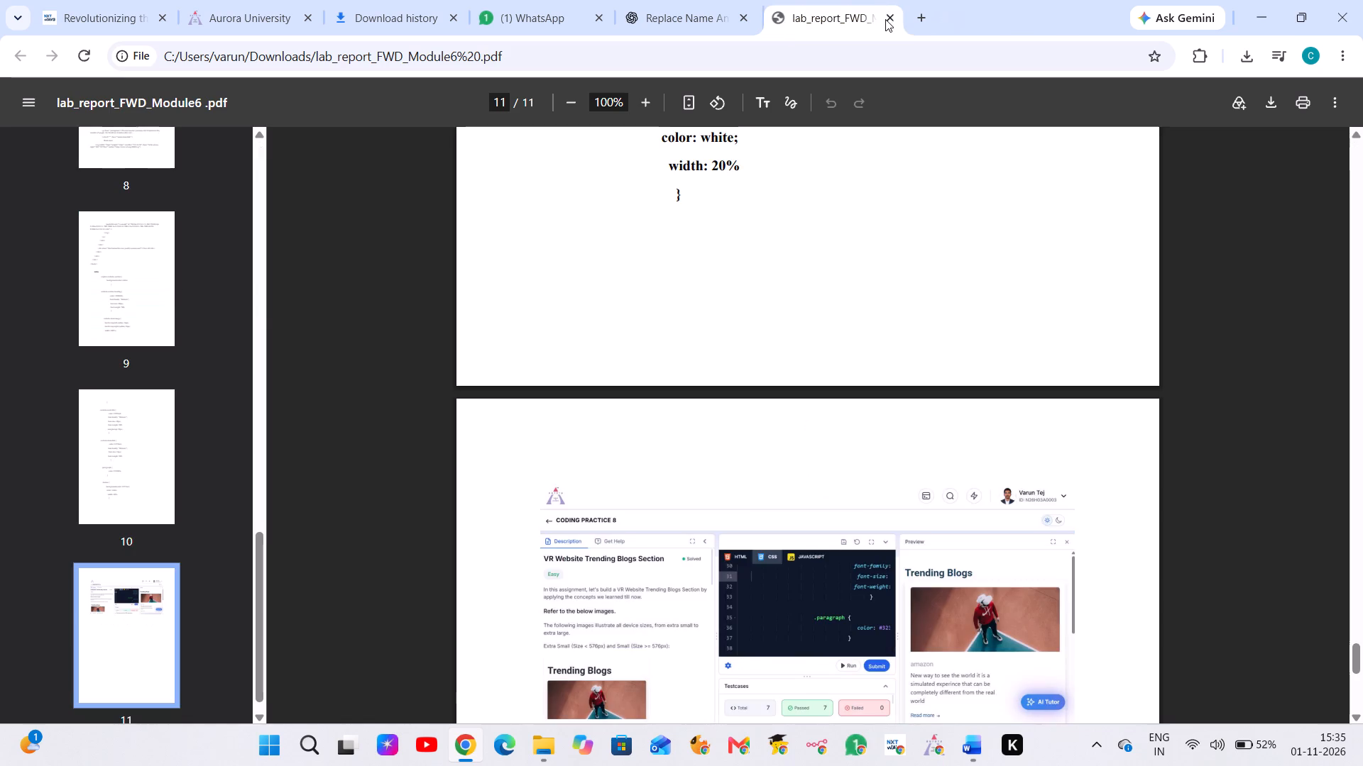
left_click(885, 19)
left_click(1252, 0)
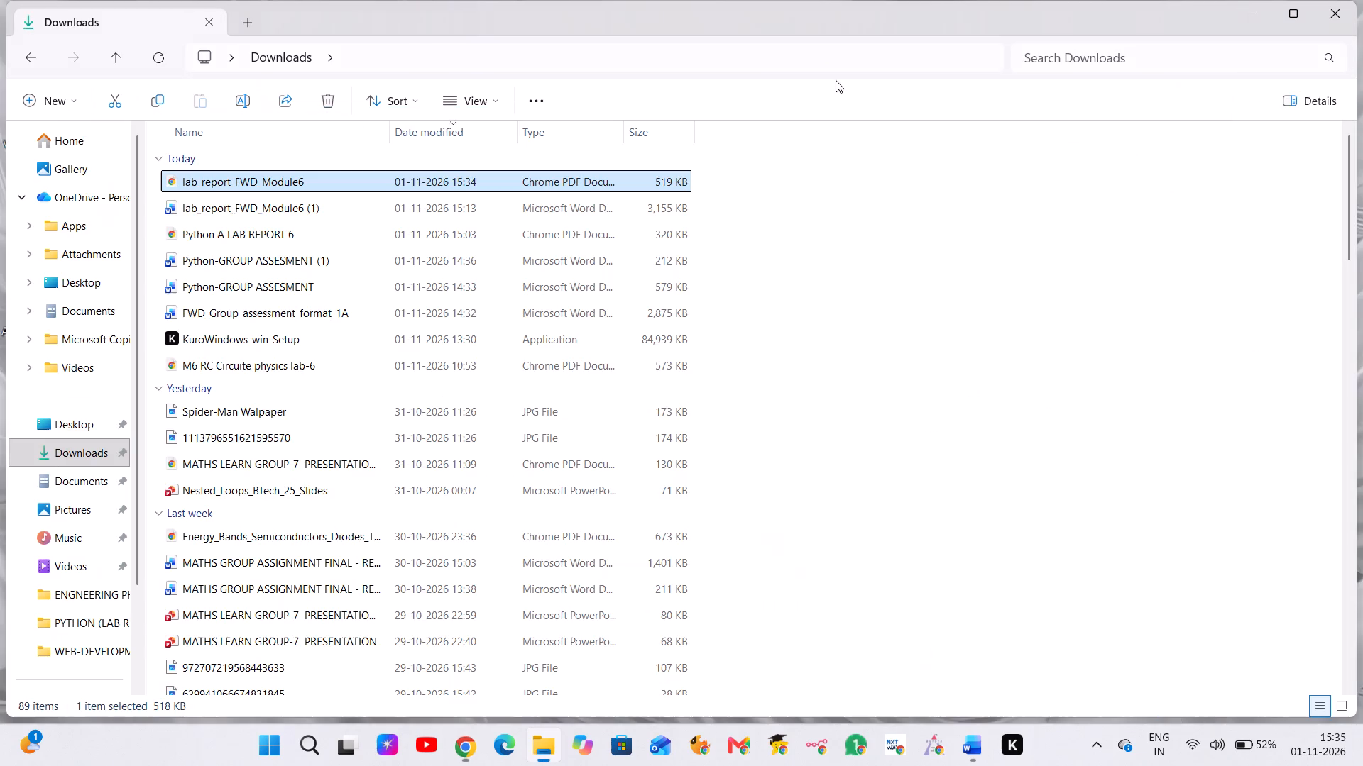
Open the Python A LAB REPORT 6 PDF from Downloads, look through its certificate and program pages, and close it.
double_click(289, 228)
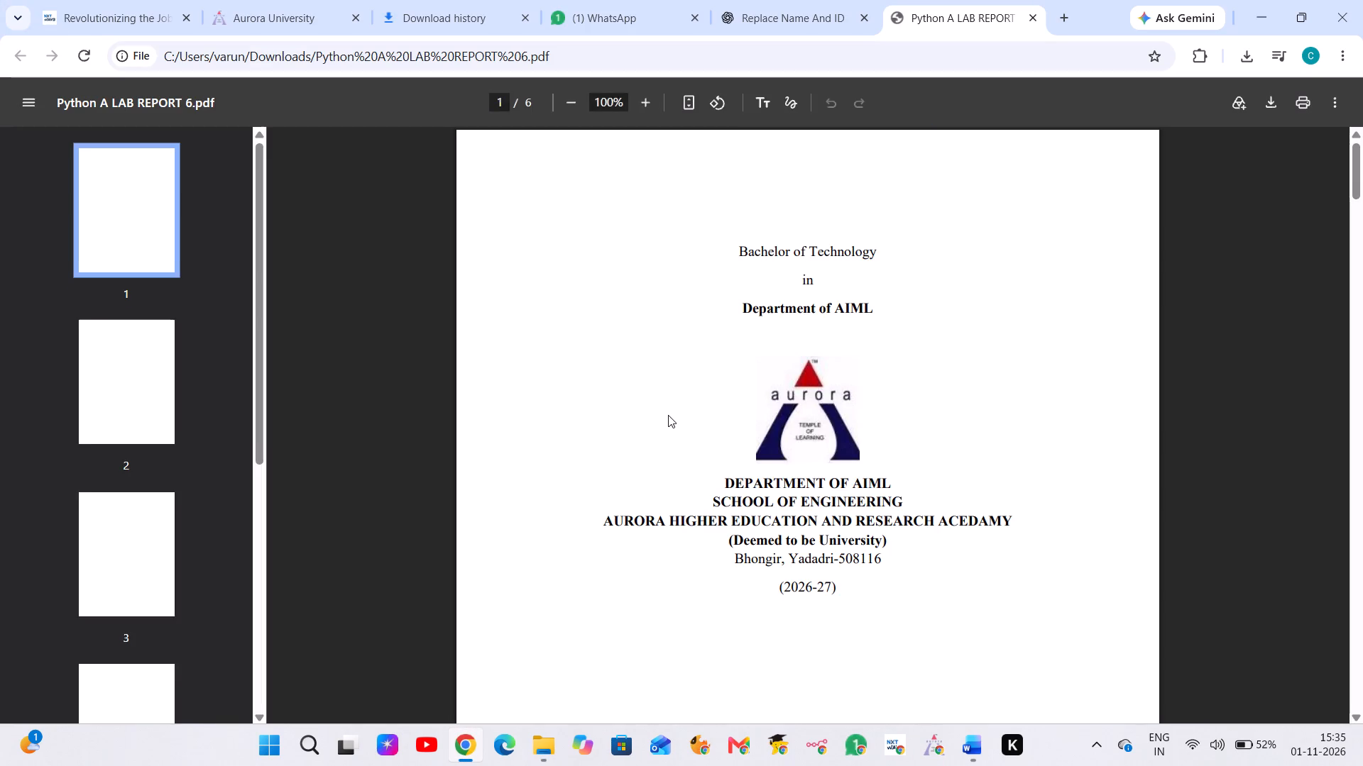
scroll(668, 415, "down", 13)
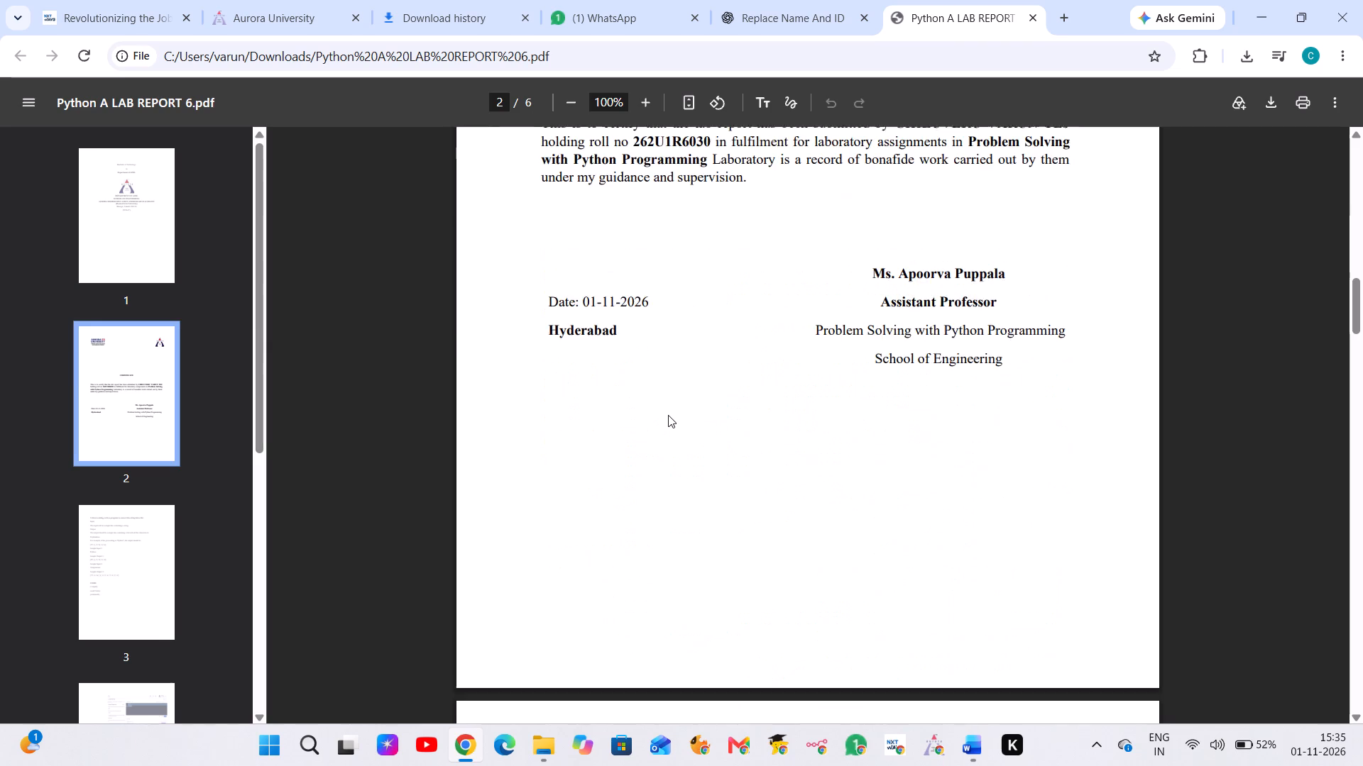
scroll(668, 415, "down", 5)
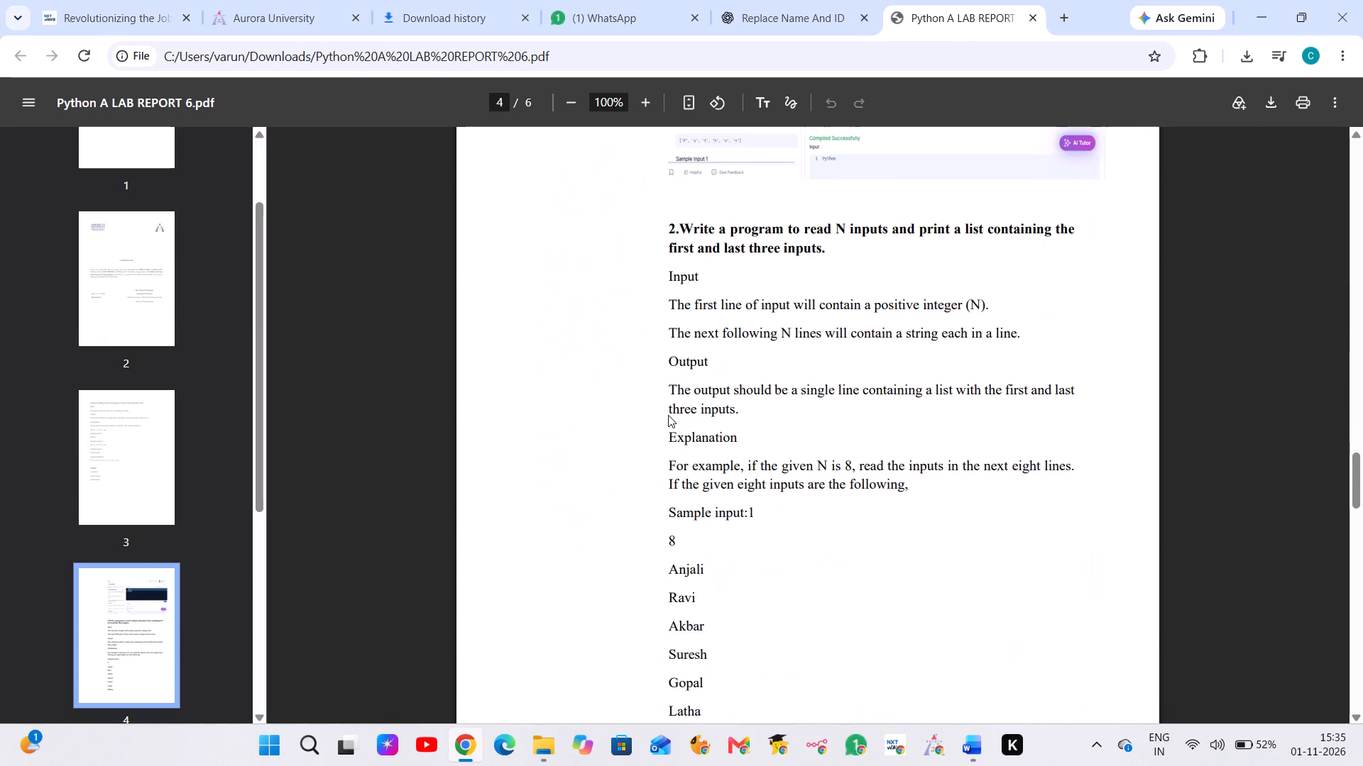
scroll(668, 415, "down", 3)
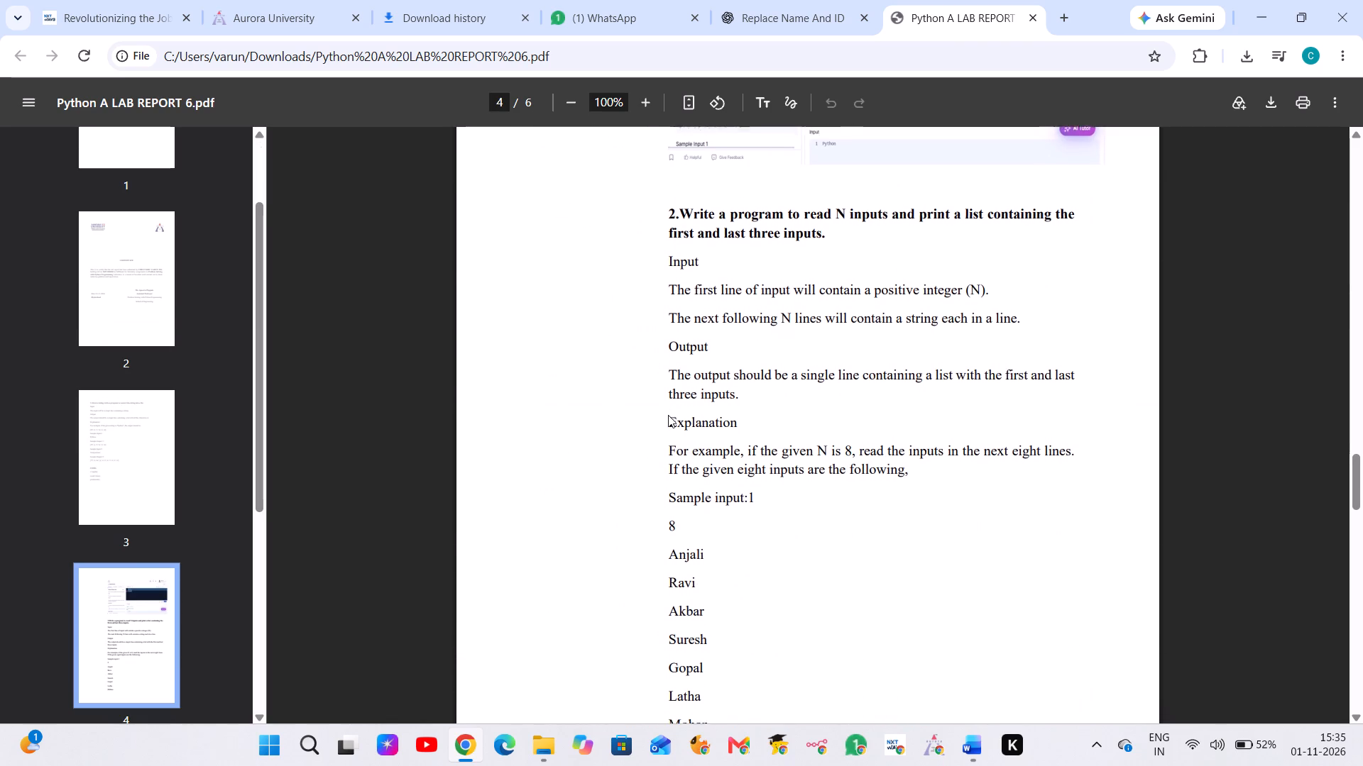
scroll(668, 415, "down", 2)
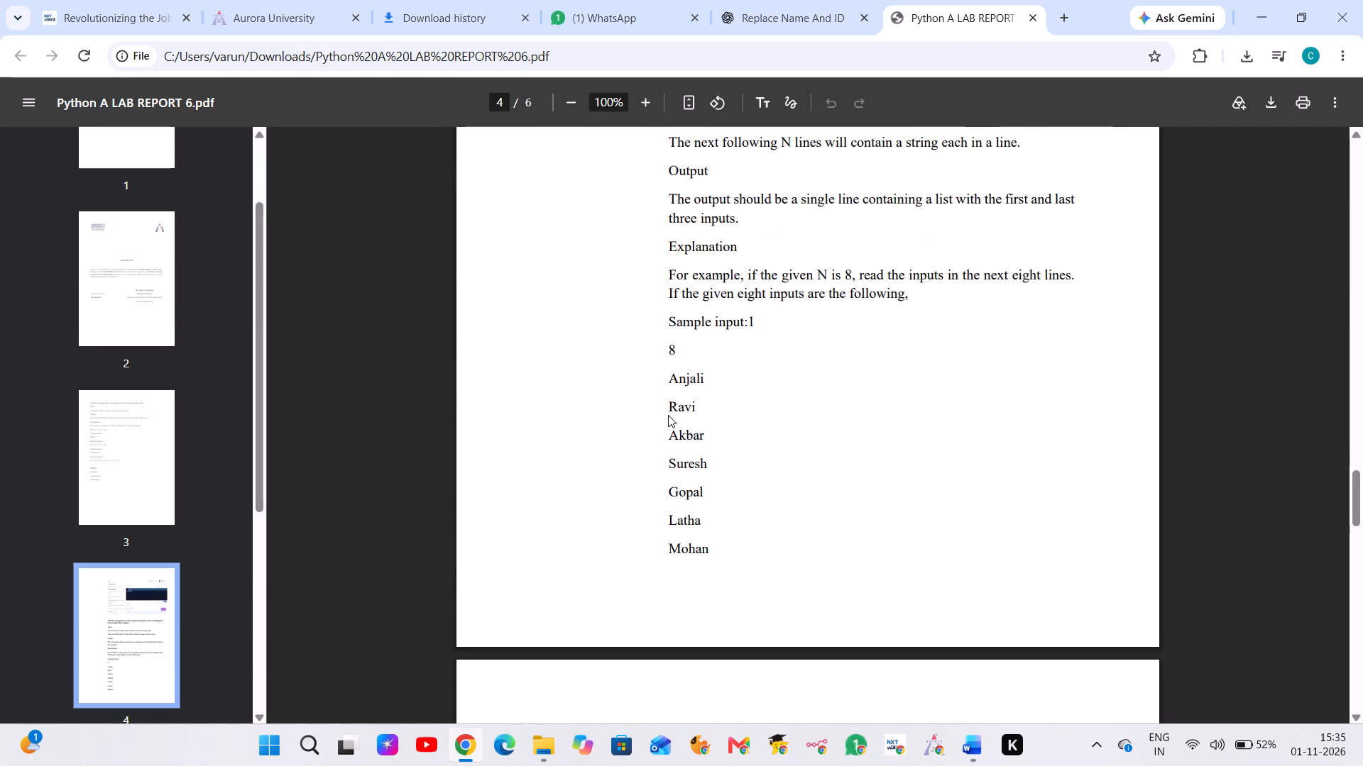
scroll(668, 415, "down", 2)
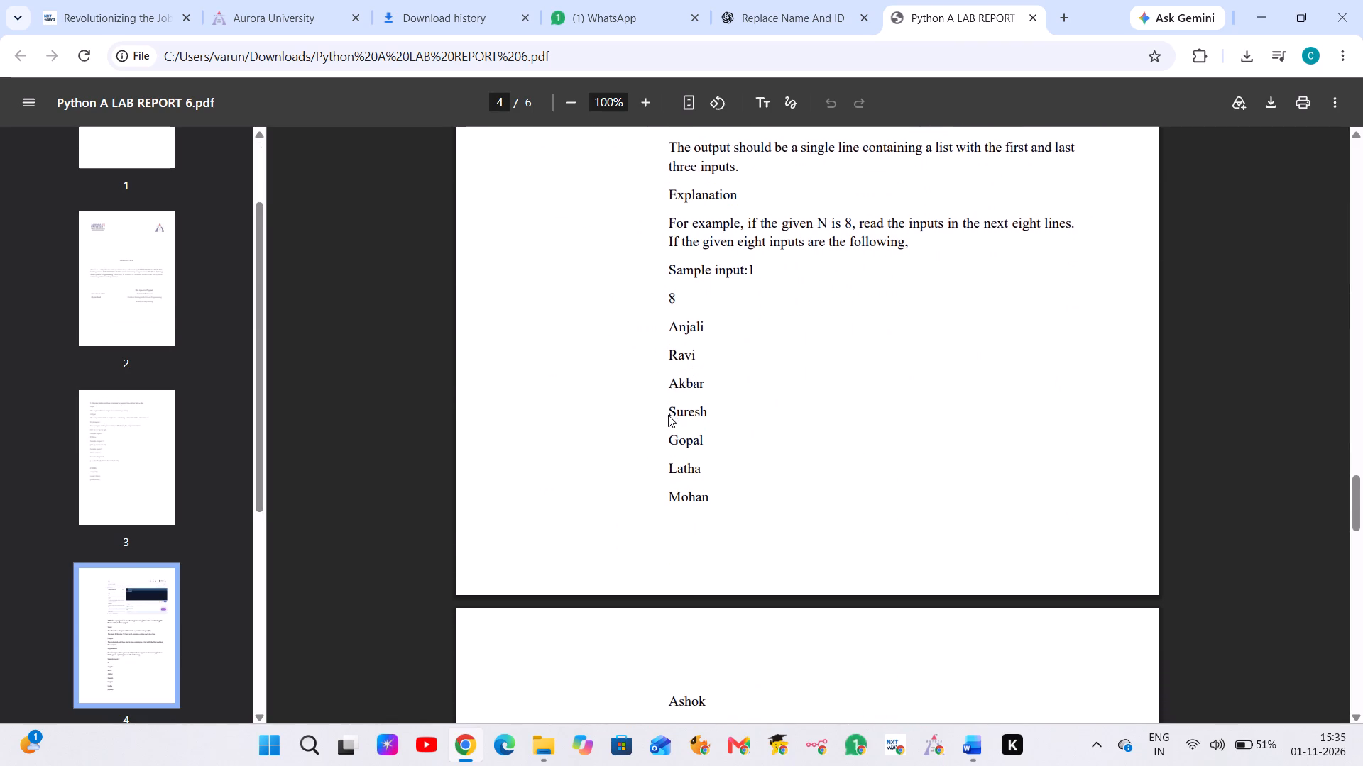
scroll(668, 415, "down", 6)
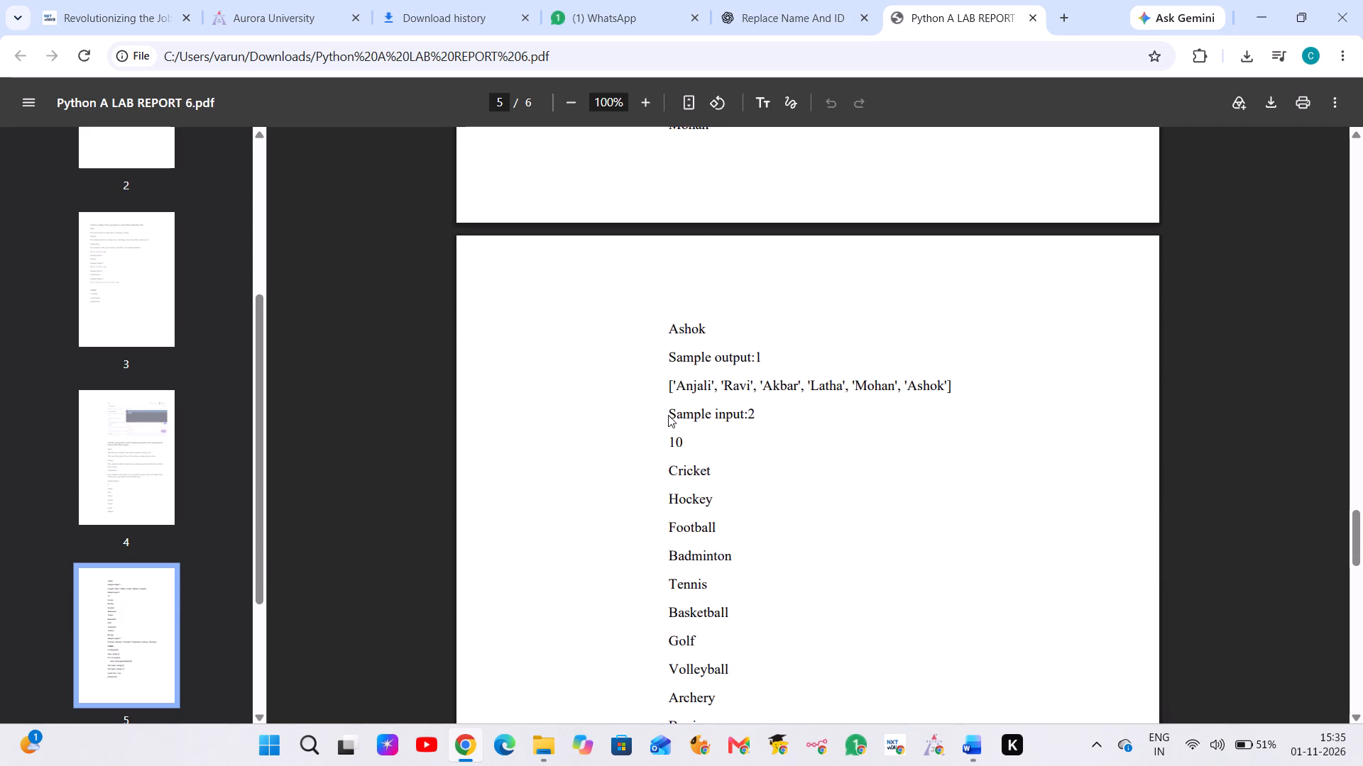
scroll(668, 415, "down", 10)
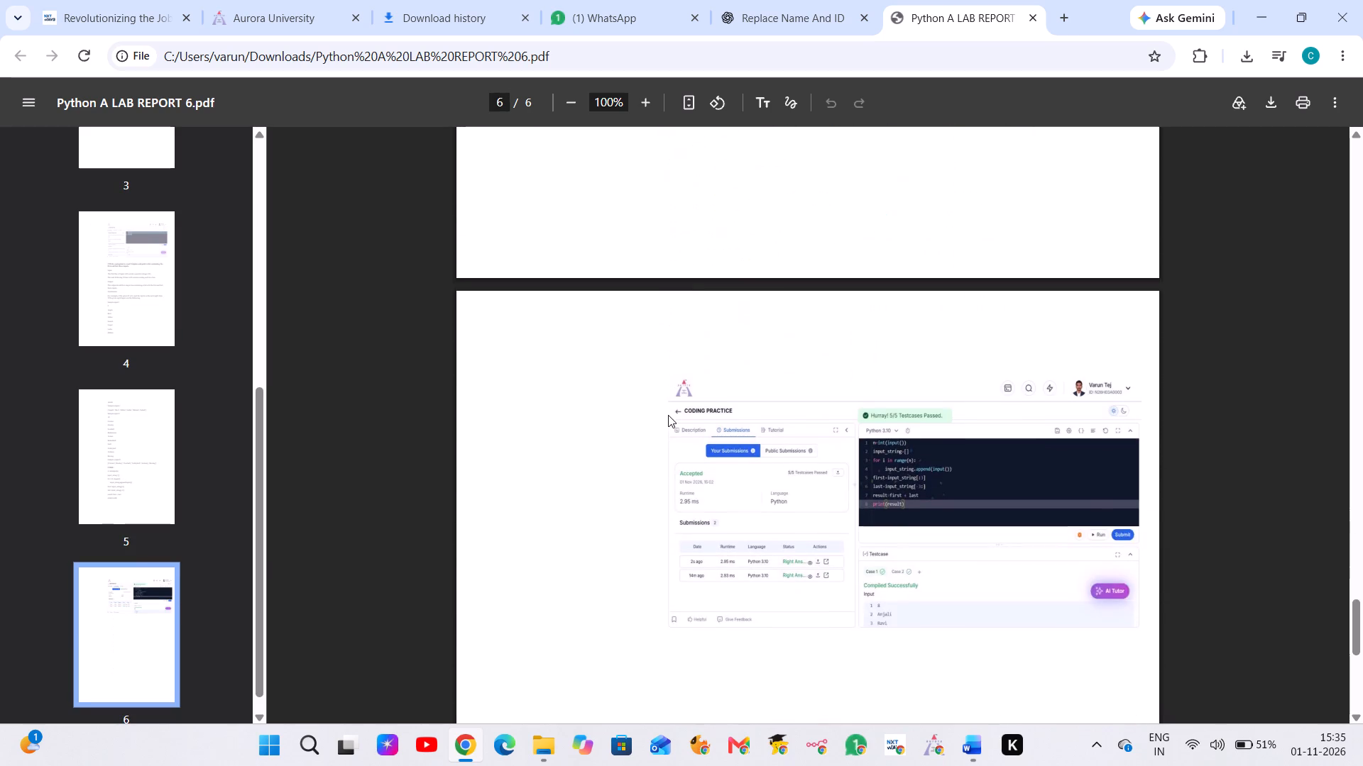
scroll(668, 415, "down", 11)
scroll(668, 415, "up", 1)
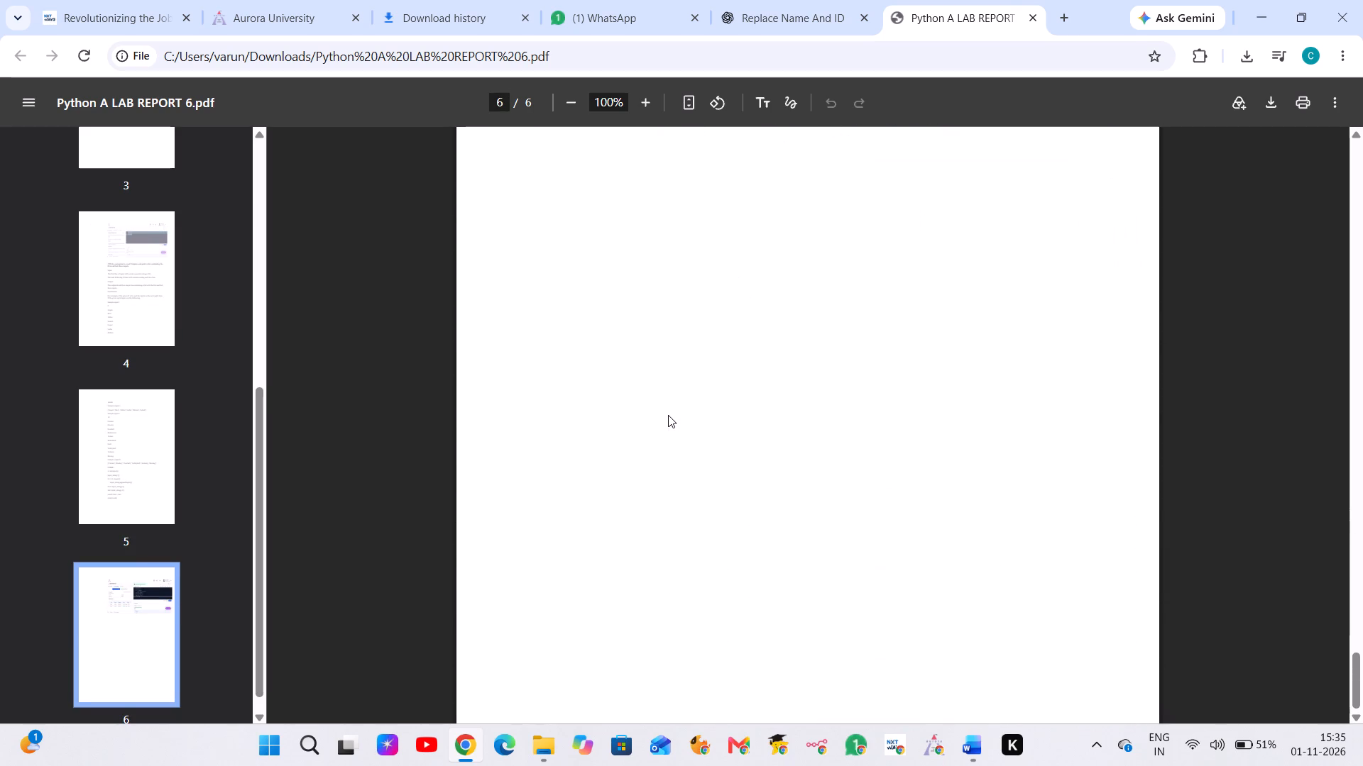
scroll(668, 415, "up", 1)
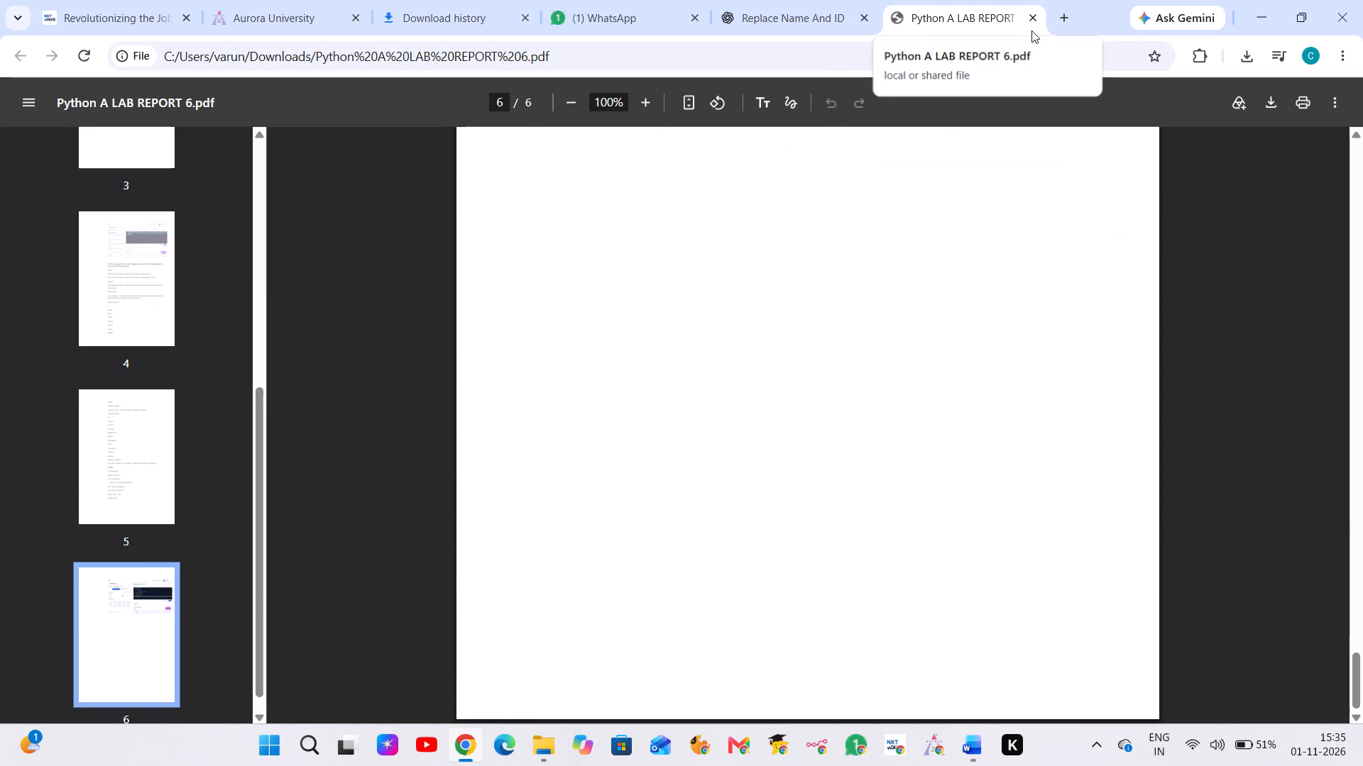
left_click(1031, 14)
left_click(1280, 1)
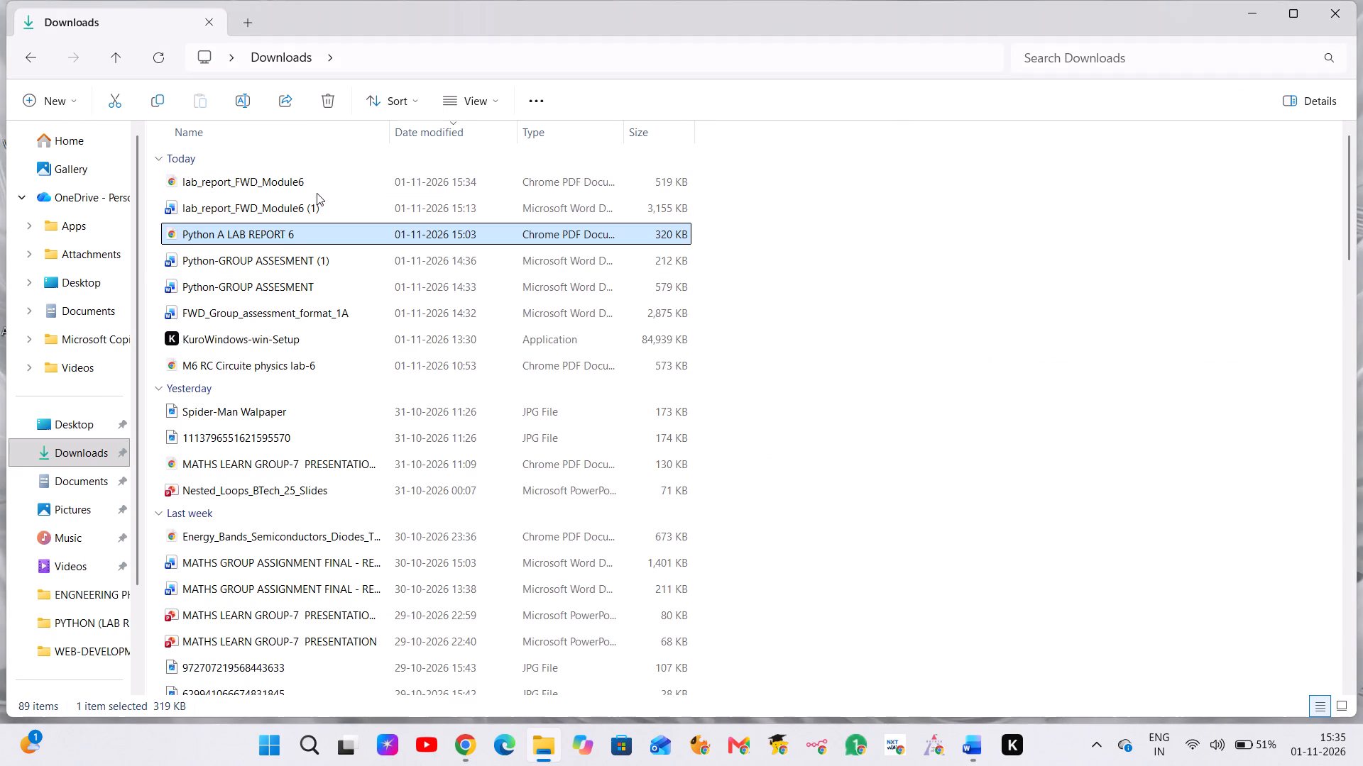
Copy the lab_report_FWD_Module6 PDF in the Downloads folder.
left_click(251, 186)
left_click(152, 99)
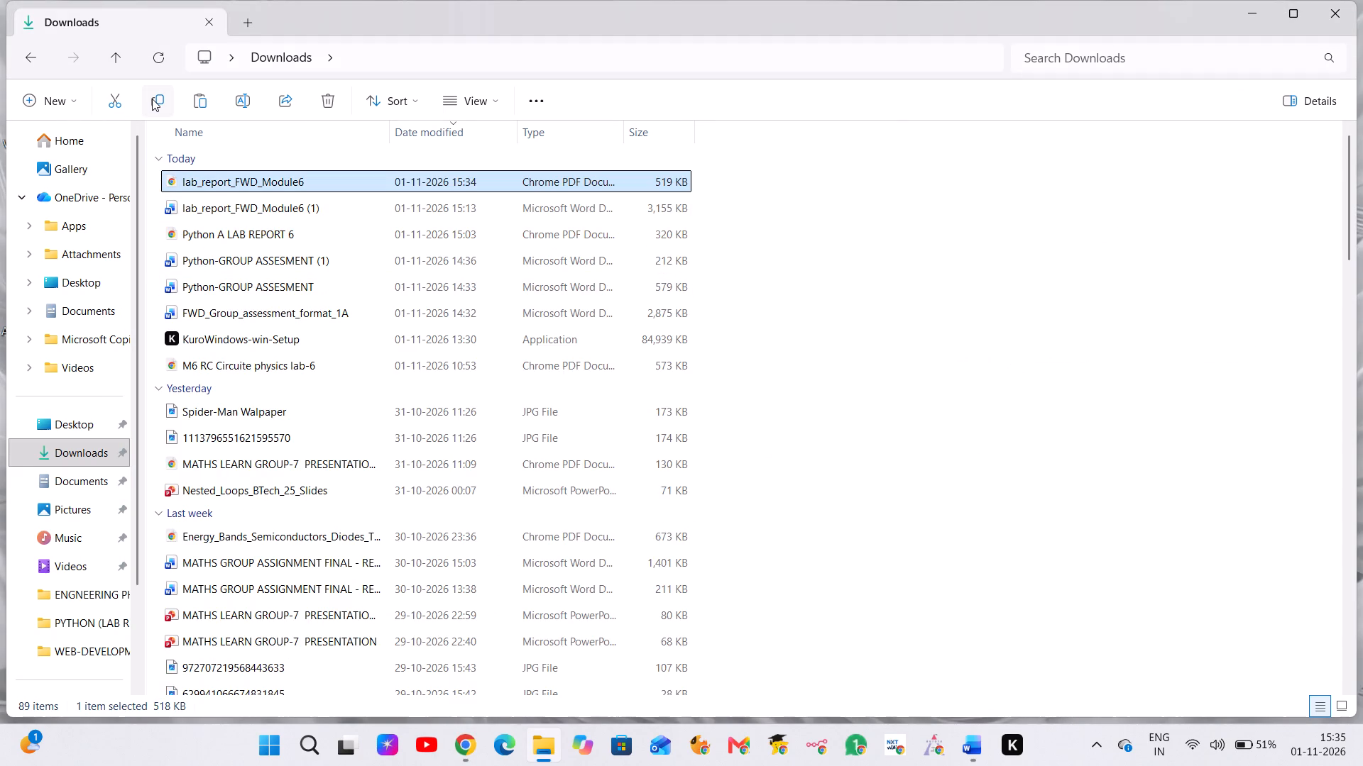
Open the lab_report_FWD_Module6 (1) Word document from Downloads, close it saving the changes, and refresh the file list.
double_click(266, 210)
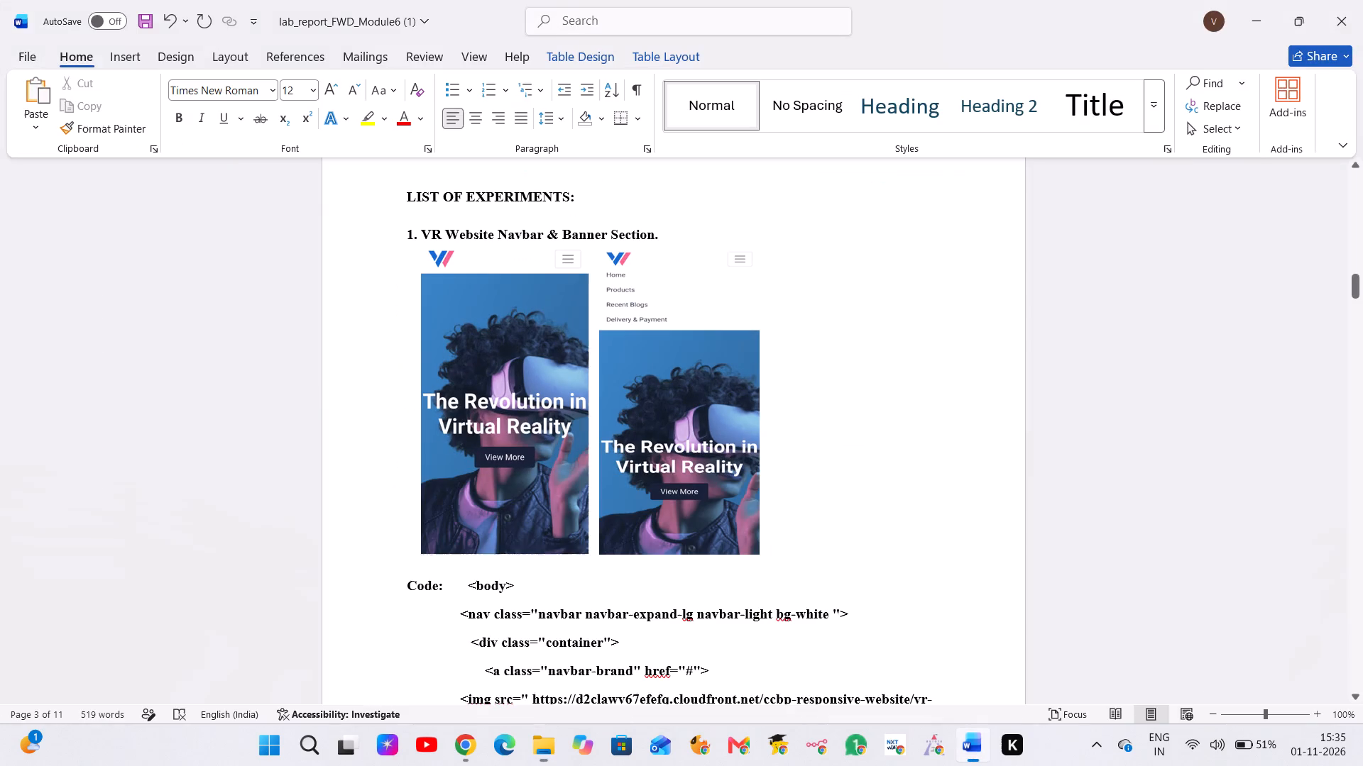
left_click(1347, 0)
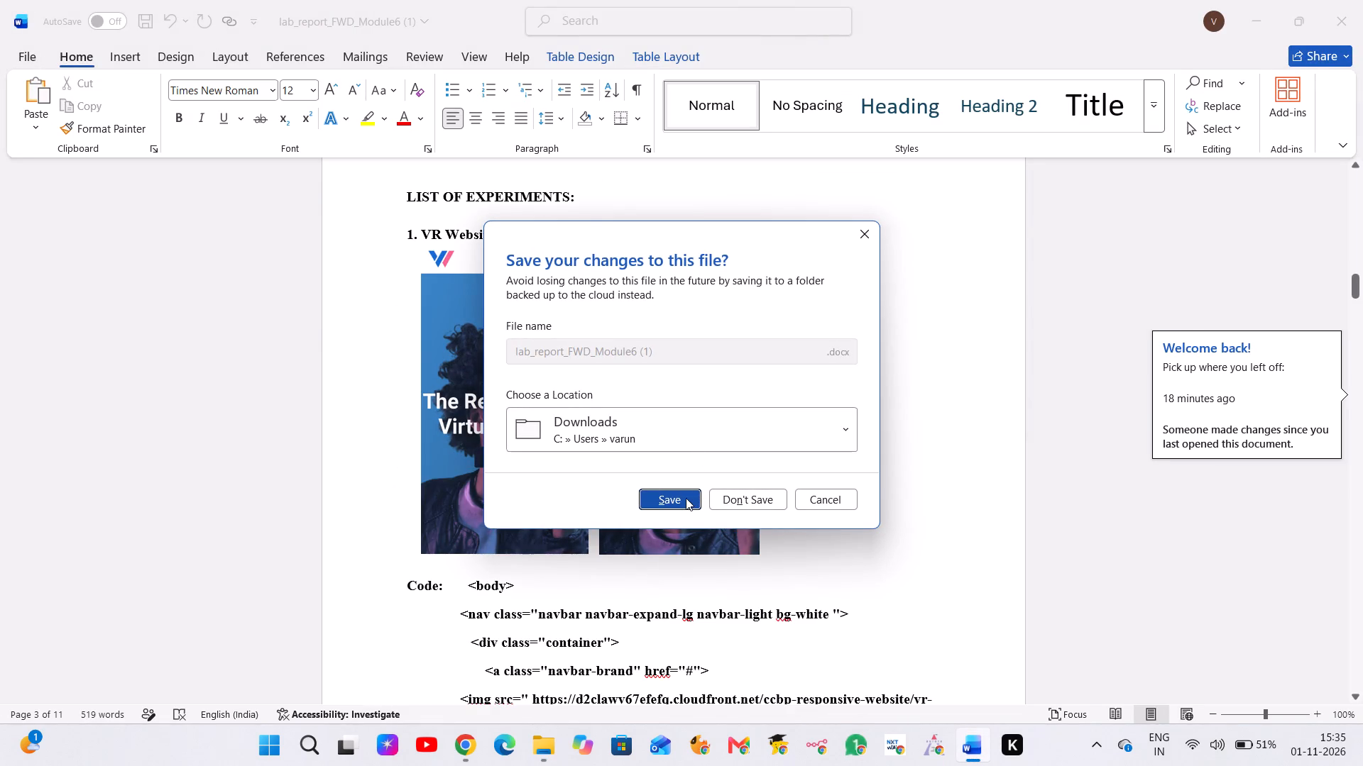
left_click(686, 498)
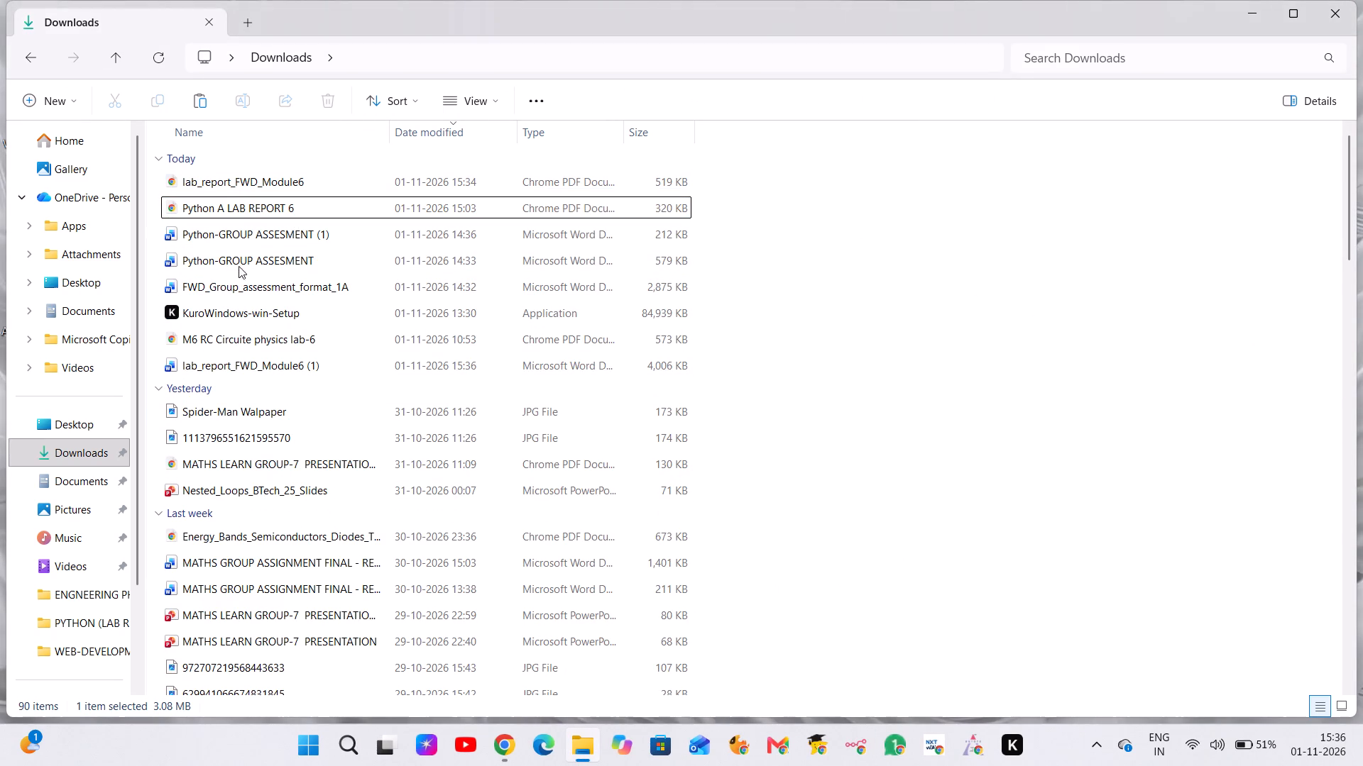
left_click(165, 57)
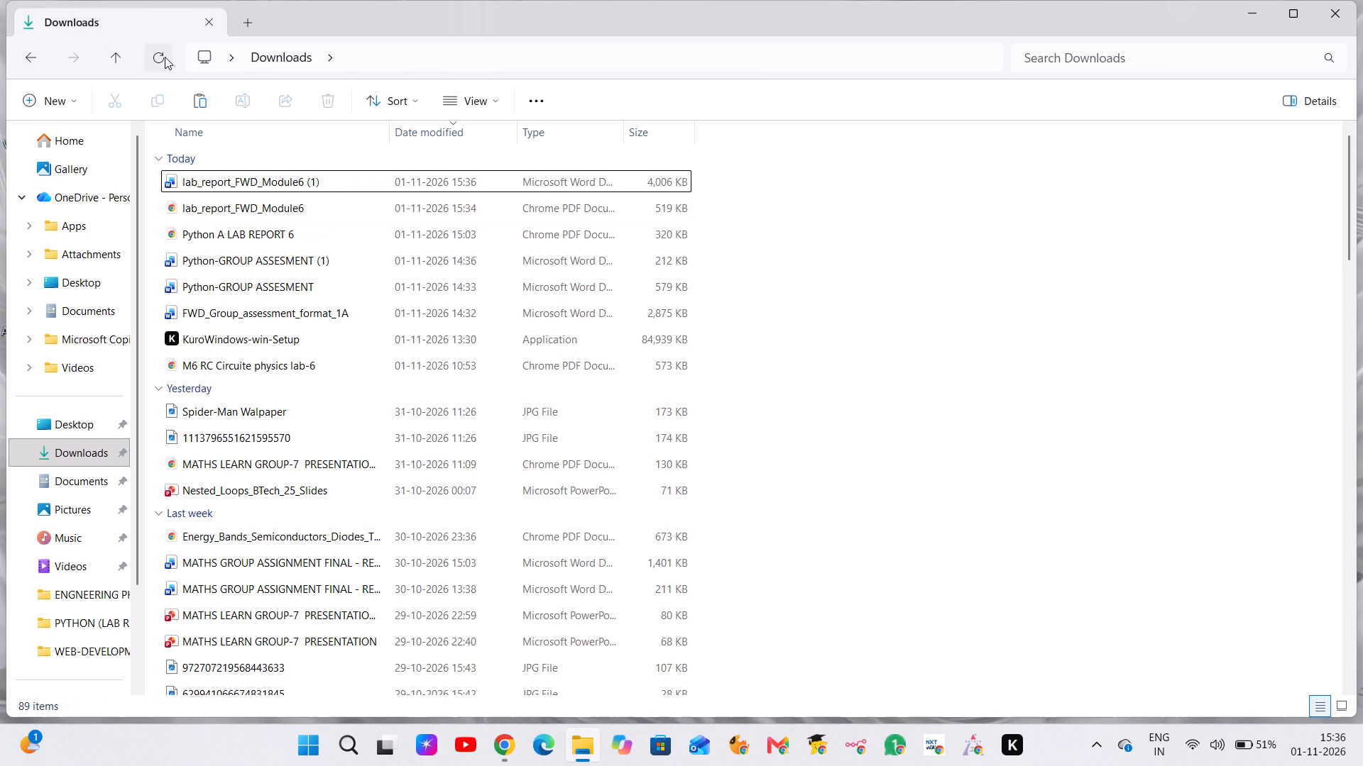
Copy the lab_report_FWD_Module6 PDF from Downloads into the desktop folder WEB-DEVELOPMENT (LAB REPORTS) and close the folder window.
left_click(243, 201)
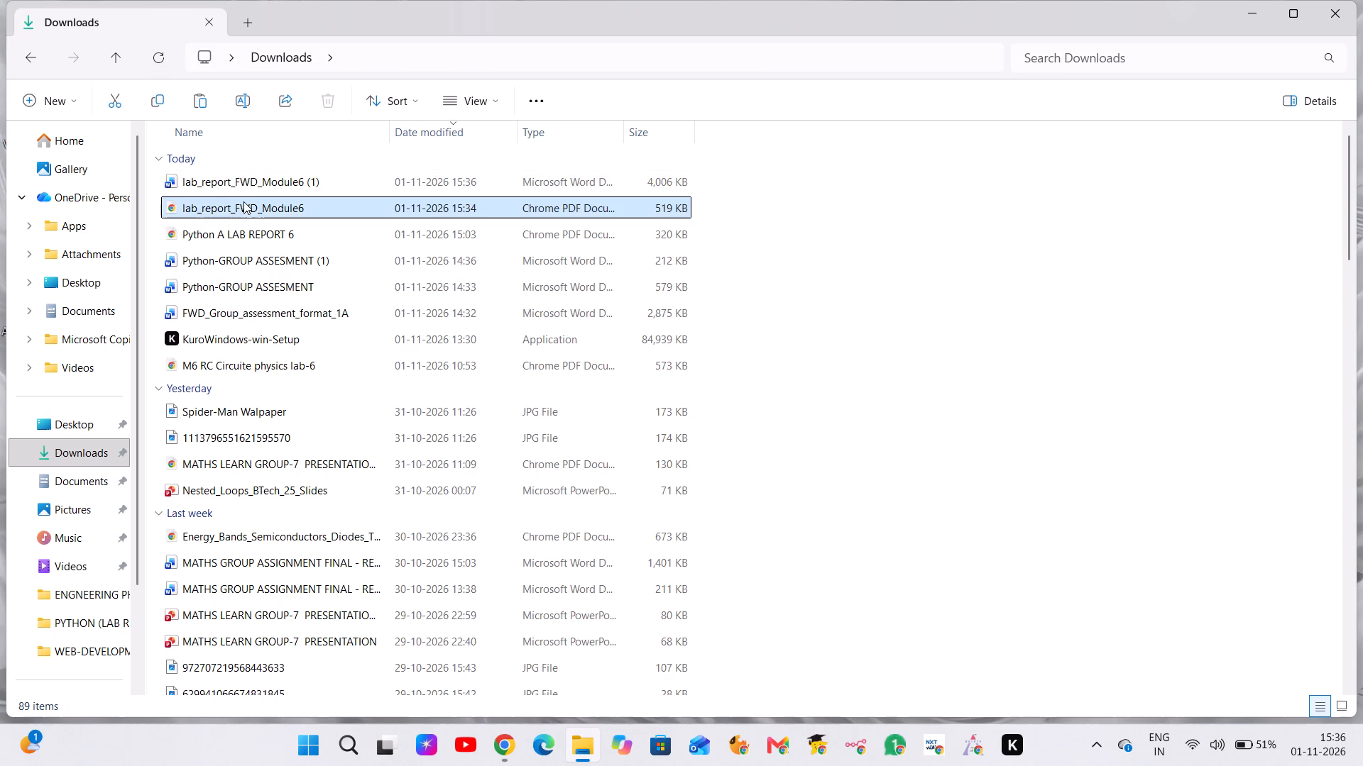
left_click(158, 99)
left_click(1347, 11)
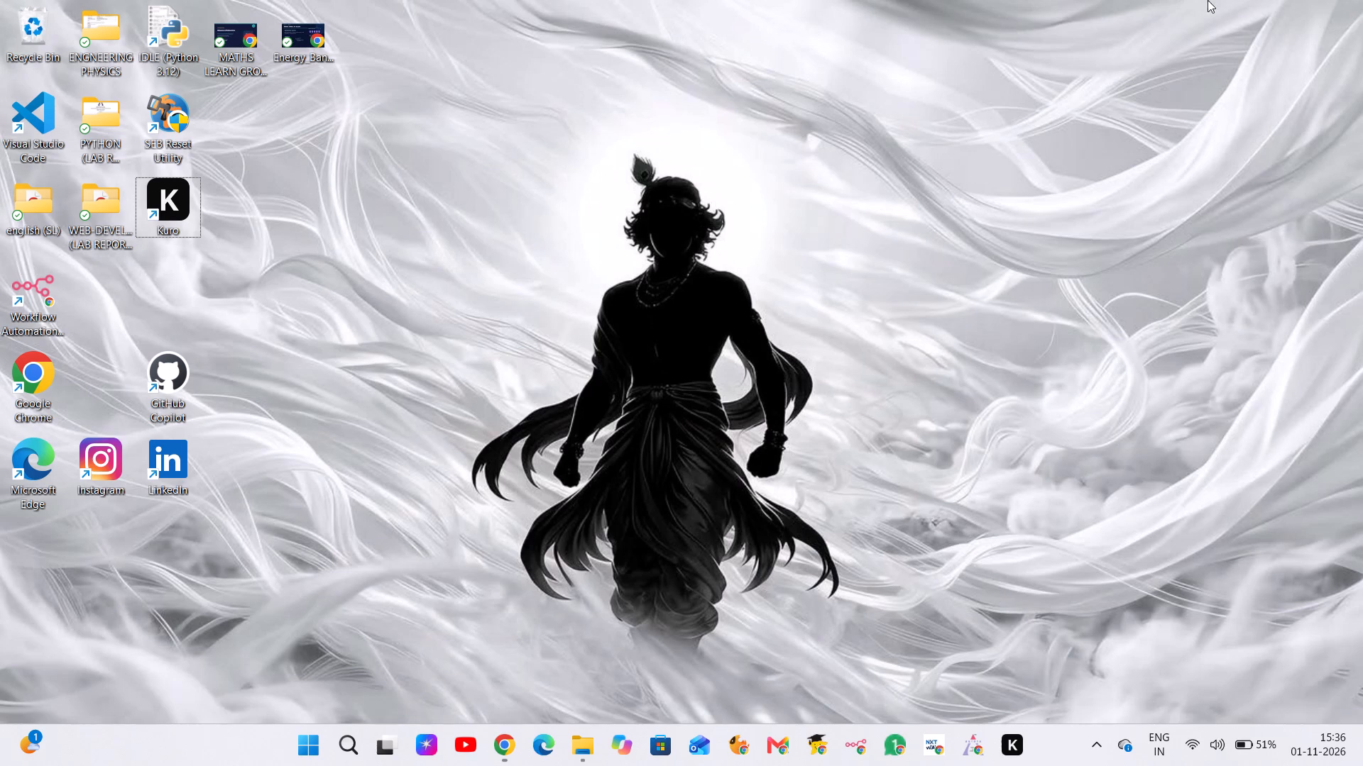
double_click(88, 218)
key("ctrl+v")
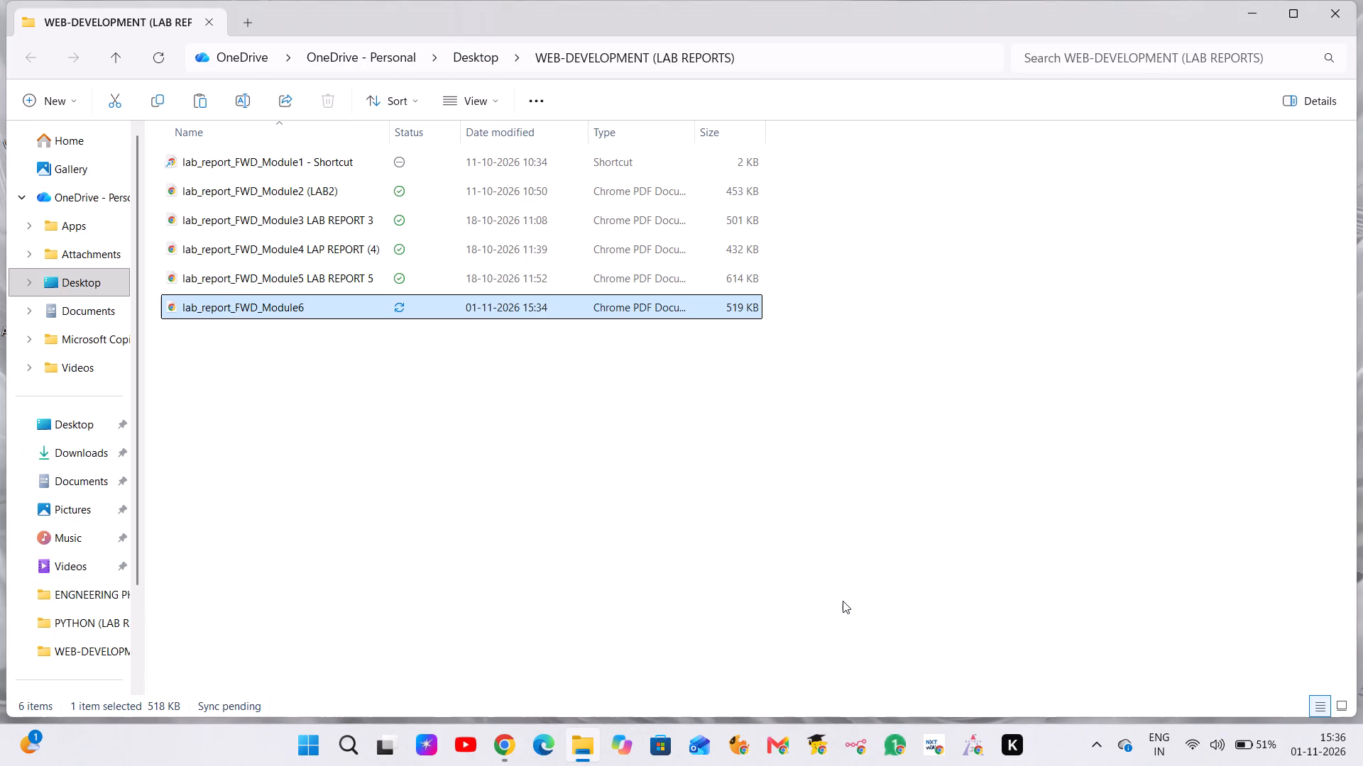
left_click(463, 534)
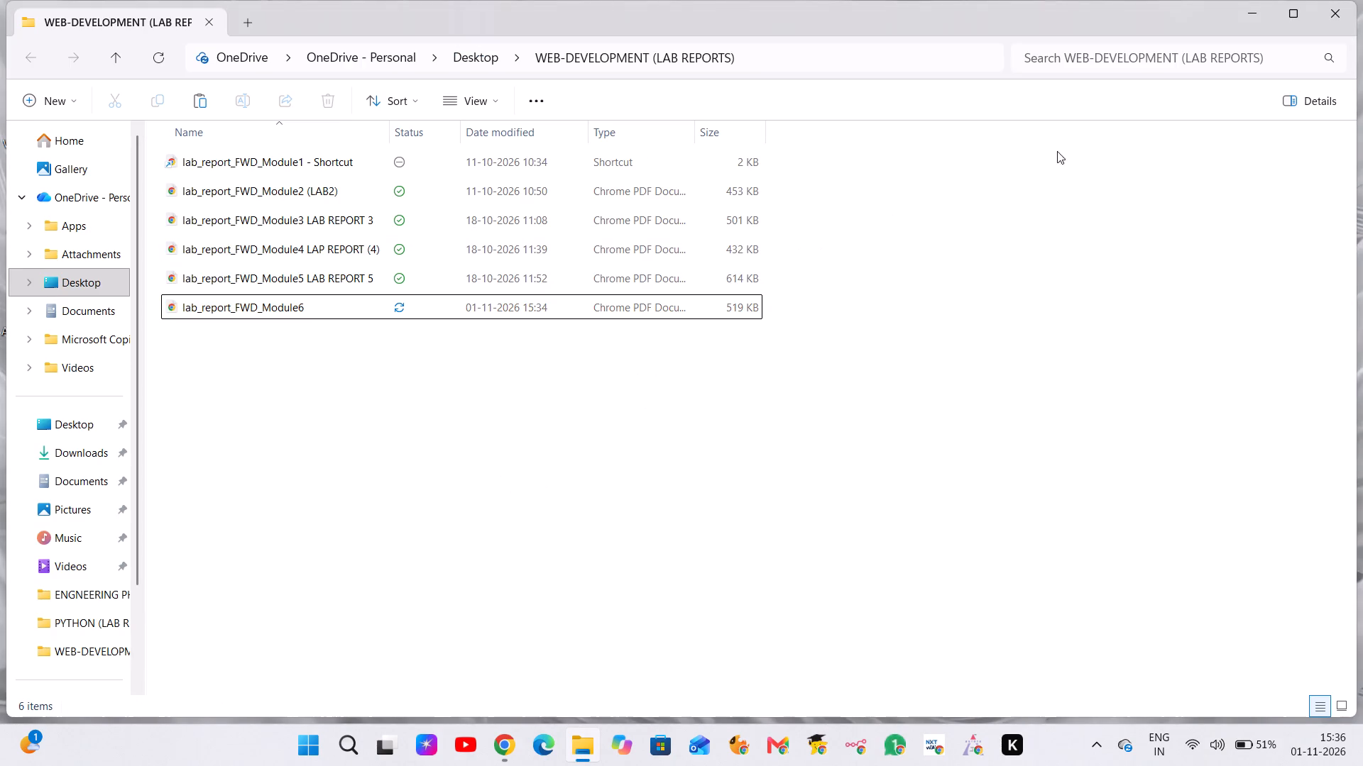
left_click(1332, 16)
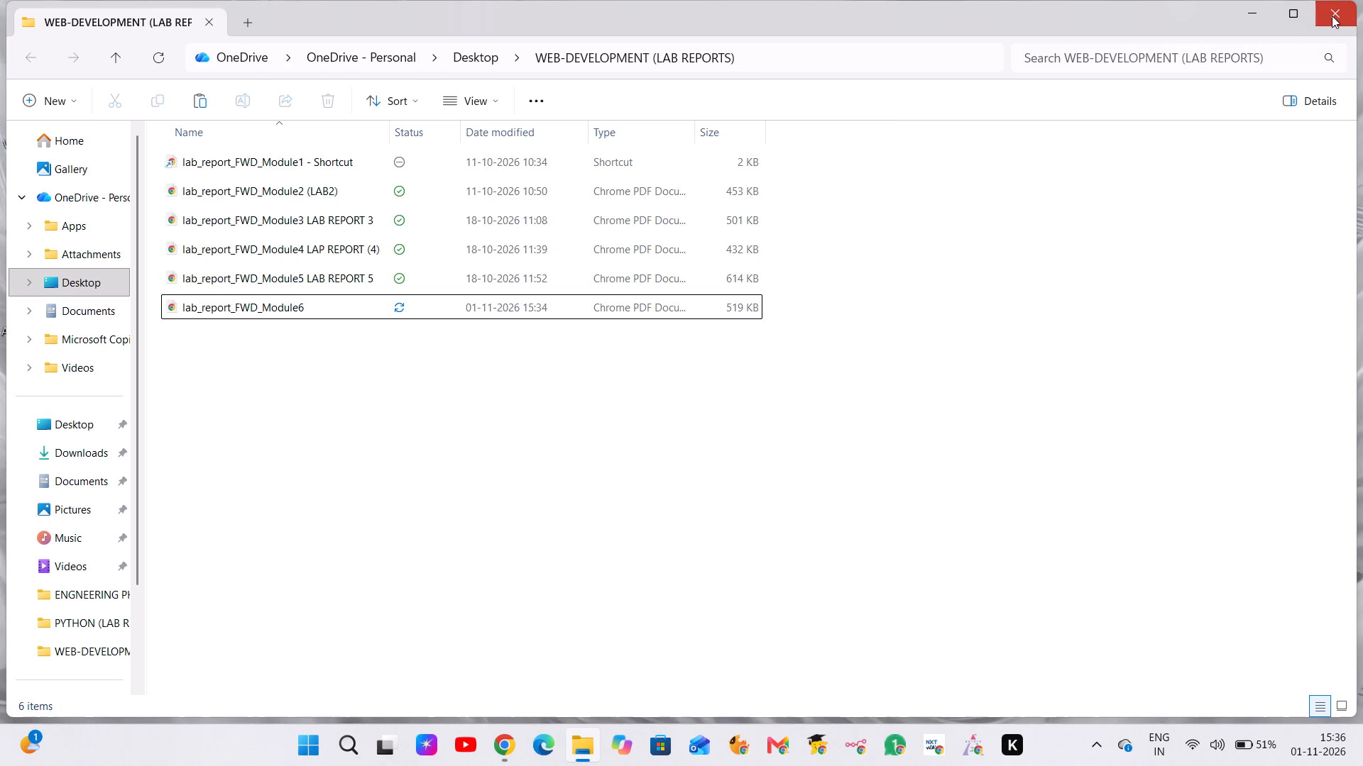
Switch to the Aurora University portal in Chrome, open Assessments, and locate Lab Report 6 under Fundamentals of Web Development.
left_click(507, 761)
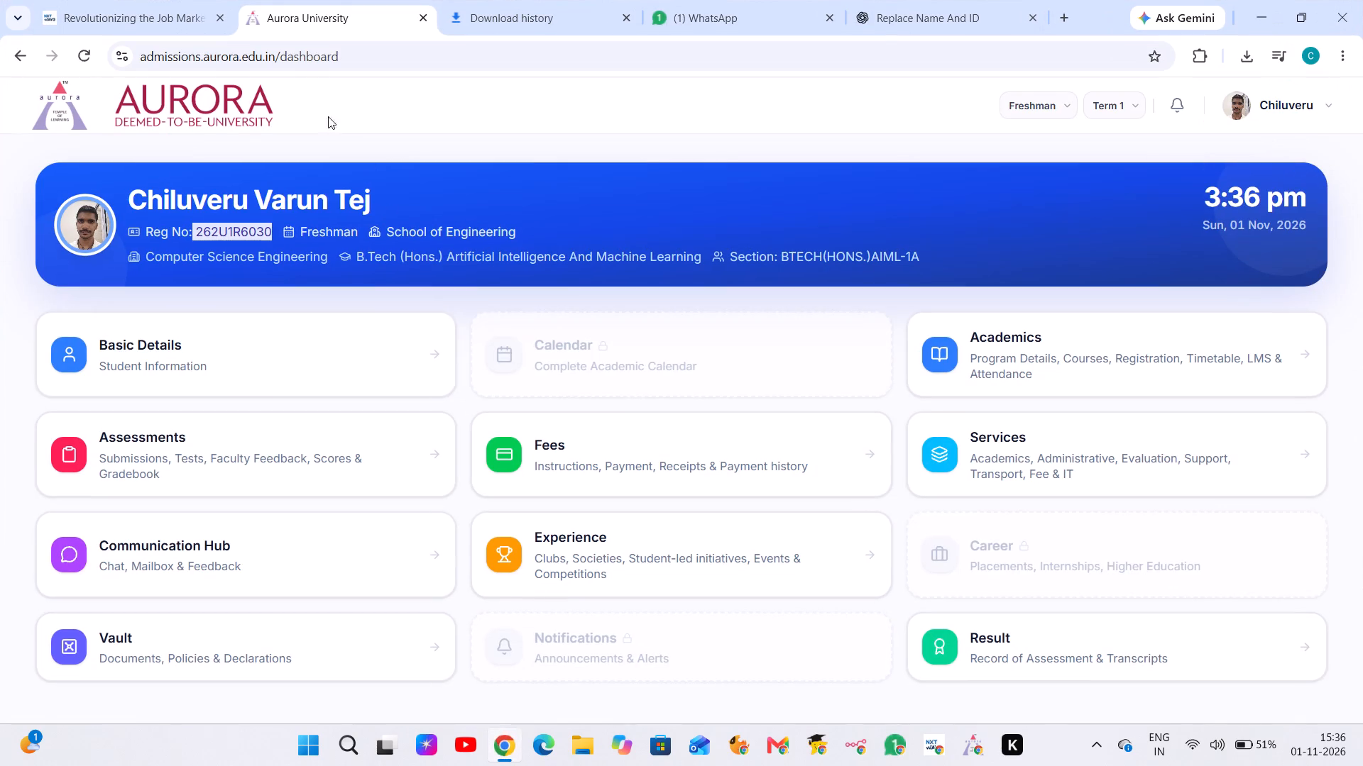
left_click(334, 460)
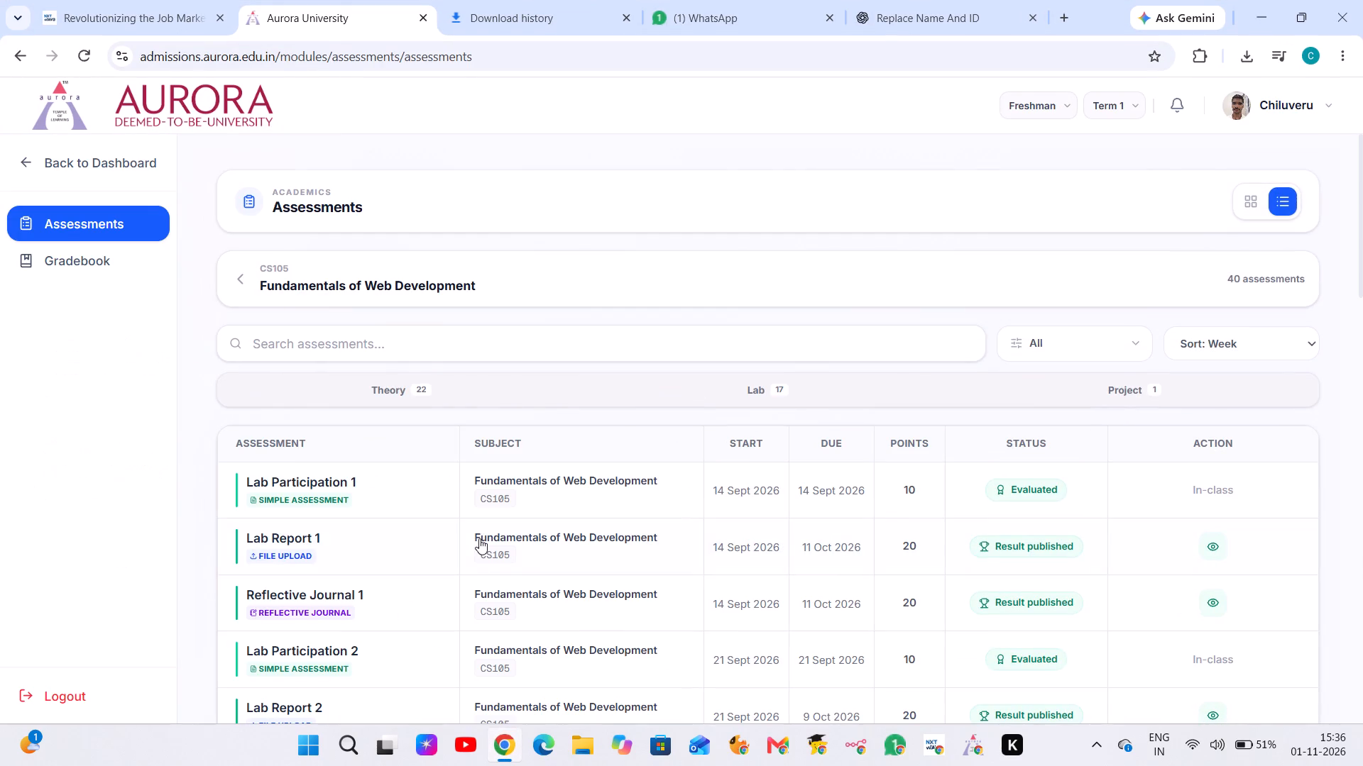
scroll(407, 555, "down", 3)
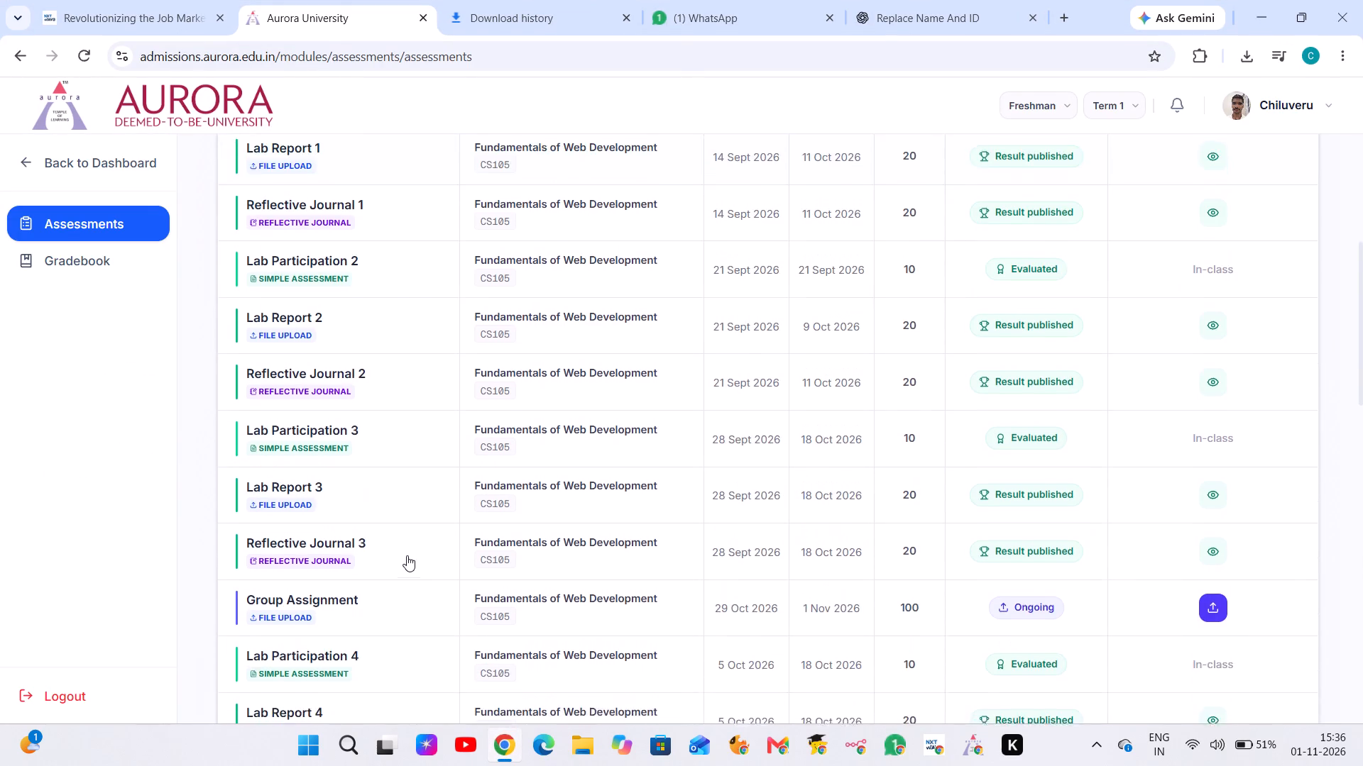
scroll(407, 555, "down", 5)
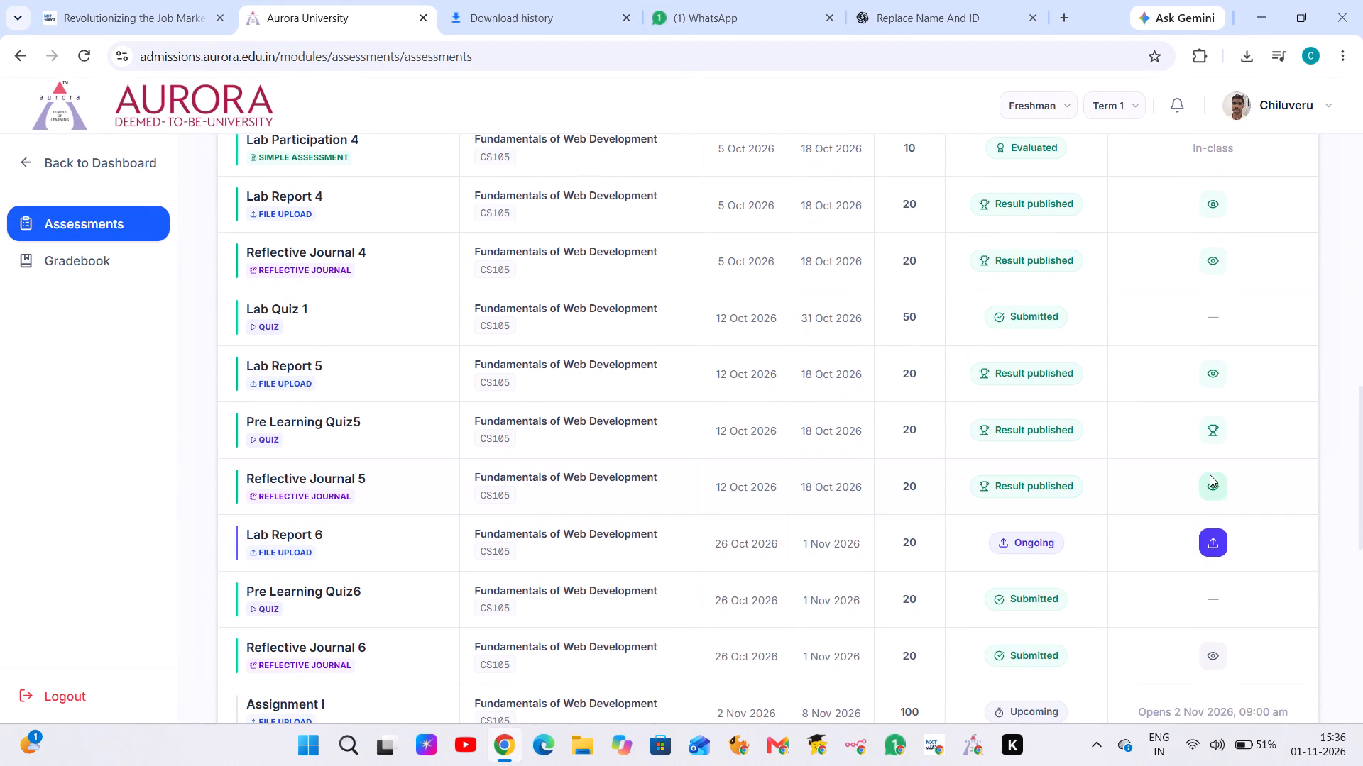
Upload the lab_report_FWD_Module6 PDF from Downloads as the Lab Report 6 submission, checking its preview before opening it.
left_click(1216, 540)
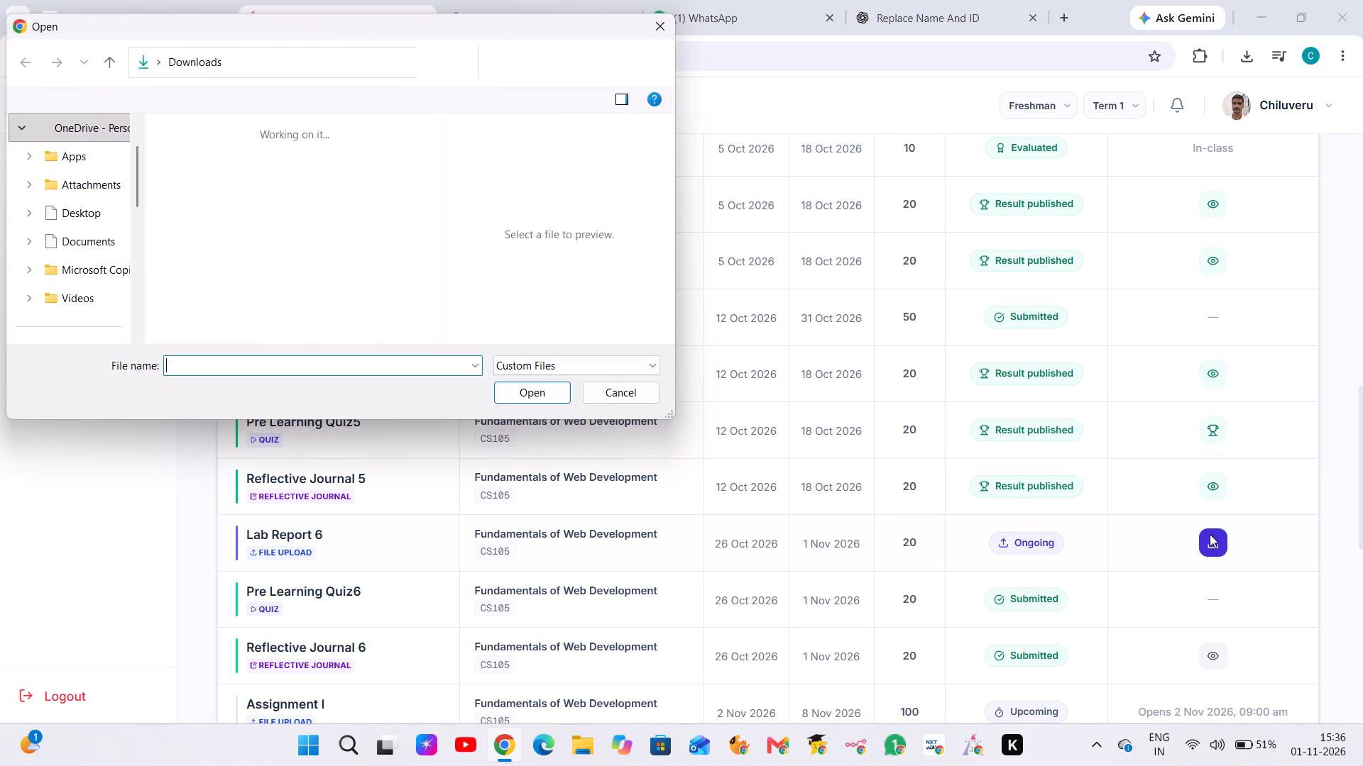
left_click(291, 187)
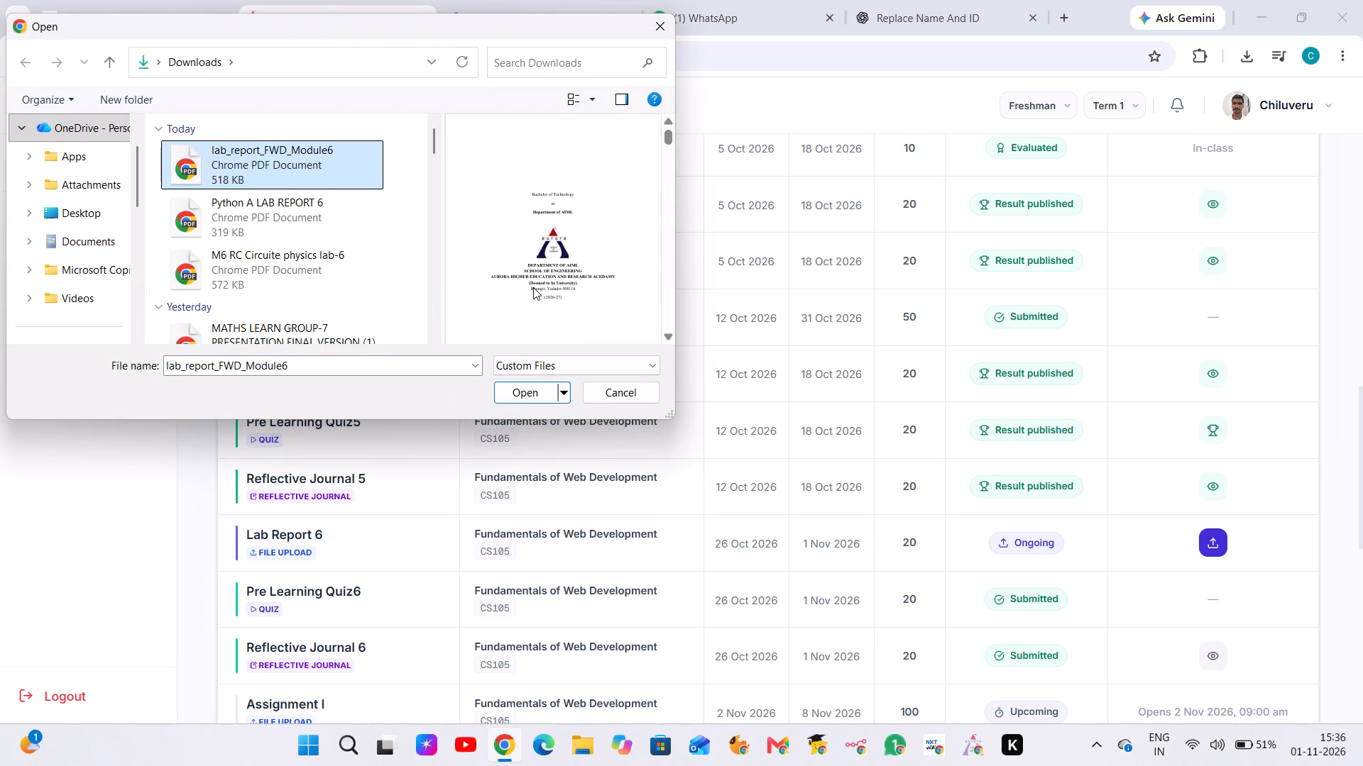
scroll(533, 287, "down", 10)
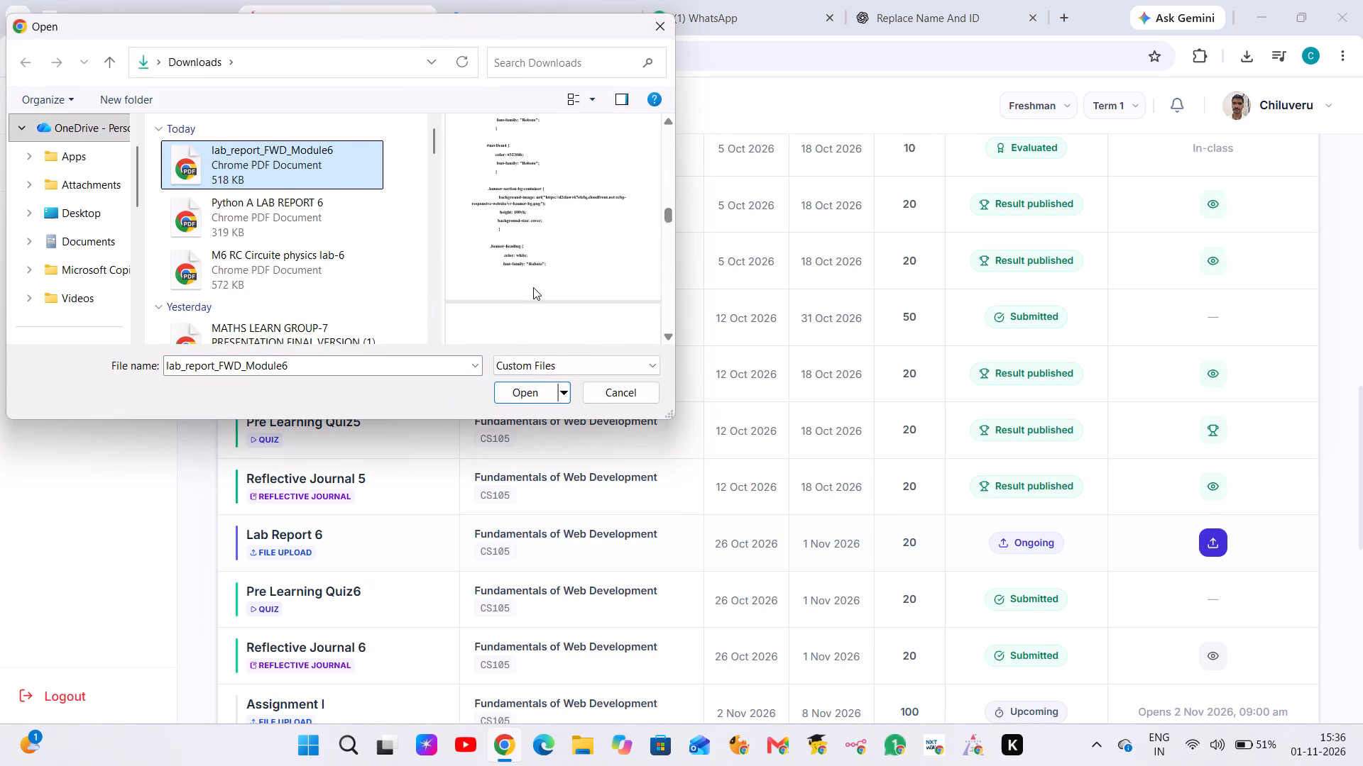
scroll(533, 287, "down", 5)
left_click(532, 392)
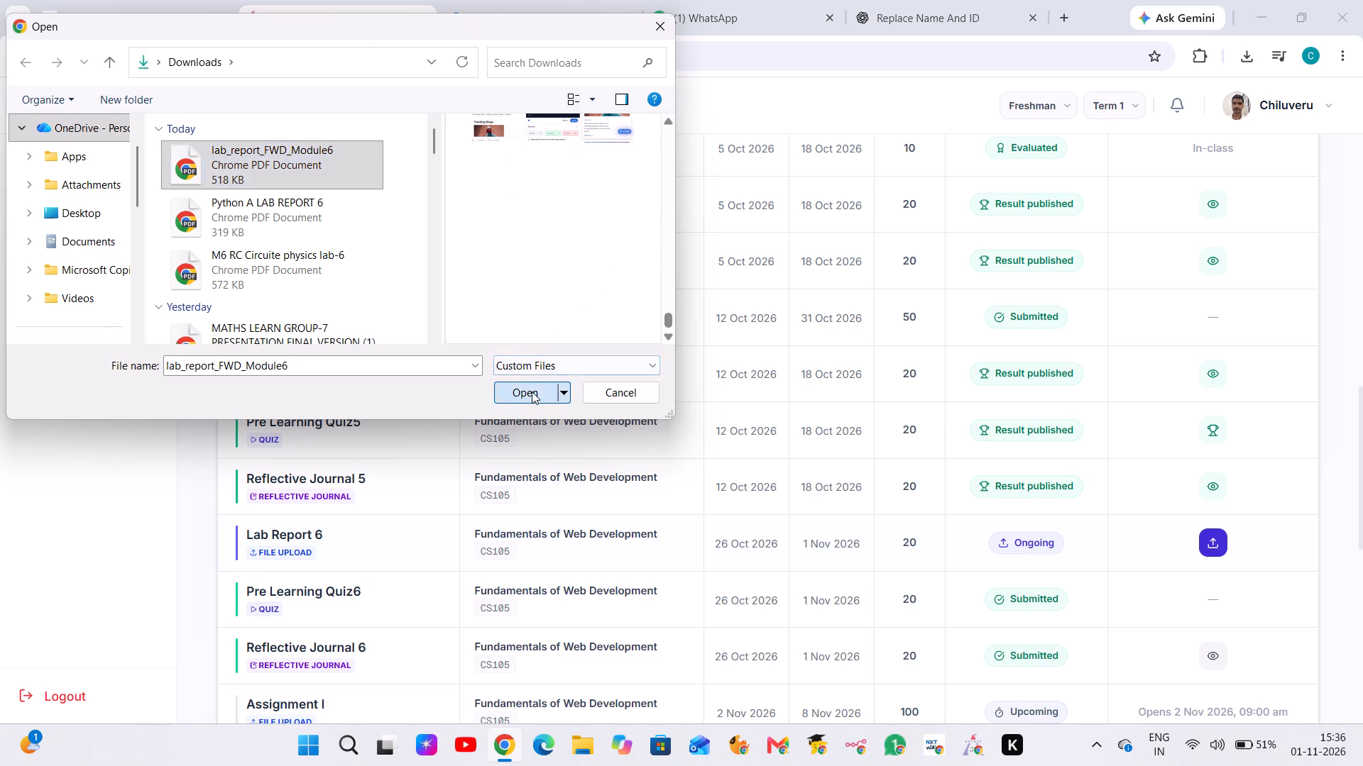
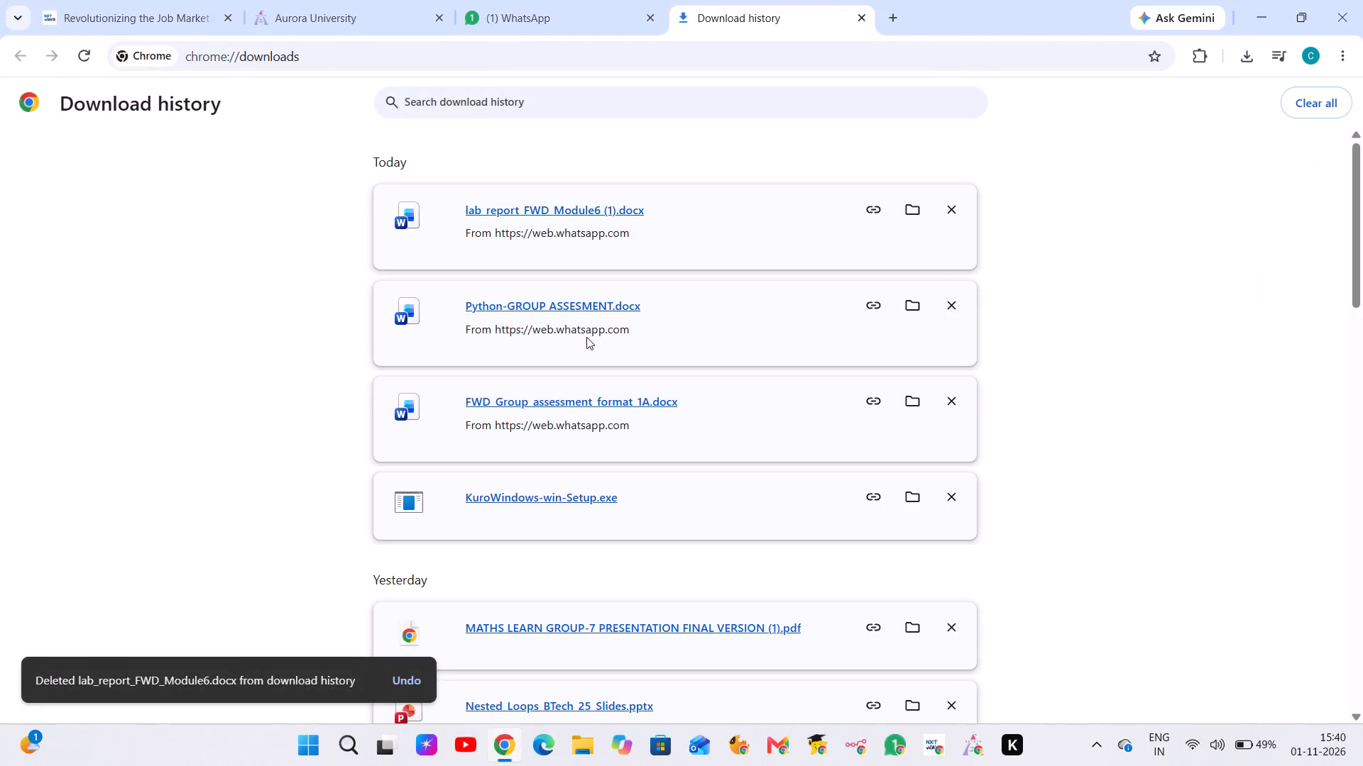
Remove the Python-GROUP ASSESMENT.docx entry from the download history.
left_click(950, 305)
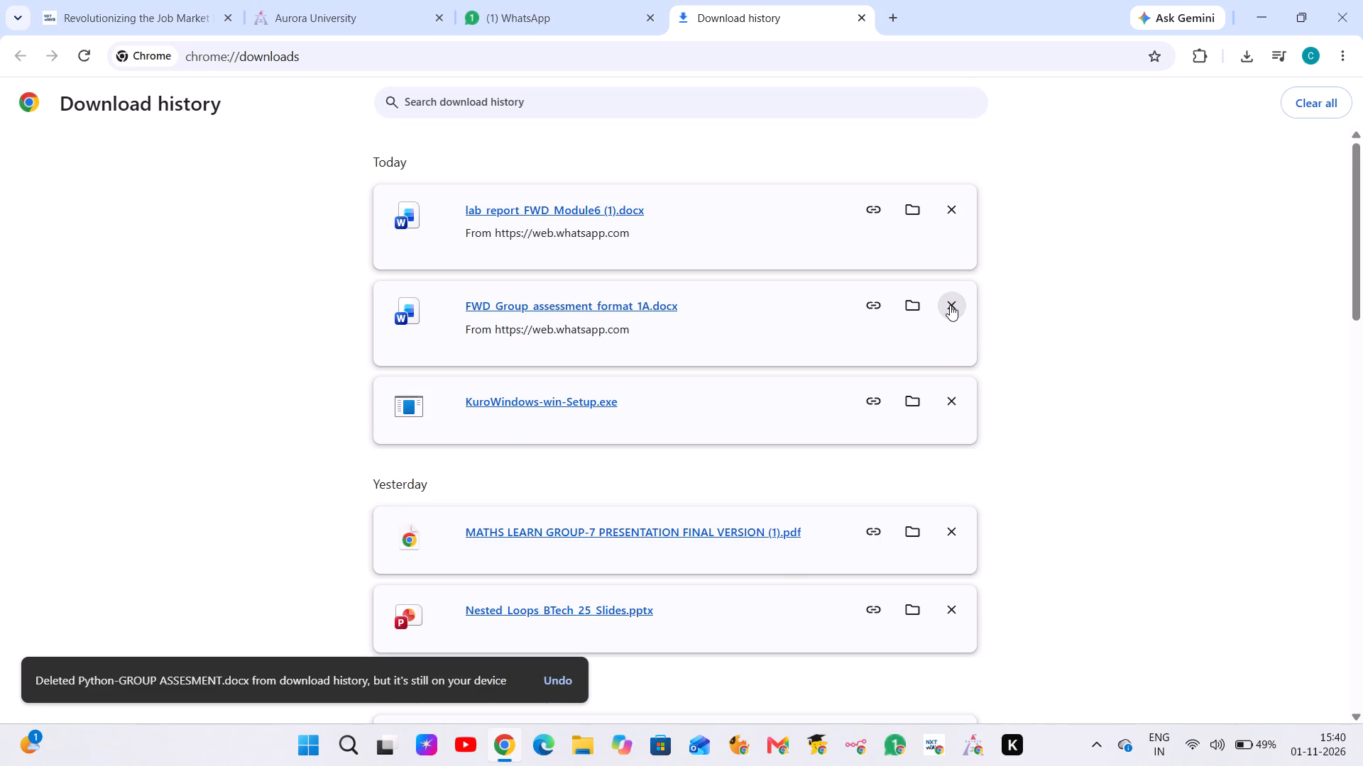